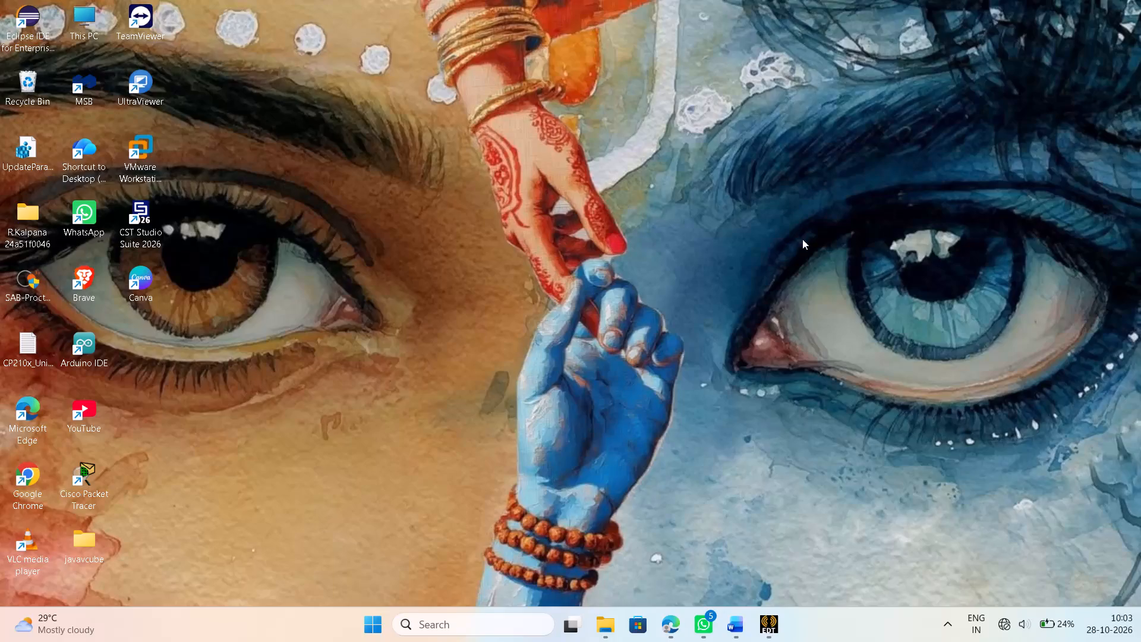
Connect the computer to Wi-Fi through the system's quick settings.
click(1014, 629)
scroll(1140, 537, right, 5)
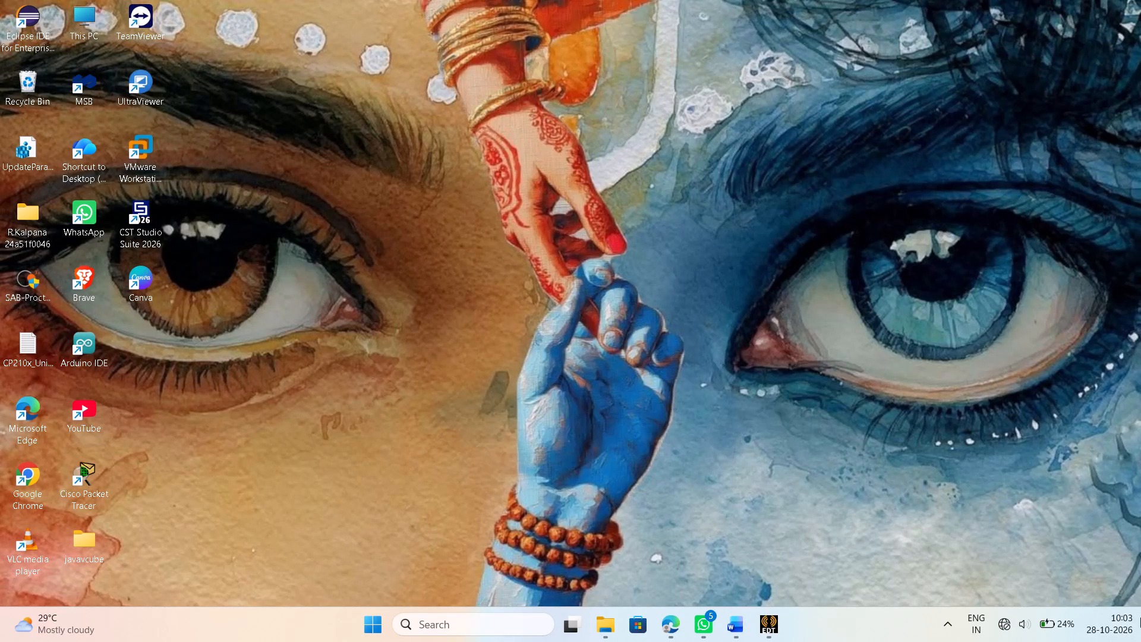
click(970, 511)
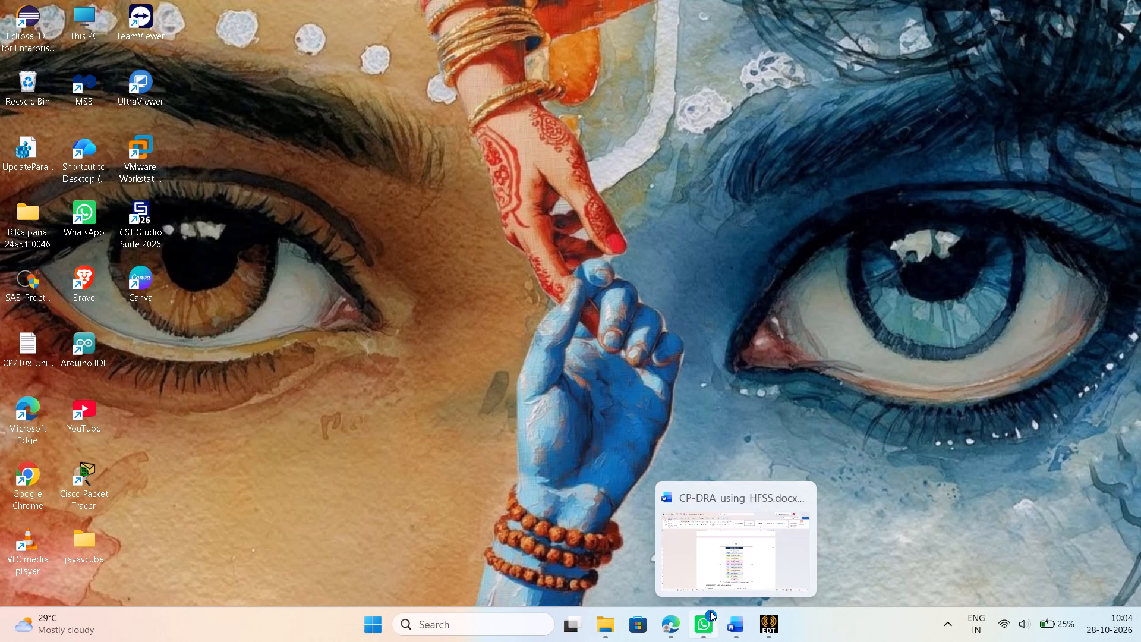
Switch to the open Word document CP-DRA_using_HFSS.docx.
click(722, 567)
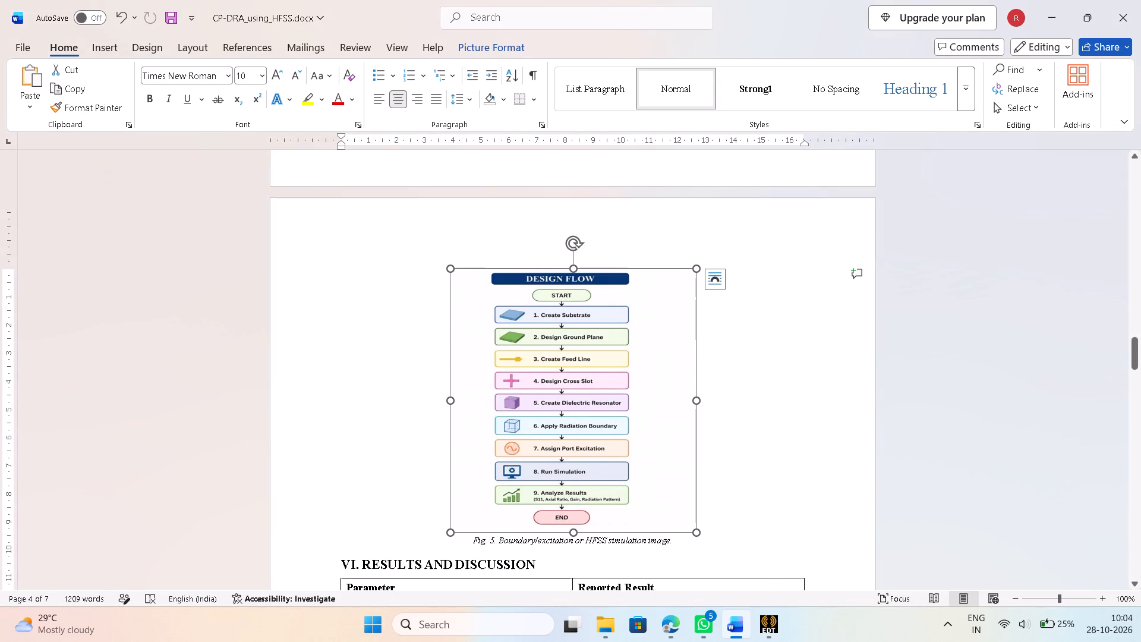
Cut the Design Flow flowchart picture above the Fig. 5 caption out of the document.
right_click(604, 393)
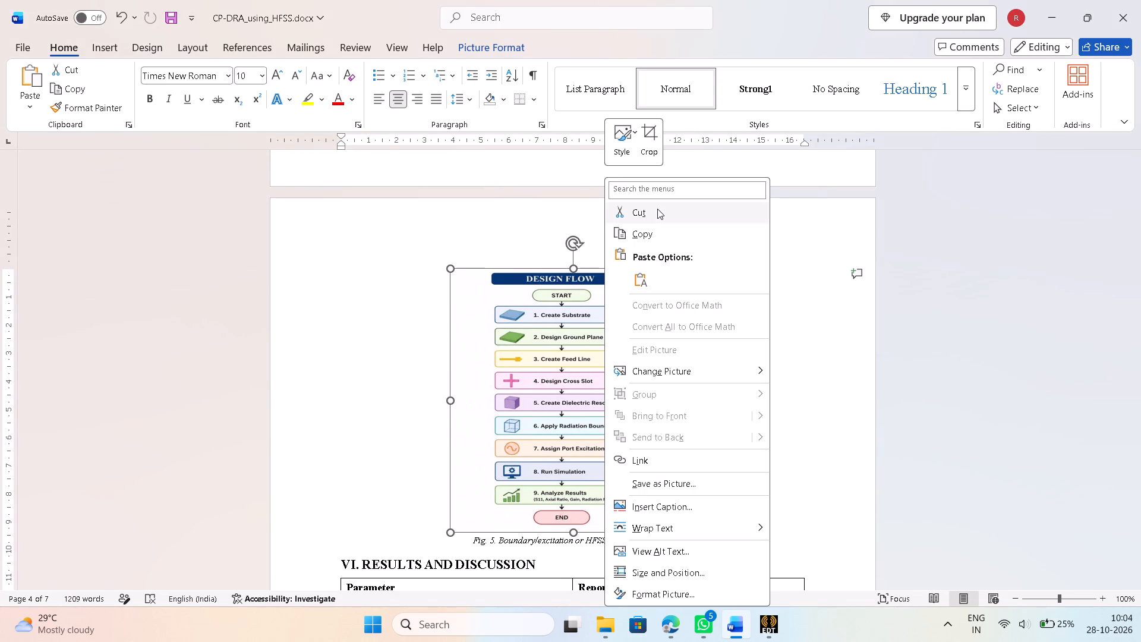
click(657, 209)
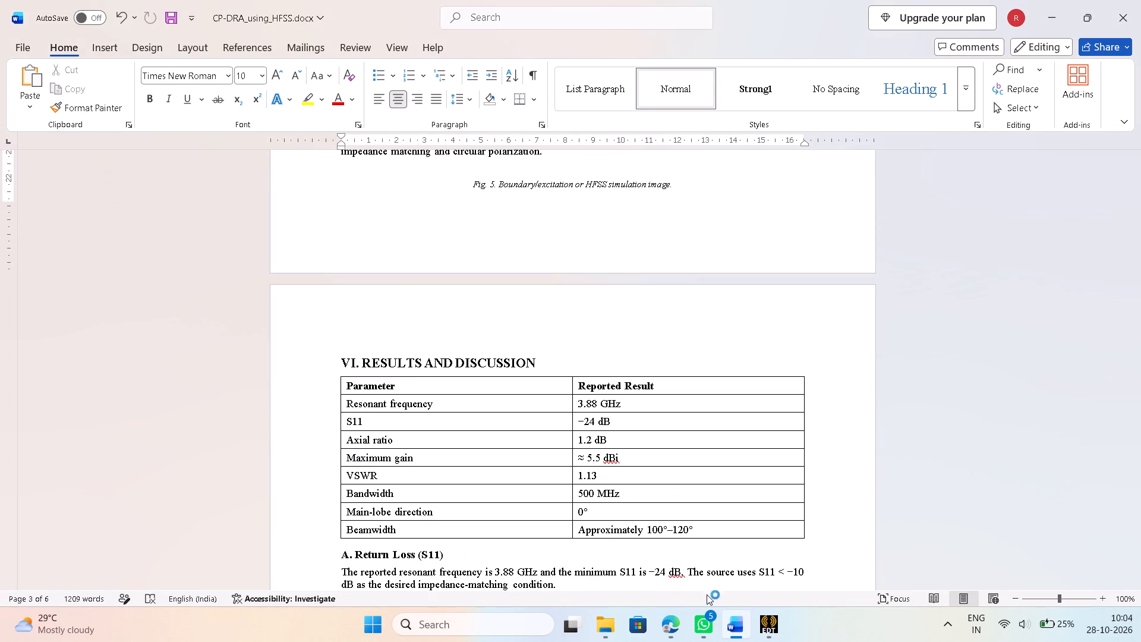
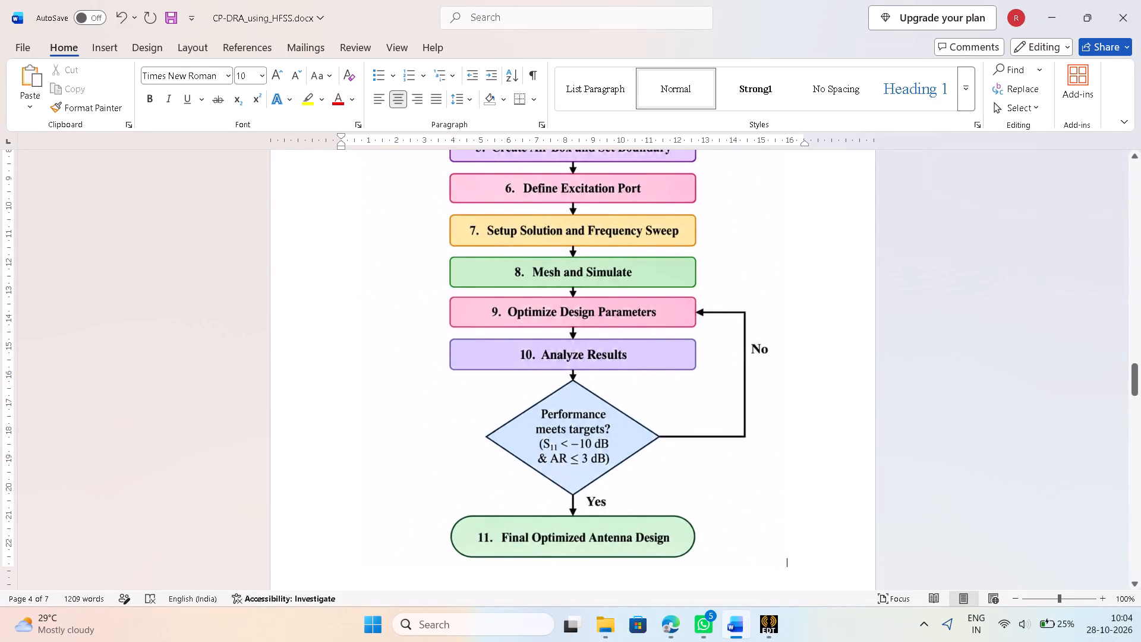
Reduce the flowchart picture's height to about 13 cm so the Fig. 5 caption fits beneath it on the same page.
scroll(713, 454, down, 4)
scroll(713, 454, up, 1)
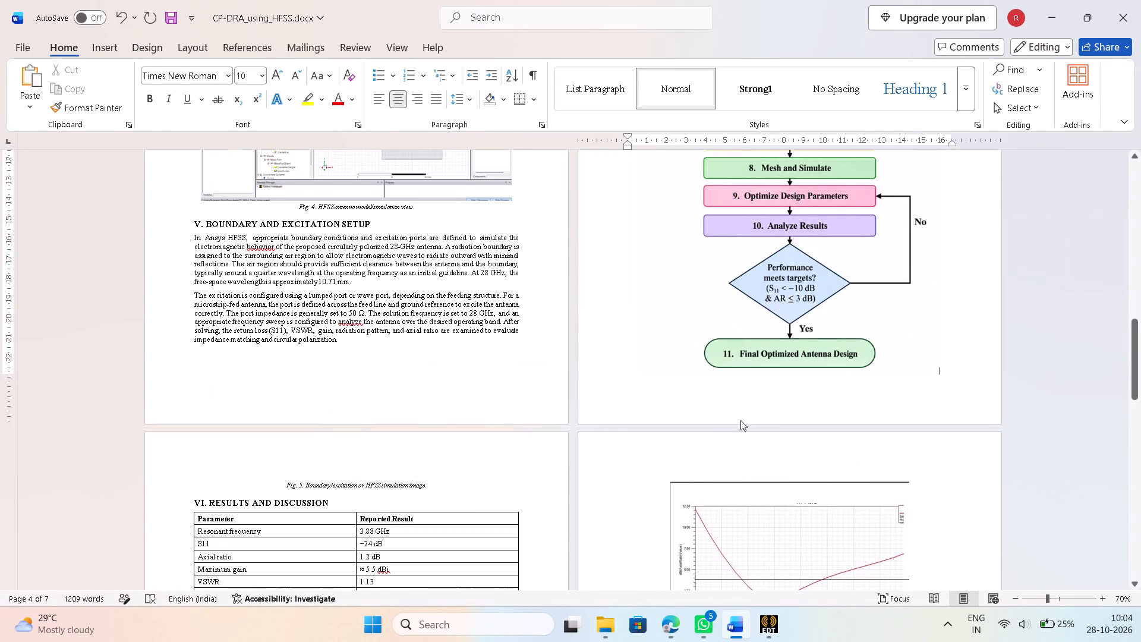
scroll(727, 386, up, 6)
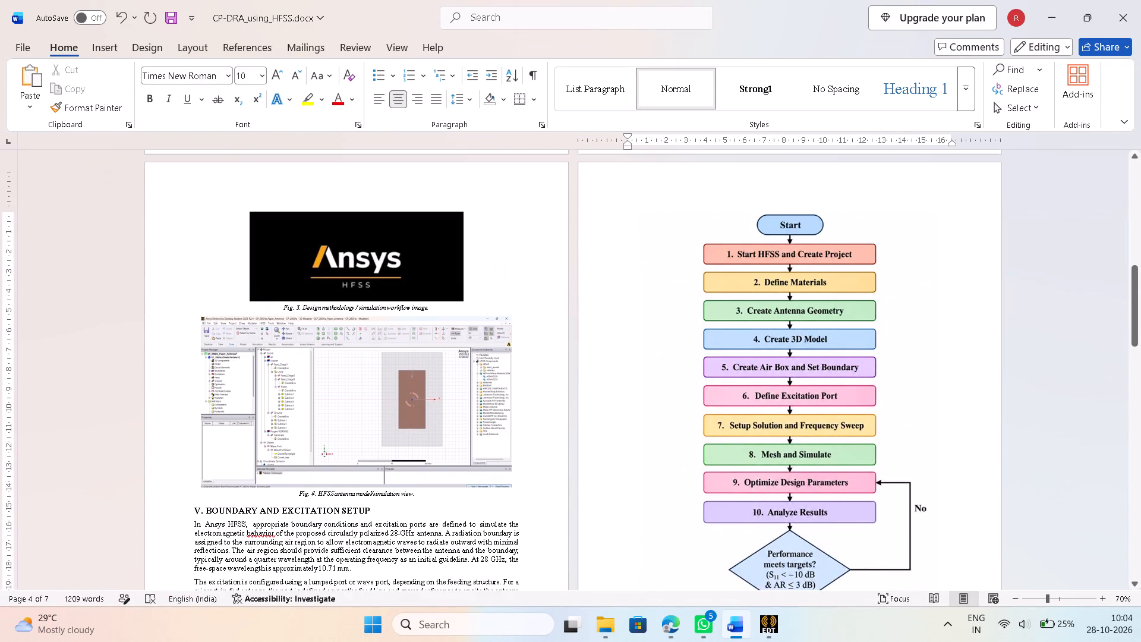
scroll(727, 386, up, 1)
scroll(727, 386, down, 1)
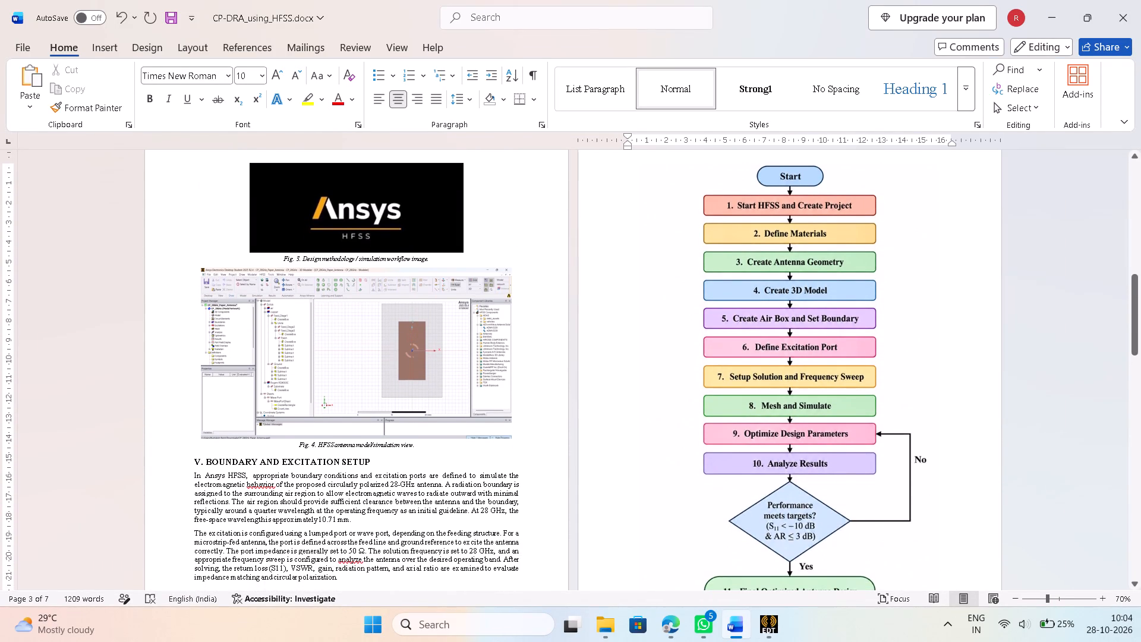
click(828, 402)
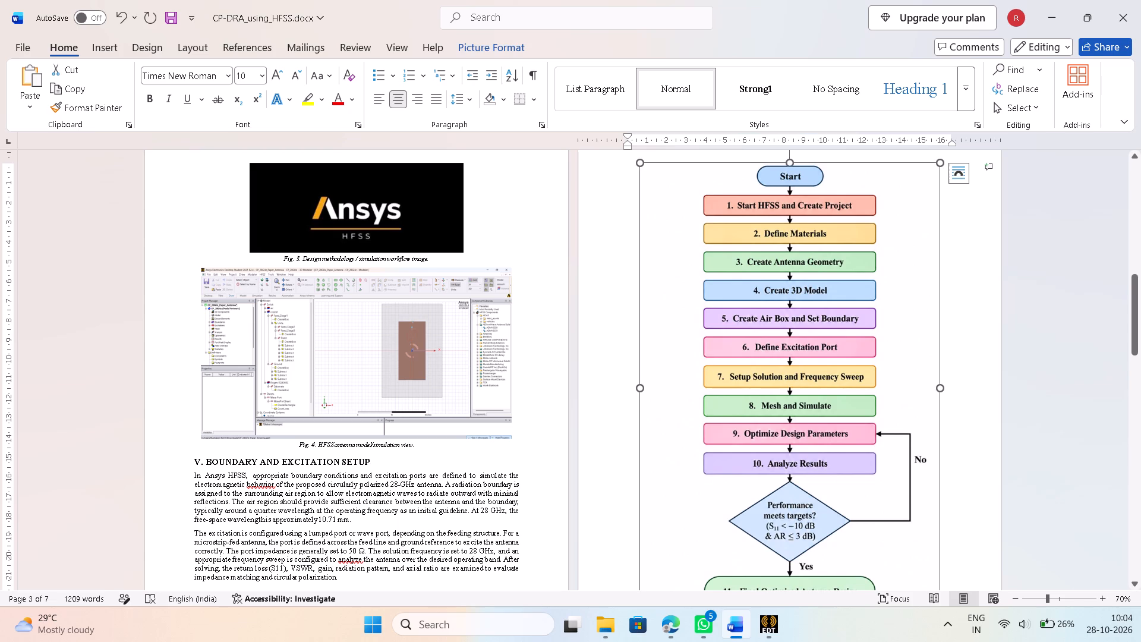
scroll(849, 442, down, 2)
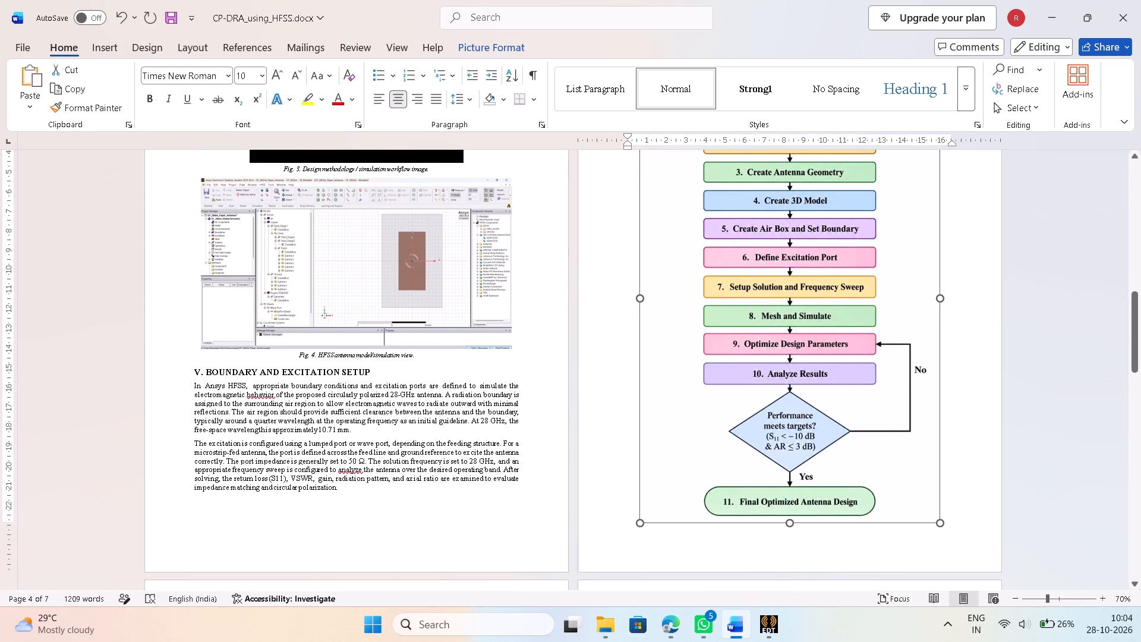
click(793, 524)
drag(790, 521, 793, 421)
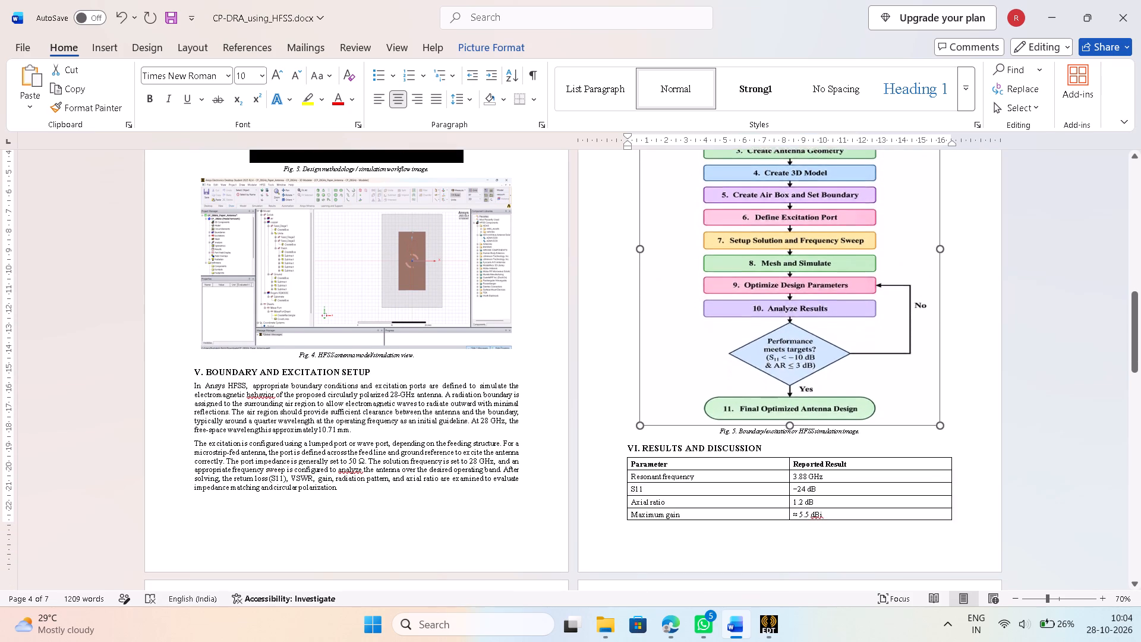
drag(793, 421, 788, 322)
Shrink the Fig. 5 flowchart picture further in both height and width, to about 9 cm wide and 10 cm tall.
ctrl+scroll(788, 322, up, 1)
ctrl+scroll(788, 322, down, 1)
ctrl+scroll(788, 322, up, 1)
ctrl+scroll(788, 322, down, 1)
ctrl+scroll(788, 322, up, 1)
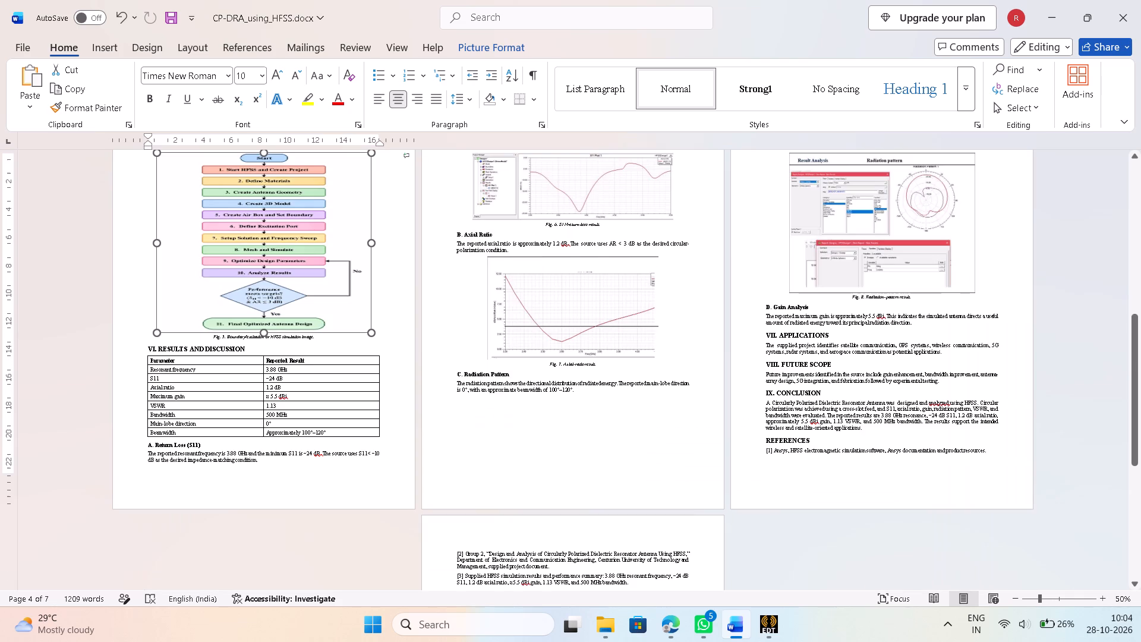
ctrl+scroll(458, 230, up, 5)
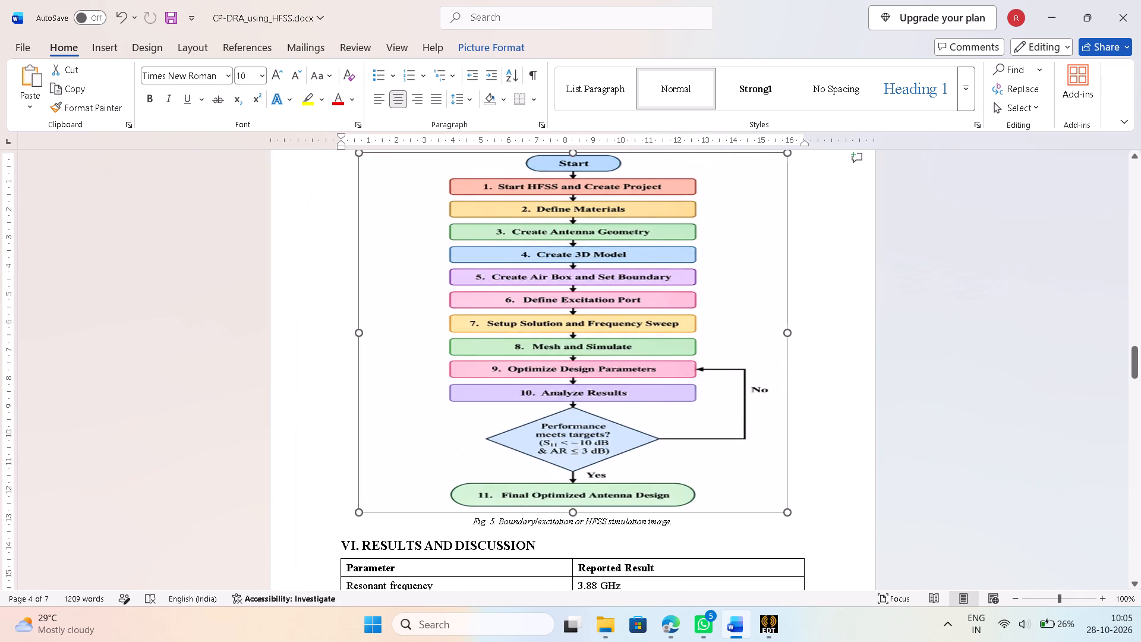
scroll(554, 243, up, 1)
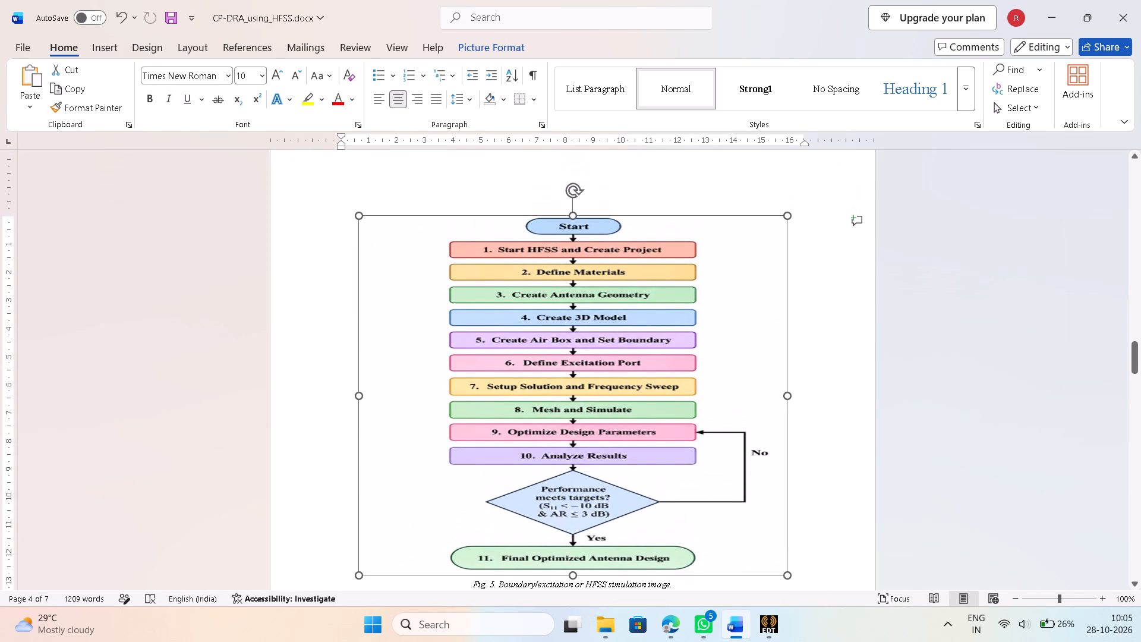
drag(575, 213, 577, 299)
drag(788, 351, 692, 356)
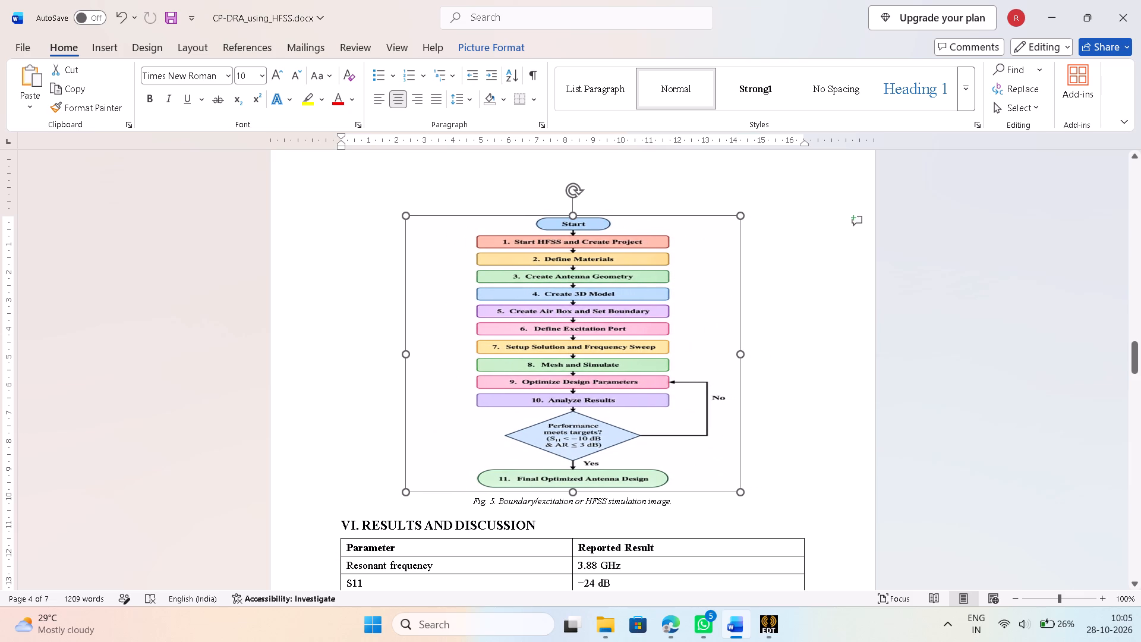
drag(403, 353, 426, 356)
drag(426, 356, 483, 358)
click(756, 338)
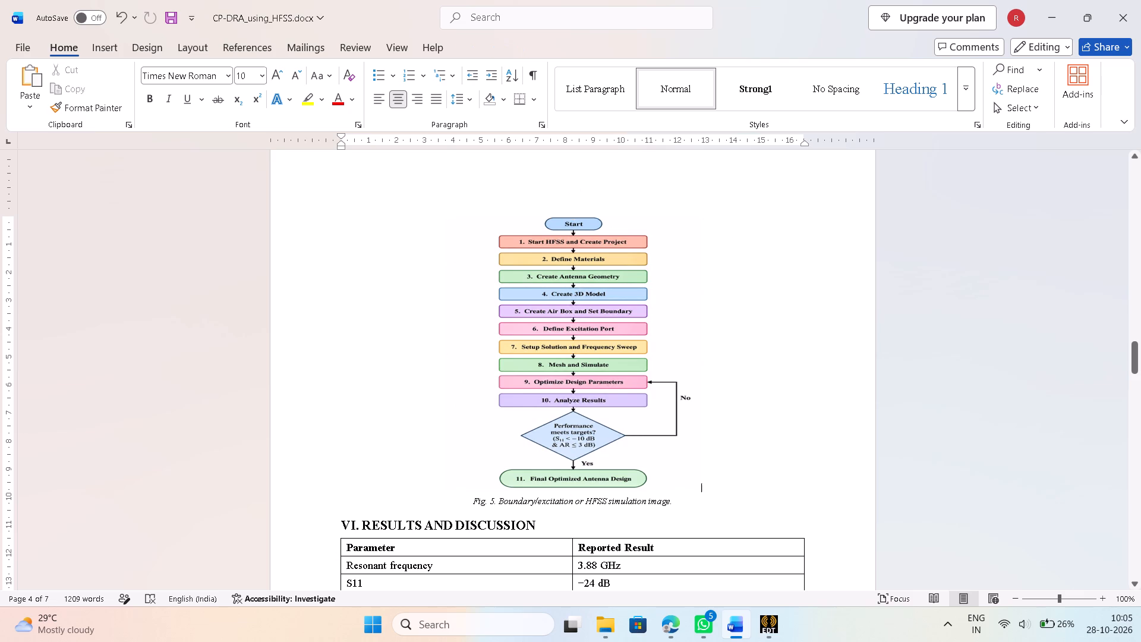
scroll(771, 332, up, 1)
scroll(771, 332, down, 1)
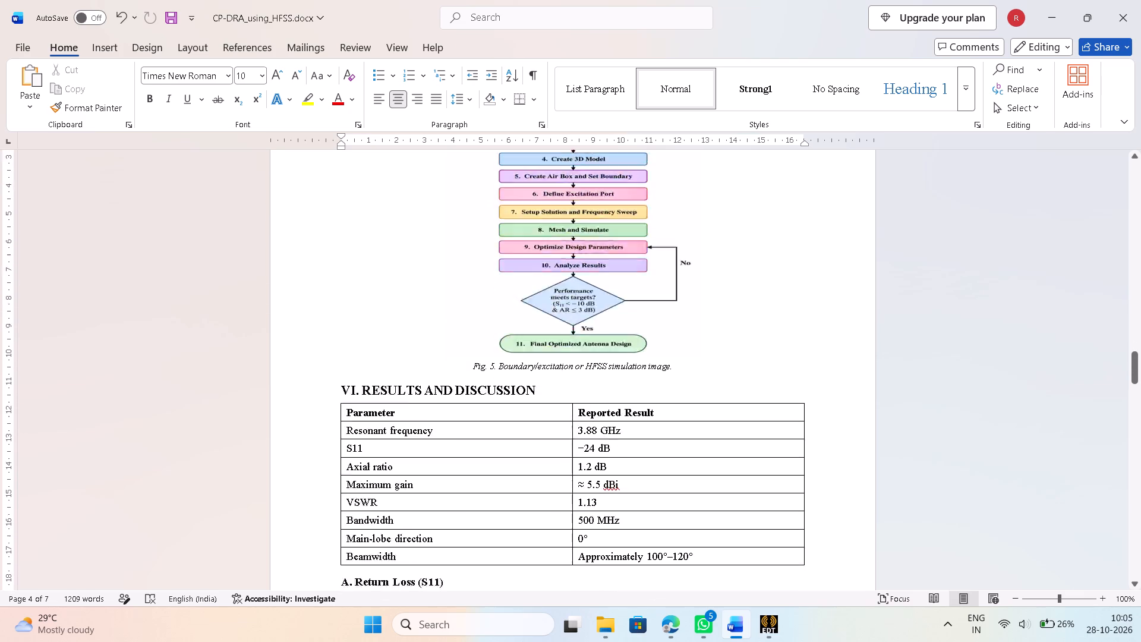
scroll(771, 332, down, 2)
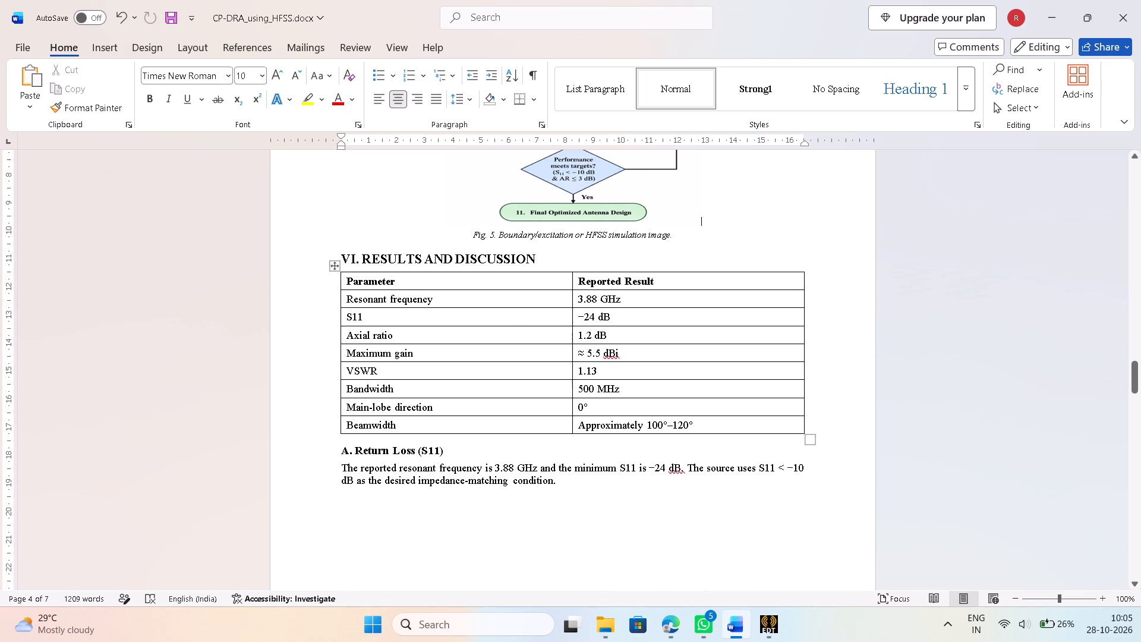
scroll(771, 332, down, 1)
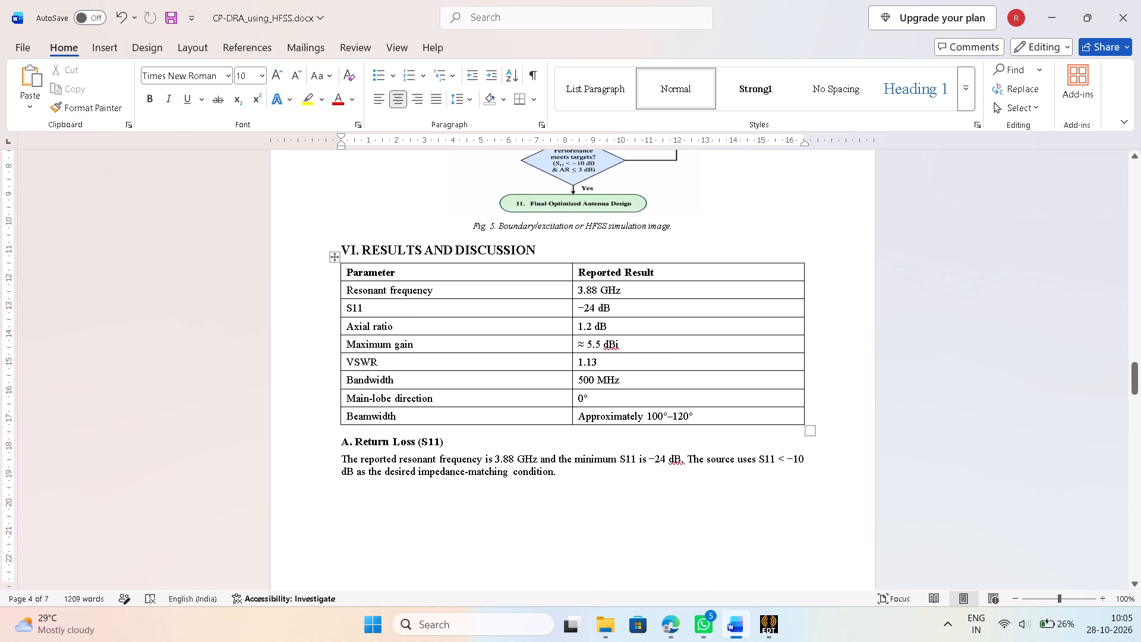
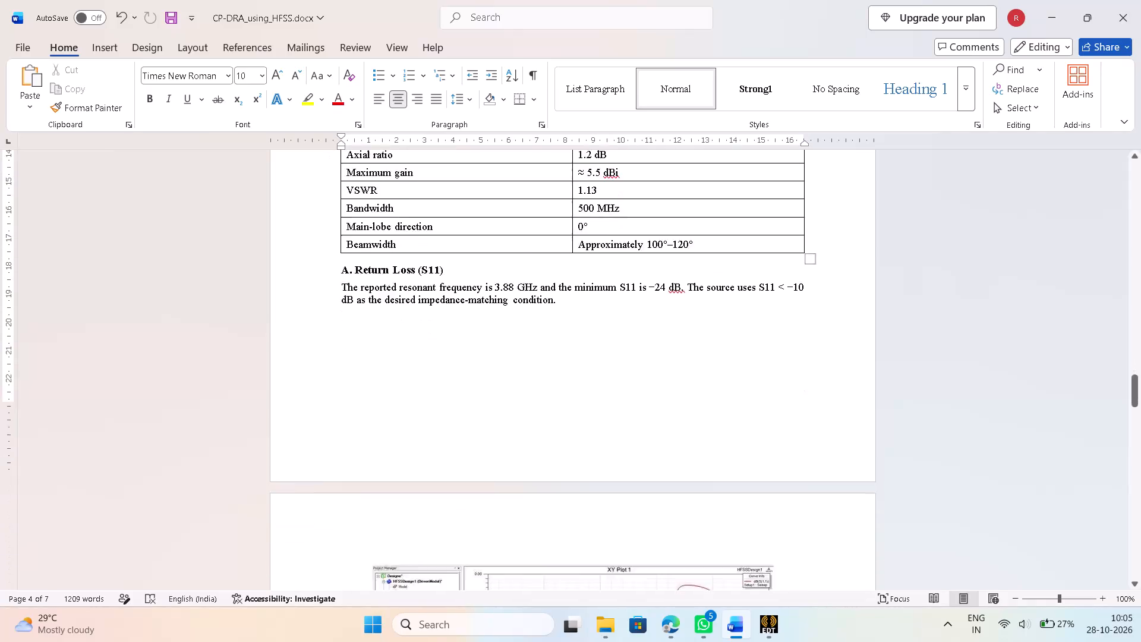
Review the page layout from the Fig. 6 return-loss plot back to the results table and the Fig. 5 caption.
scroll(771, 332, down, 1)
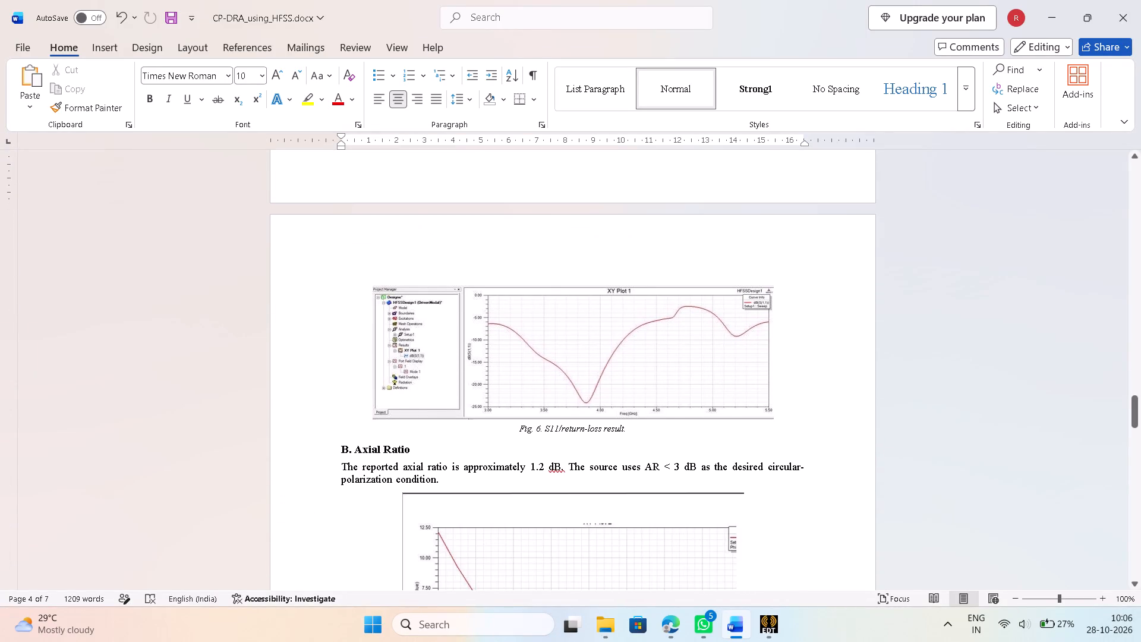
scroll(771, 332, up, 2)
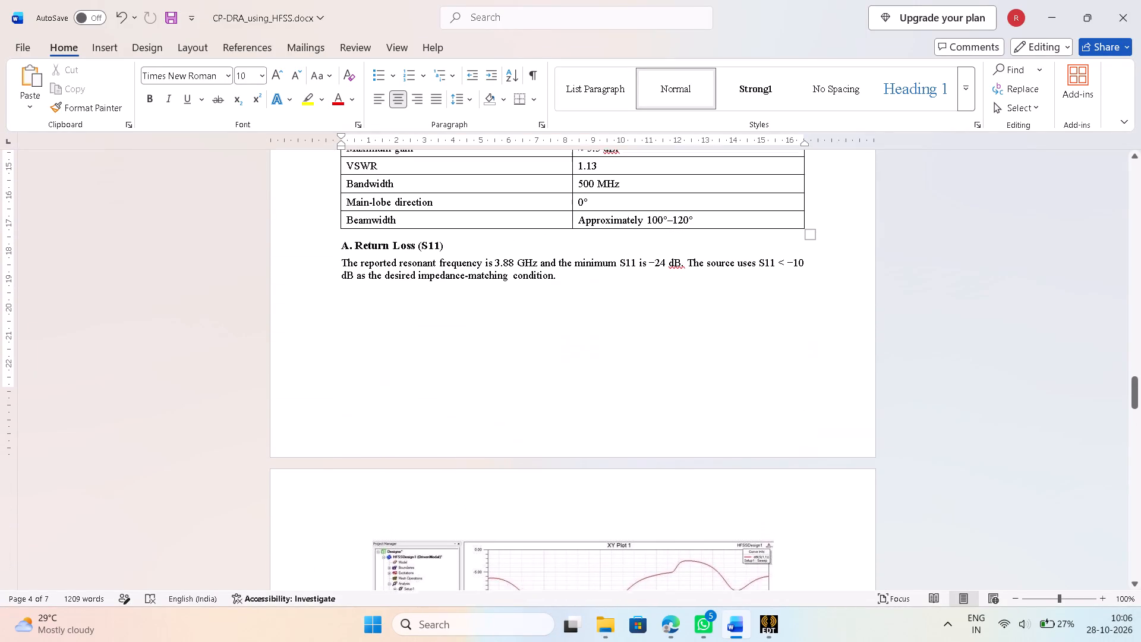
scroll(771, 332, up, 3)
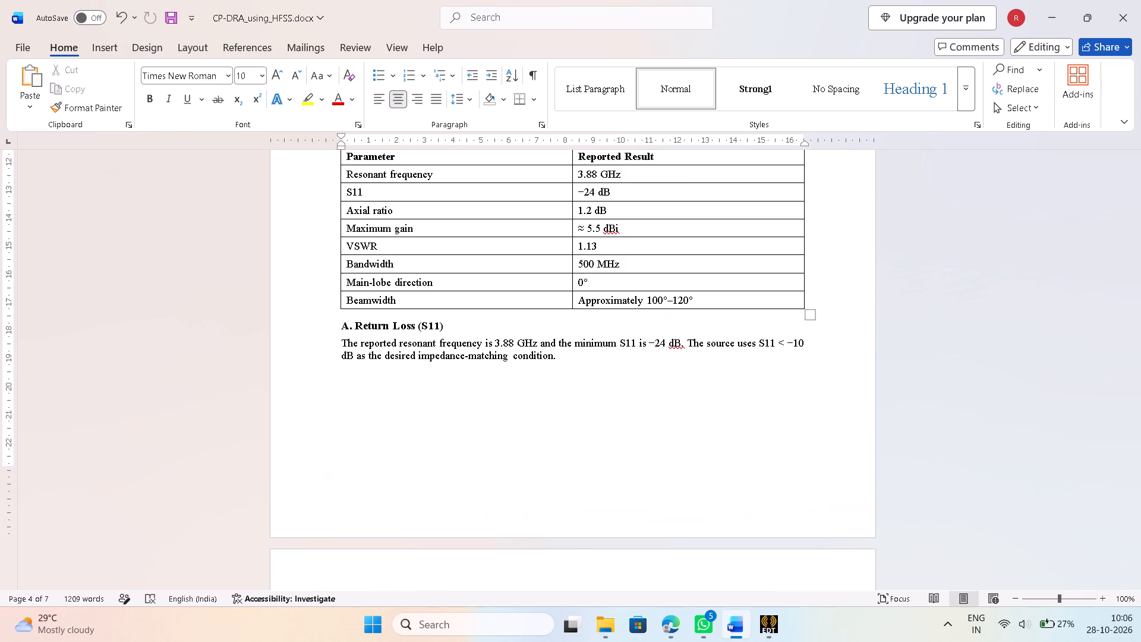
scroll(771, 332, up, 2)
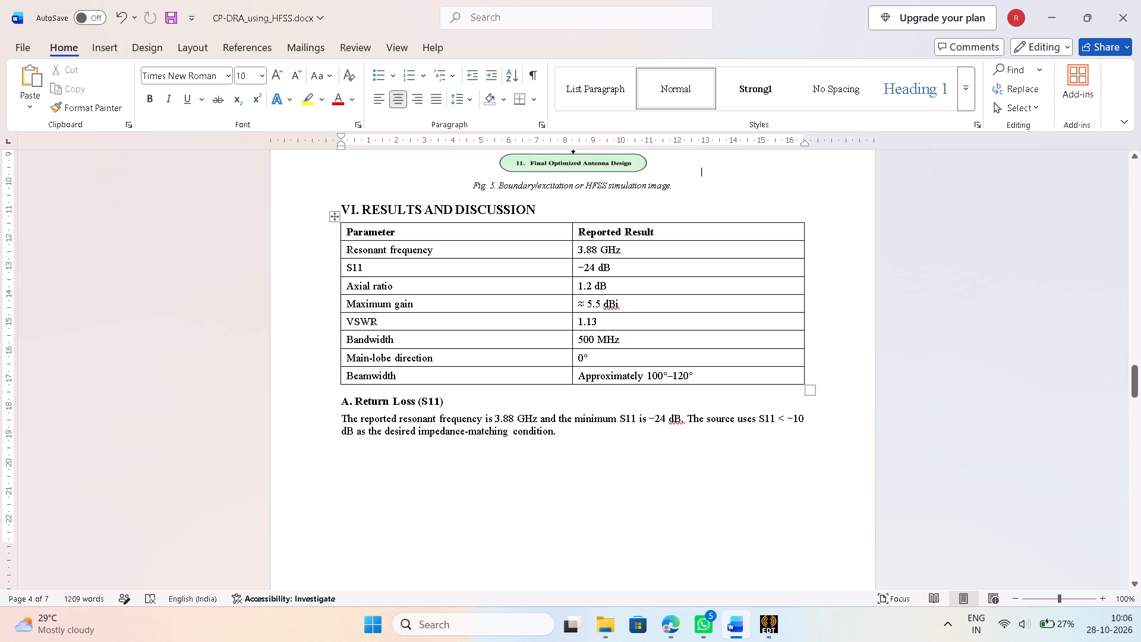
scroll(771, 332, up, 1)
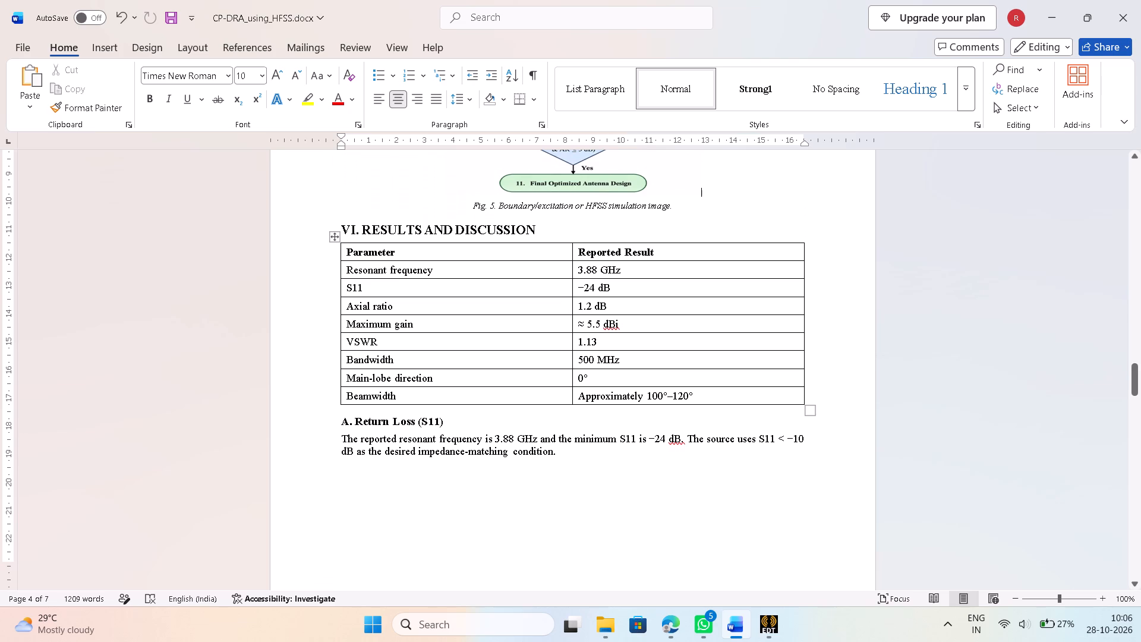
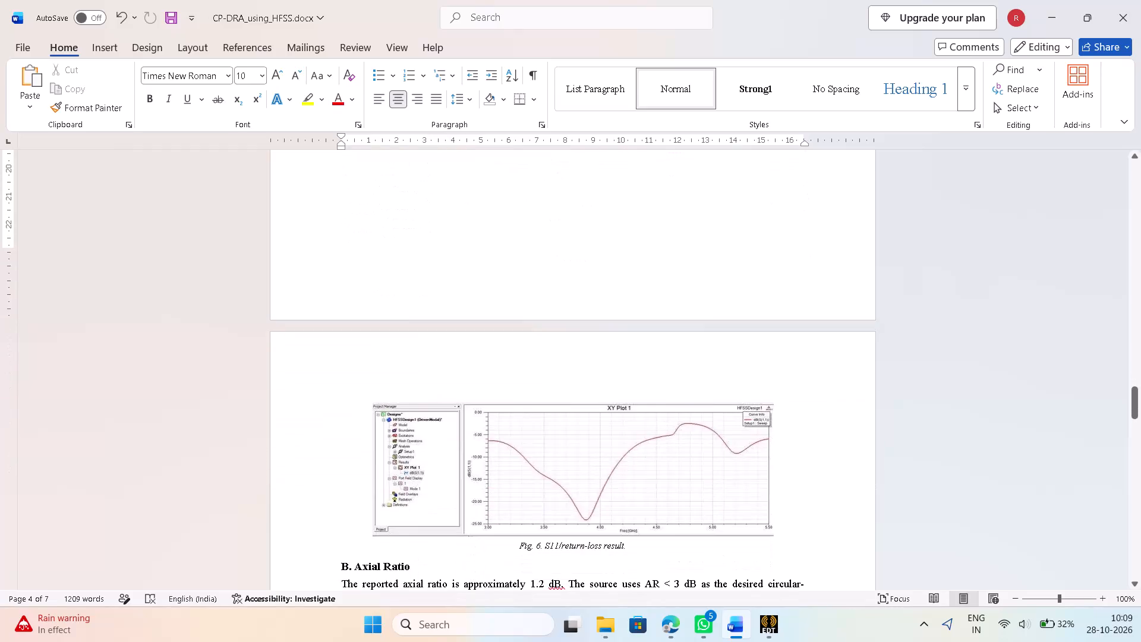
Review the page layout from the Fig. 6 return-loss plot through the References, and back to the results table below Fig. 5.
scroll(771, 332, down, 3)
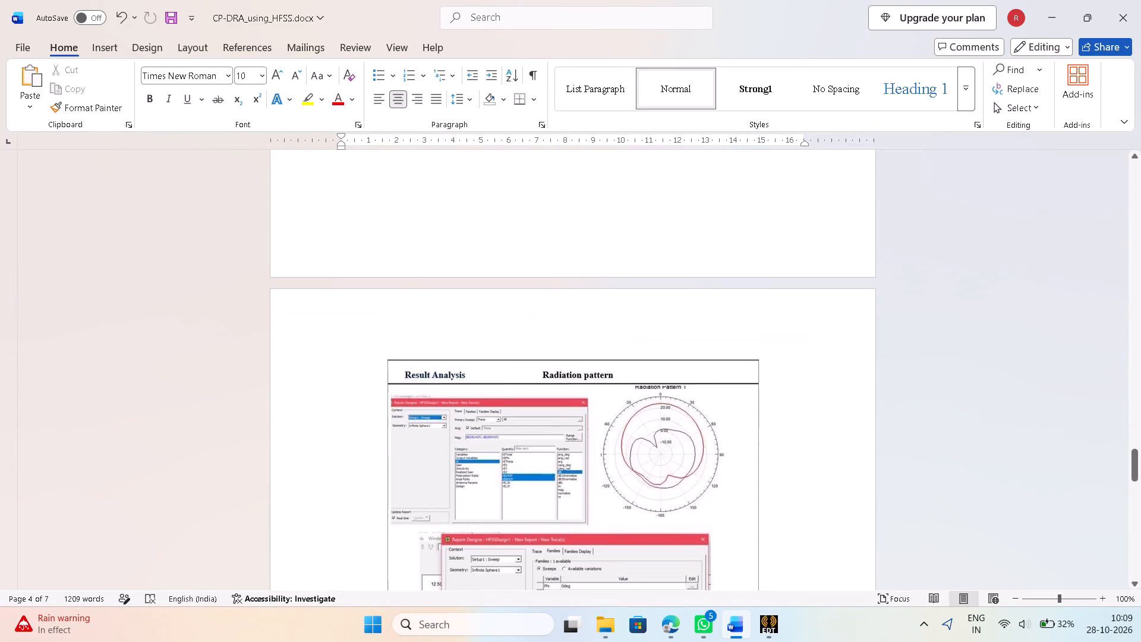
scroll(771, 332, down, 2)
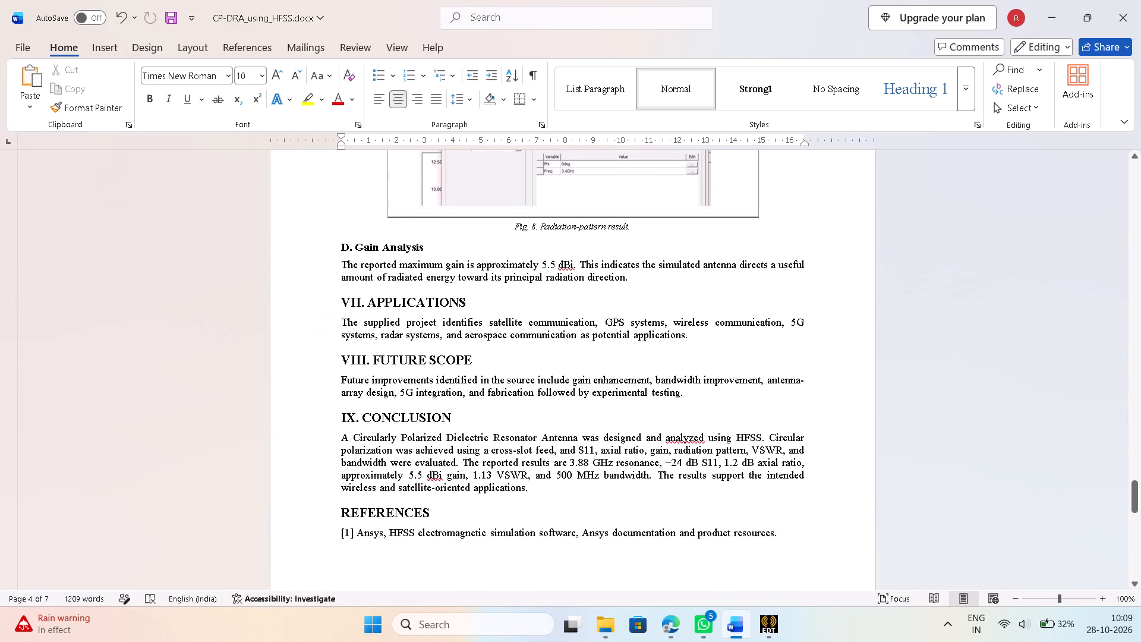
scroll(771, 332, up, 2)
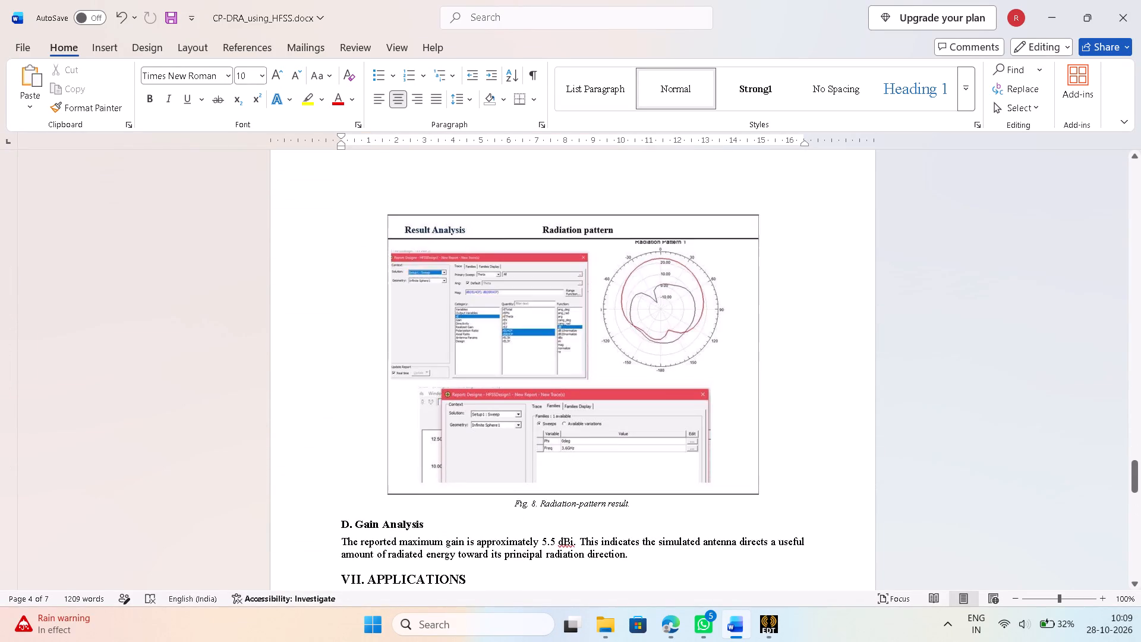
scroll(771, 332, up, 7)
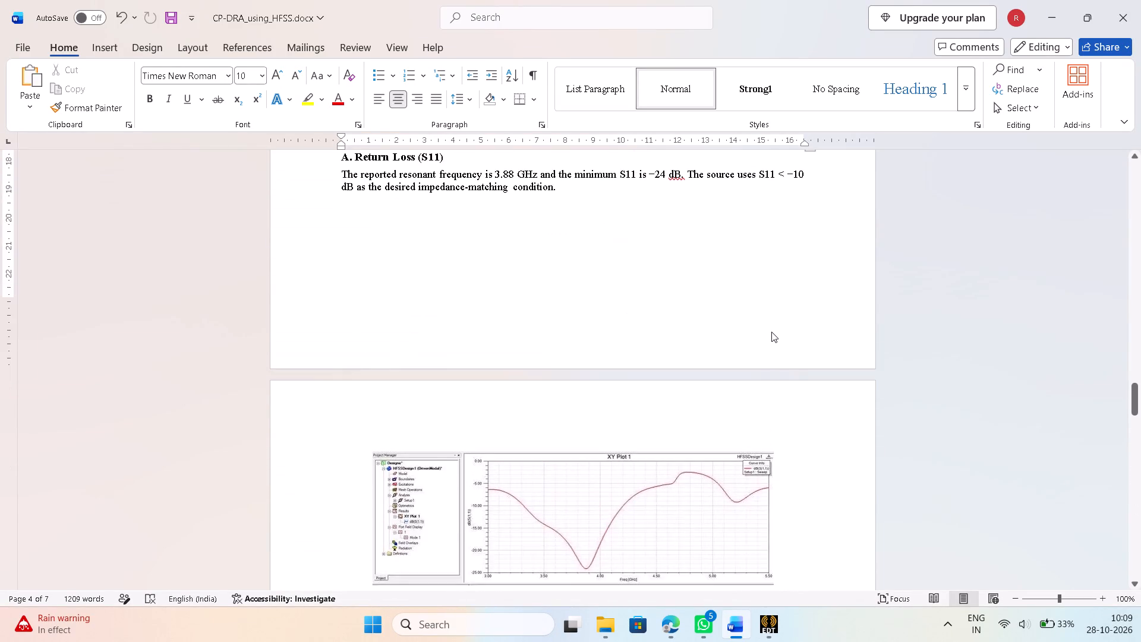
scroll(771, 332, up, 3)
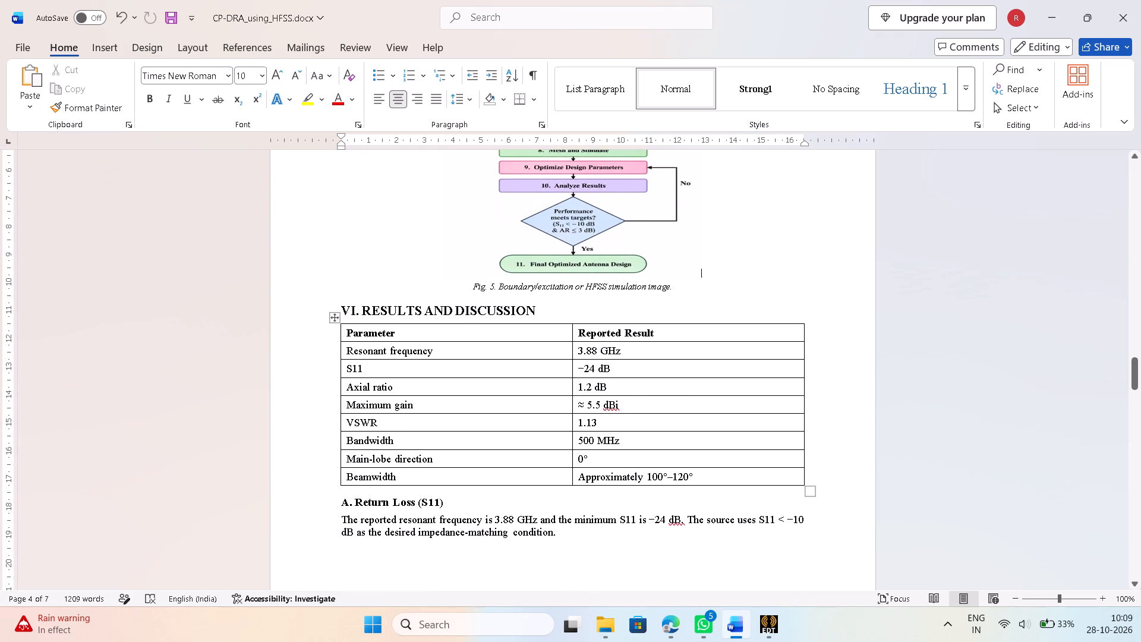
Examine the layout from the results table through the Fig. 6 and Fig. 7 plots to the Radiation Pattern section.
scroll(771, 332, down, 1)
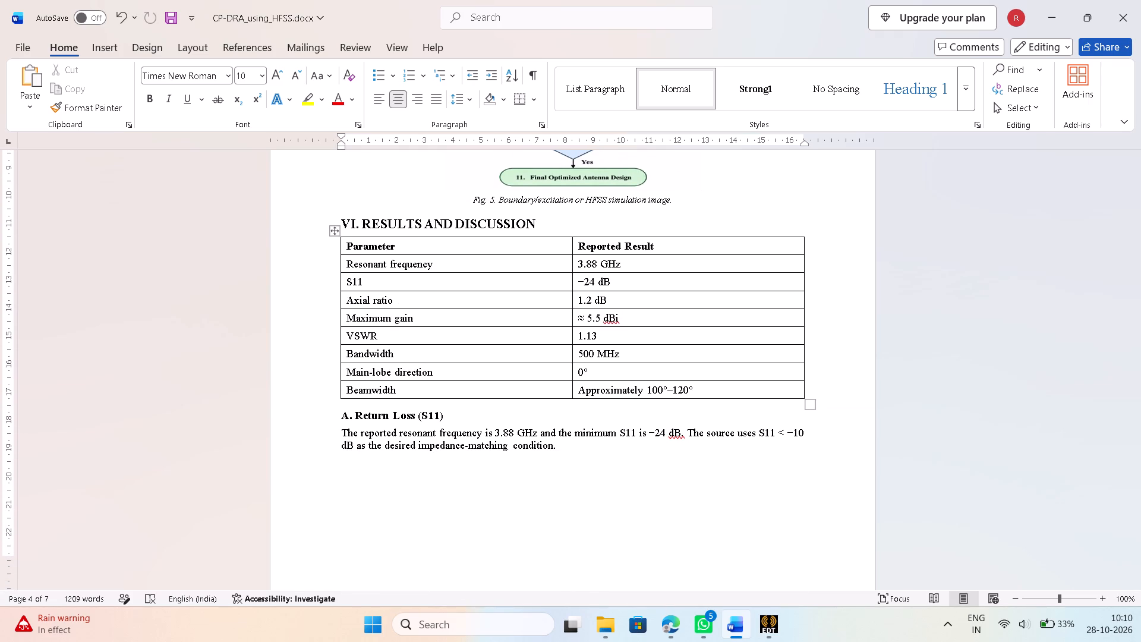
scroll(771, 332, down, 4)
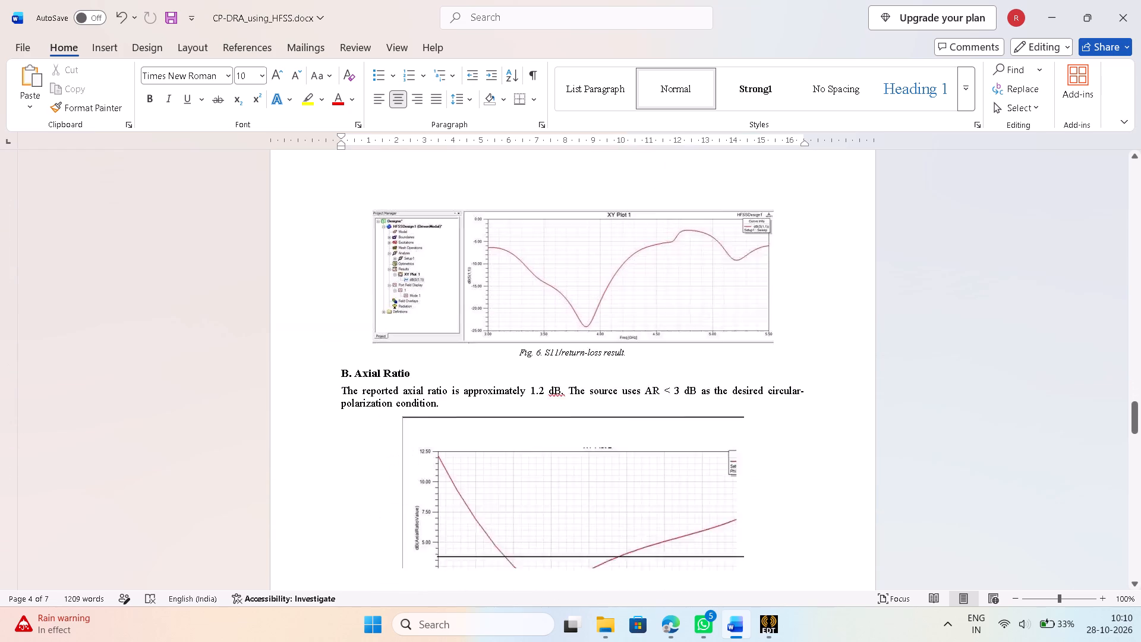
scroll(771, 332, down, 1)
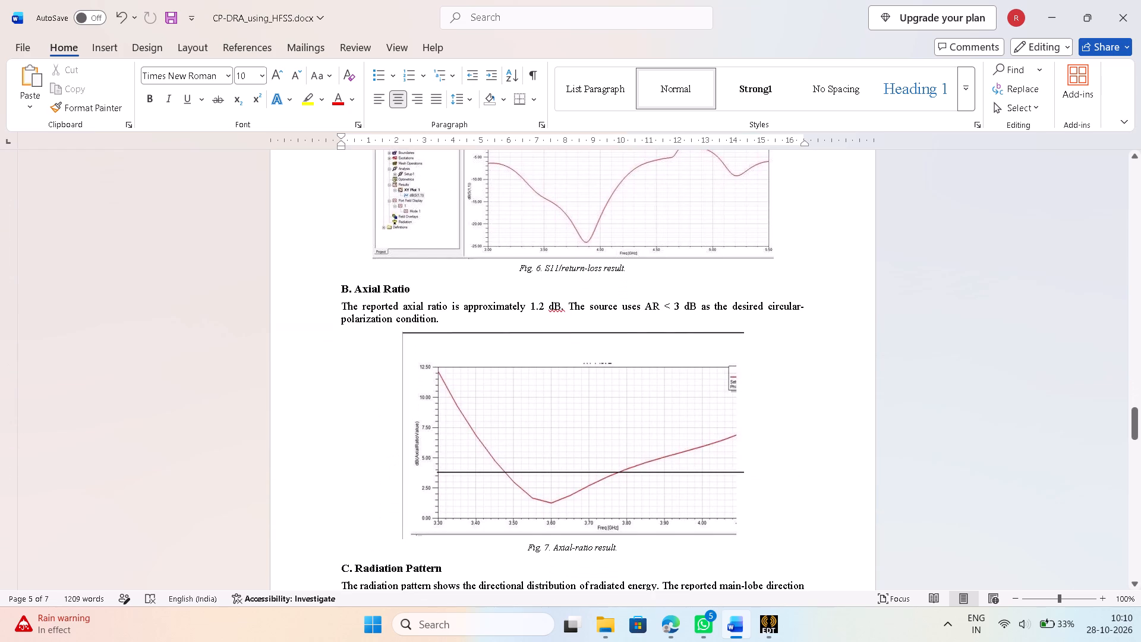
click(771, 332)
scroll(771, 332, down, 1)
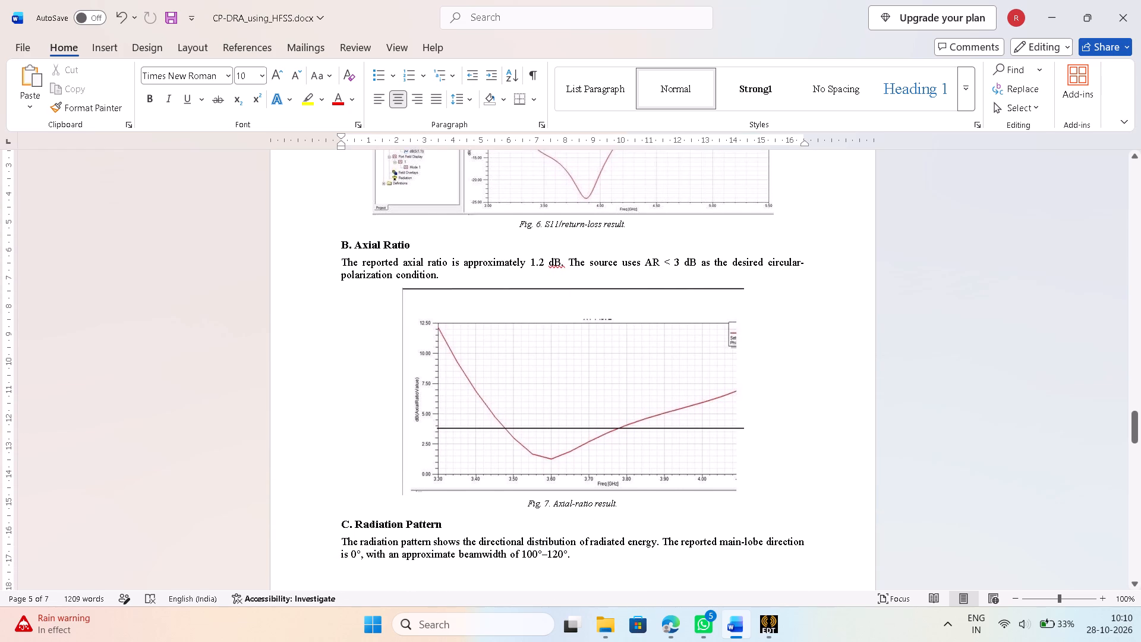
scroll(771, 332, down, 1)
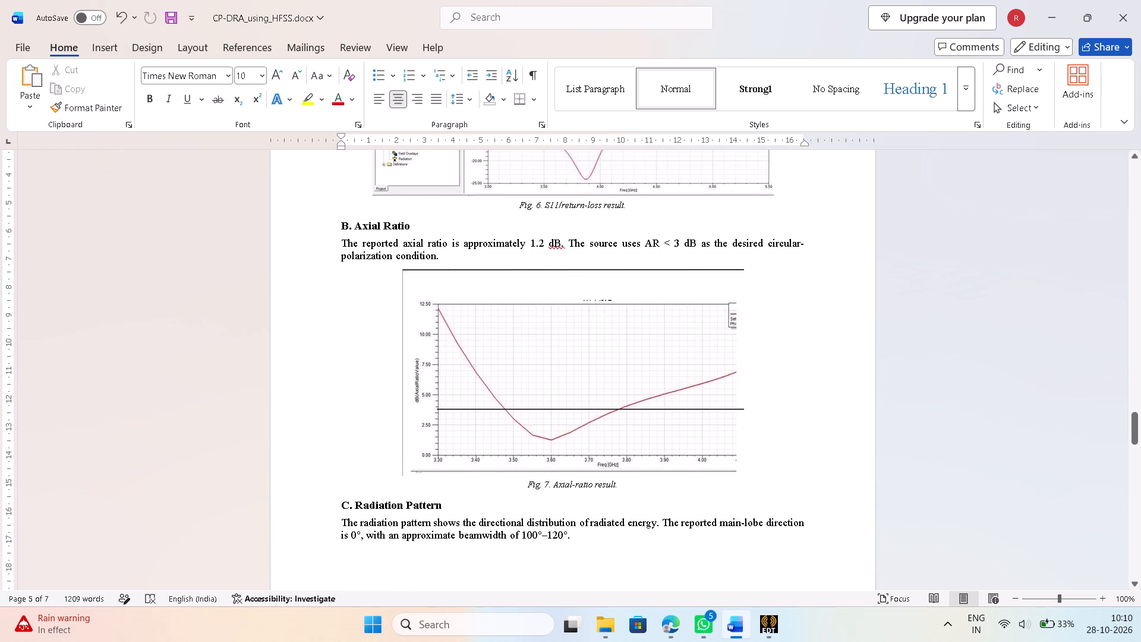
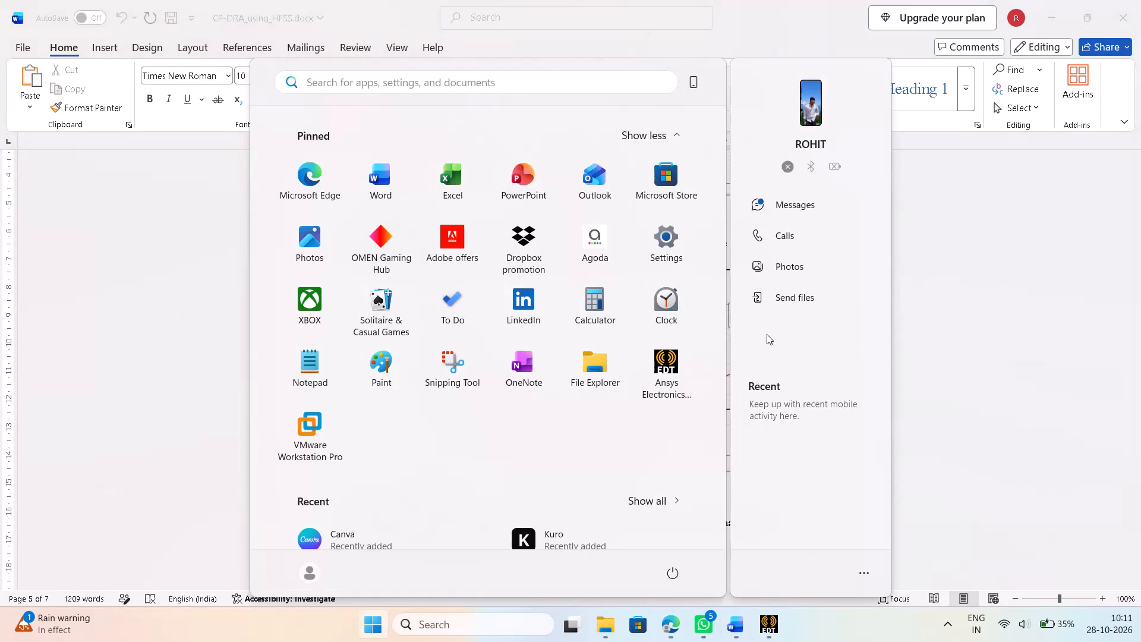
Switch to the Brave browser using the Personal profile and reload the YouTube video page it restores.
key(b)
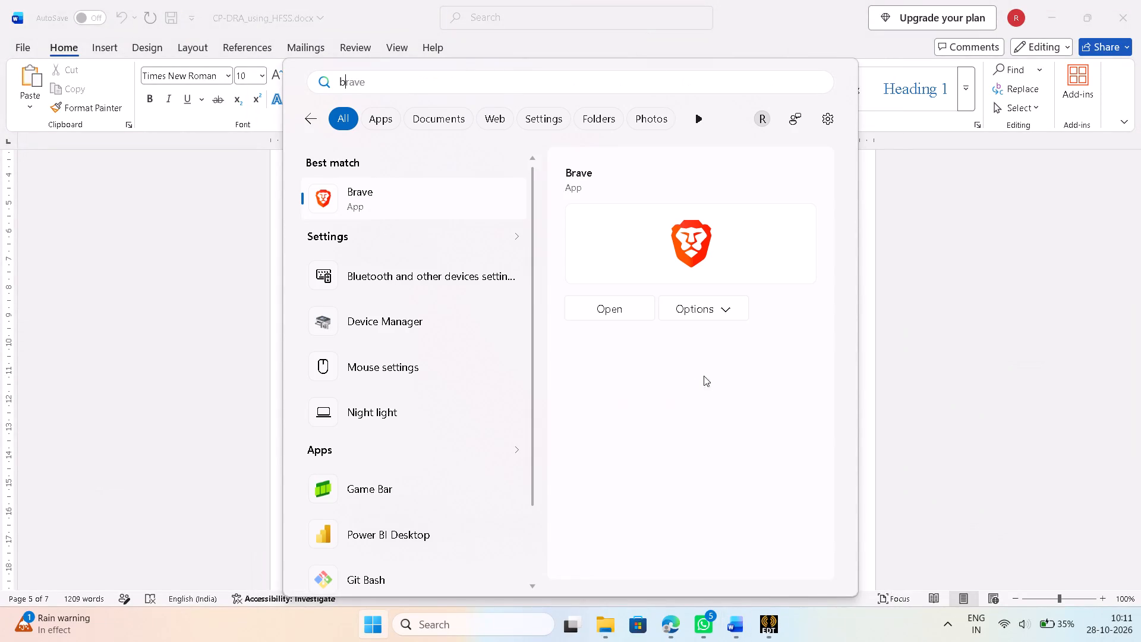
click(495, 199)
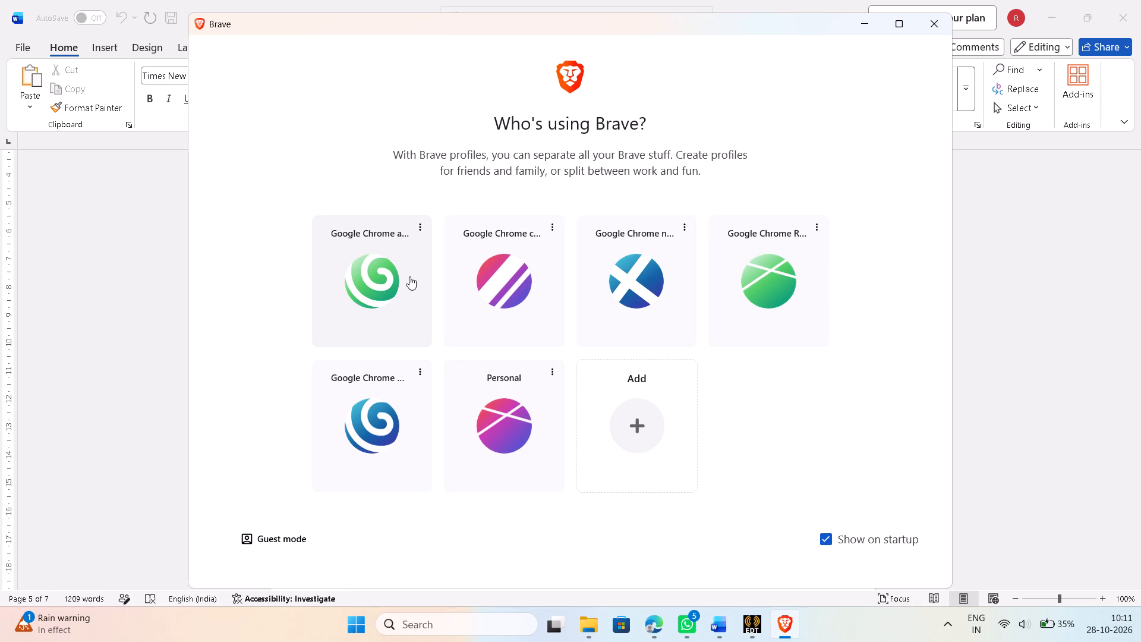
click(519, 432)
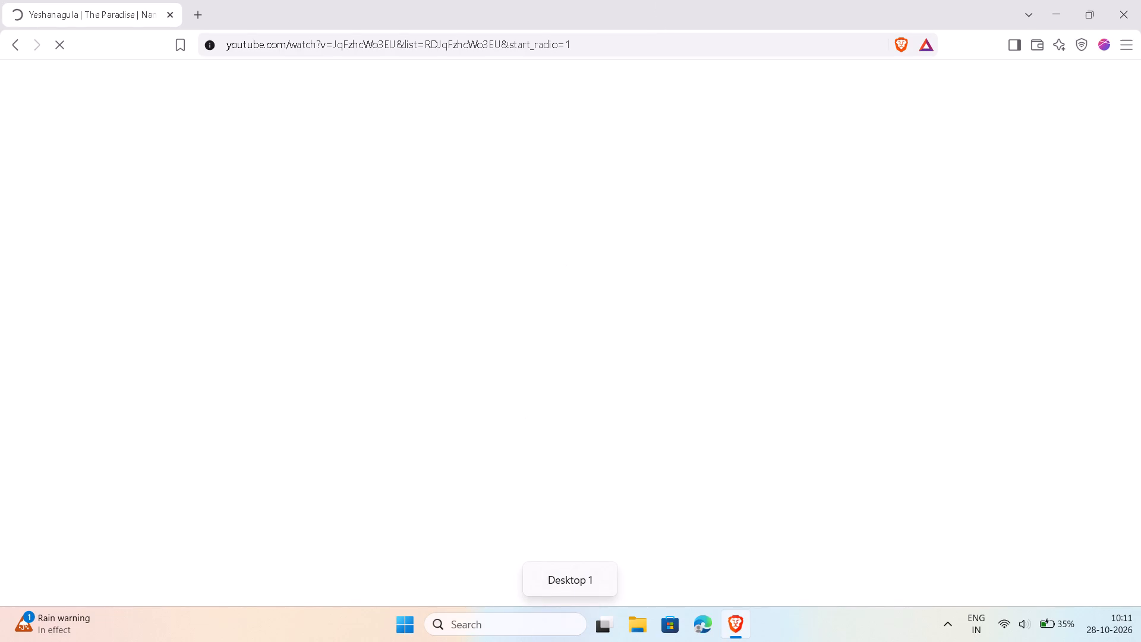
click(667, 52)
key(Return)
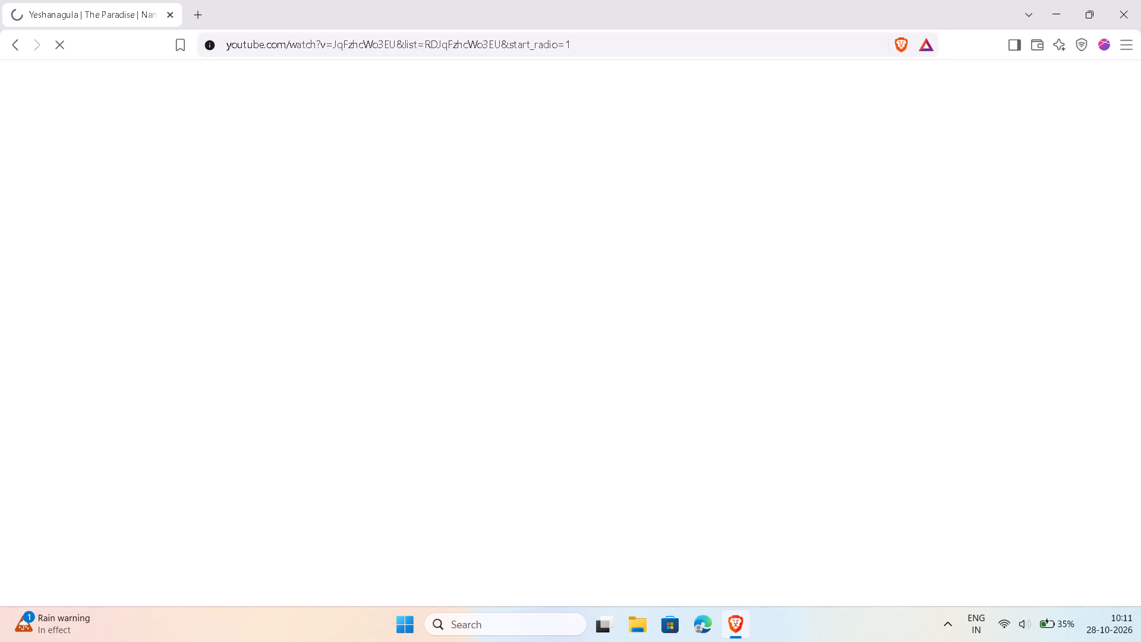
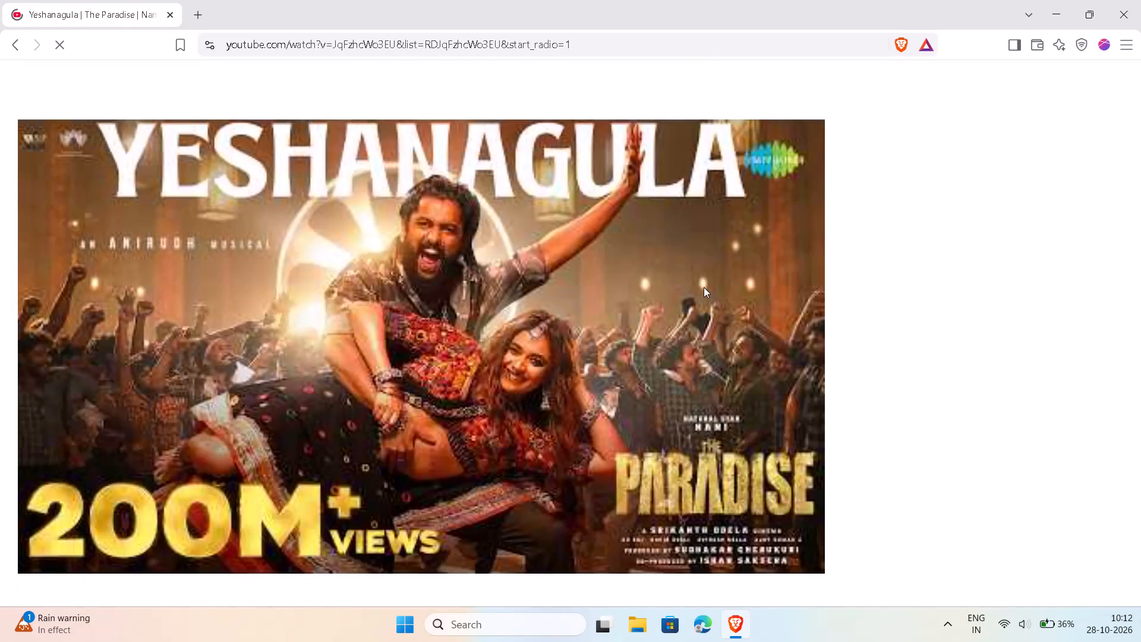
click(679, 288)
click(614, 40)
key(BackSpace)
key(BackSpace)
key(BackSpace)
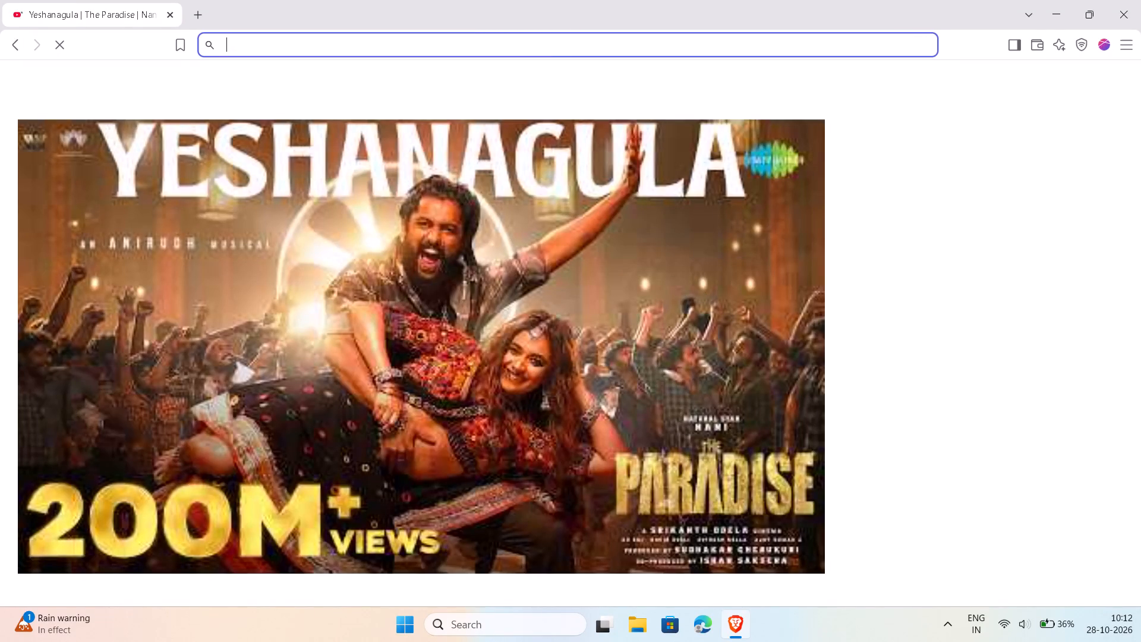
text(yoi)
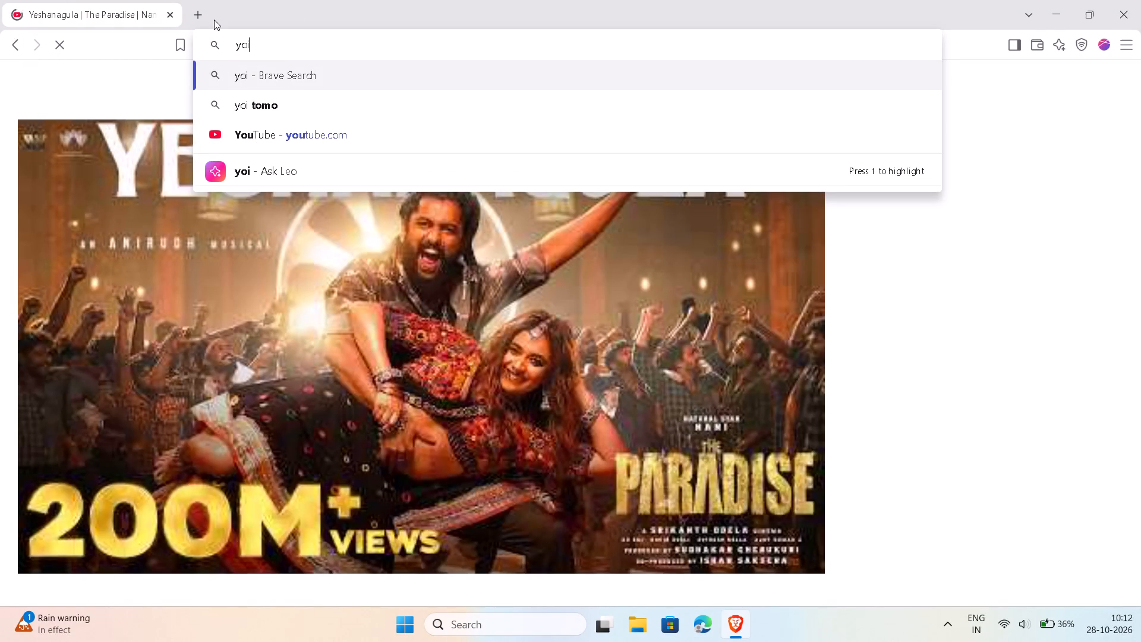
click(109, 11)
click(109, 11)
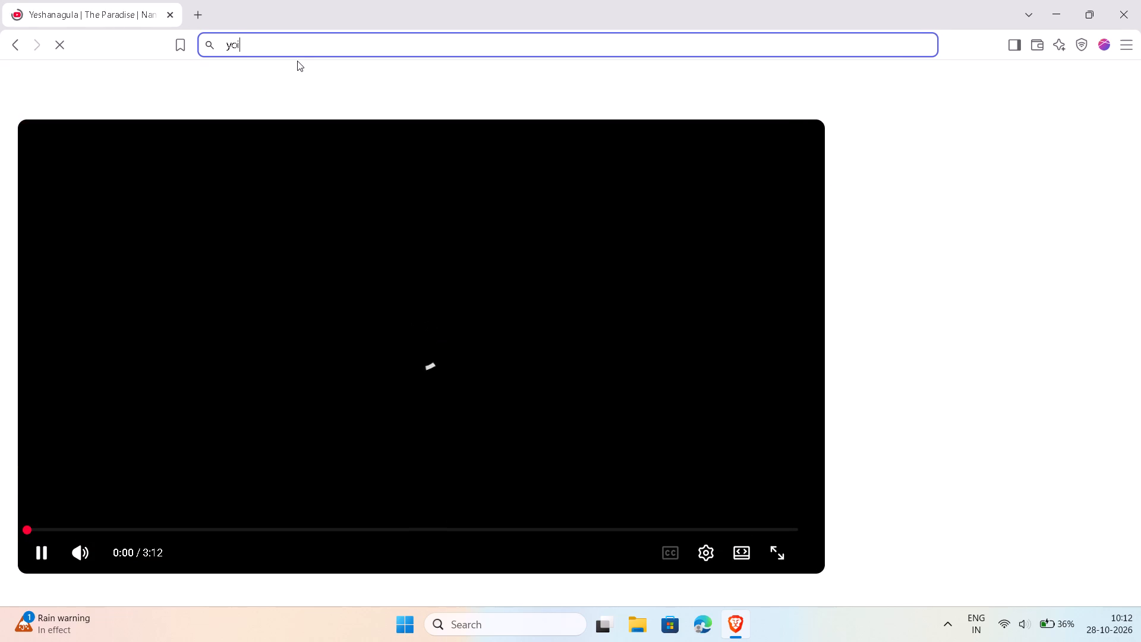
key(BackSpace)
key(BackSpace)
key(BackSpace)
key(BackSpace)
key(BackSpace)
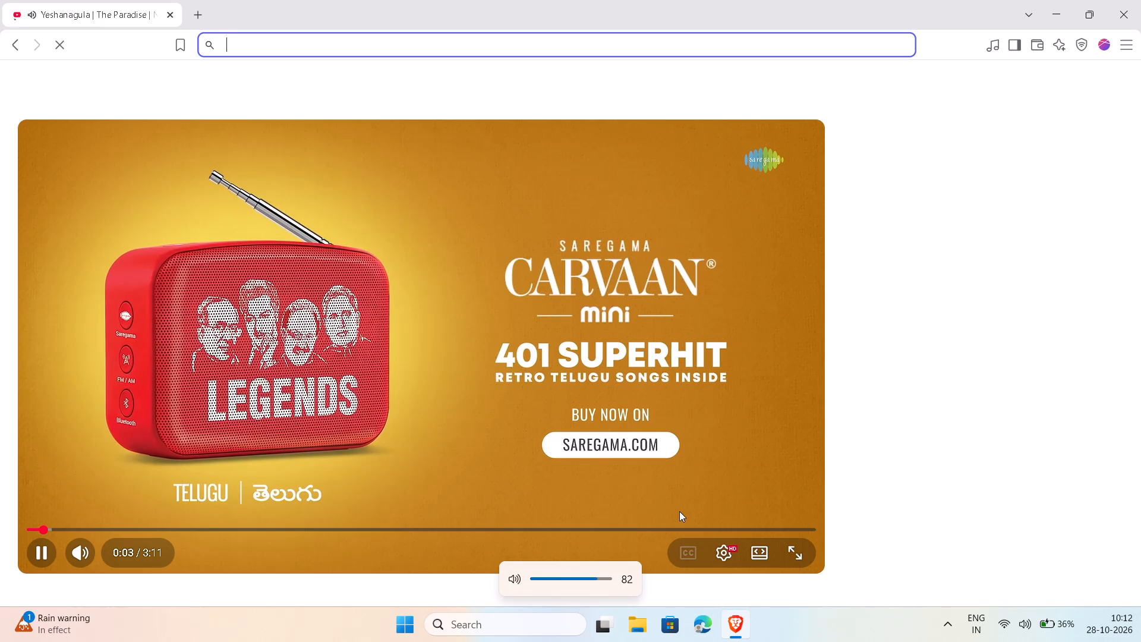
Show the YouTube video in full screen, choose another playback quality for it, and leave full screen.
click(792, 547)
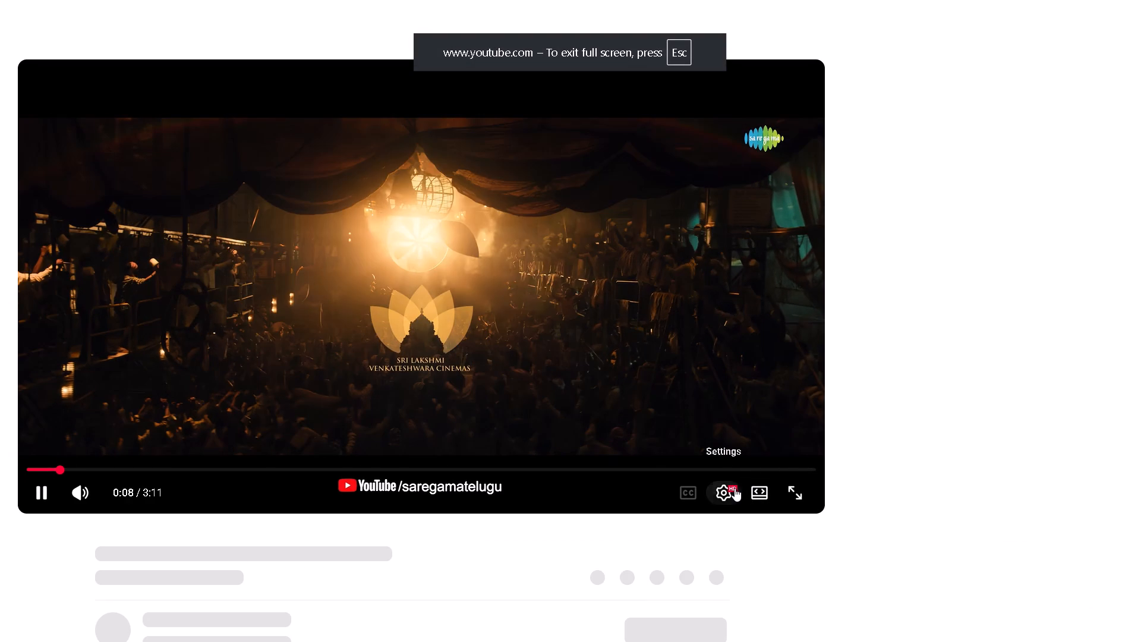
click(733, 488)
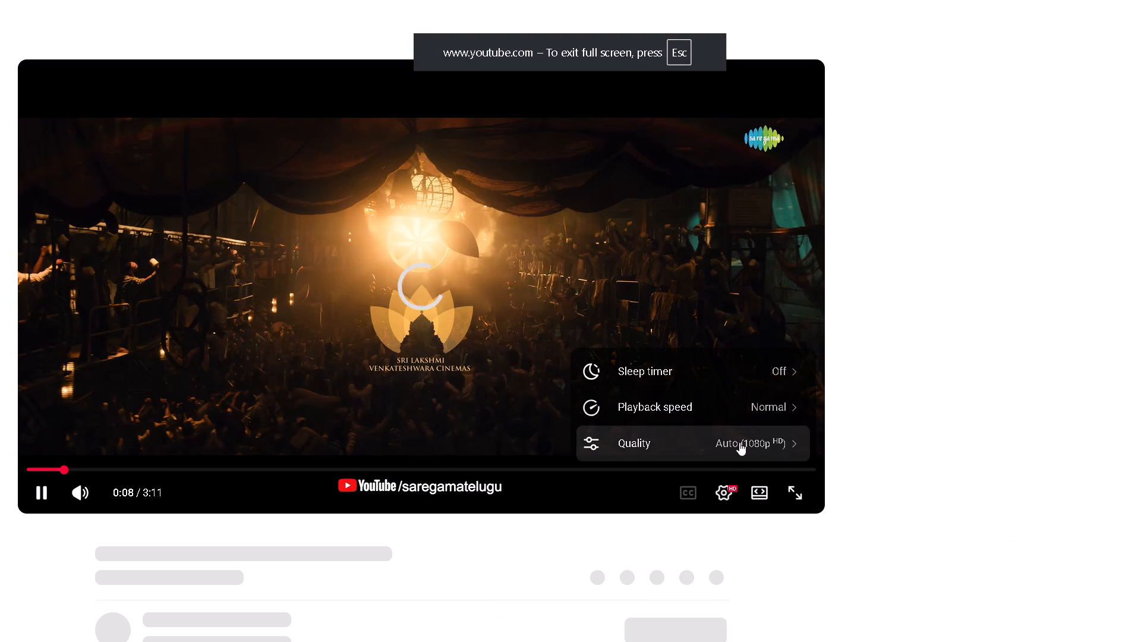
click(739, 442)
click(710, 213)
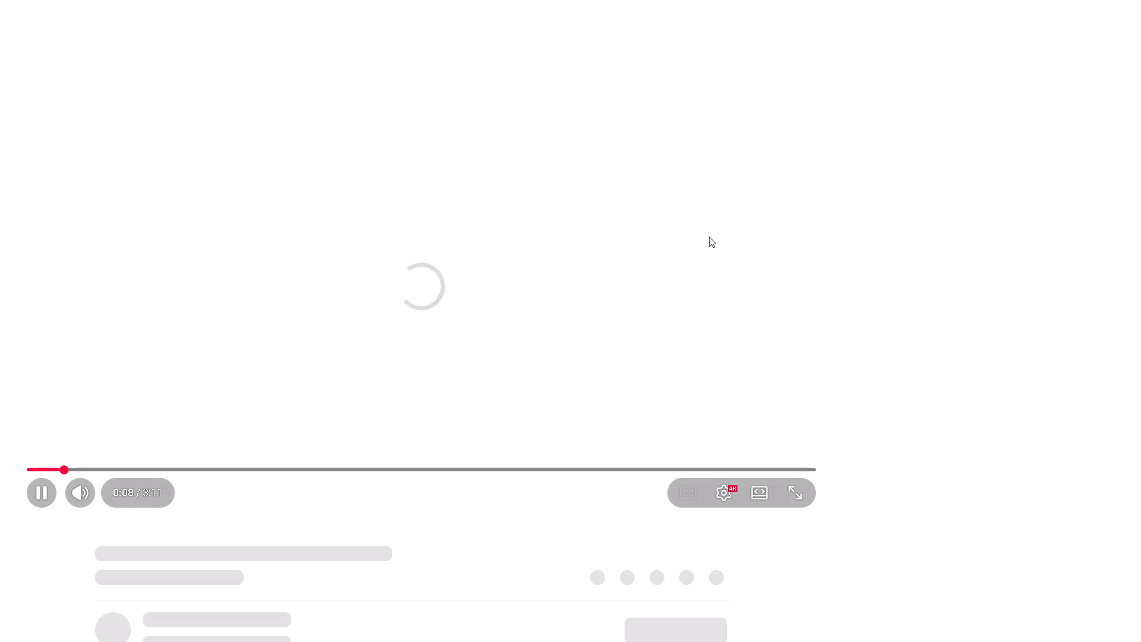
key(Escape)
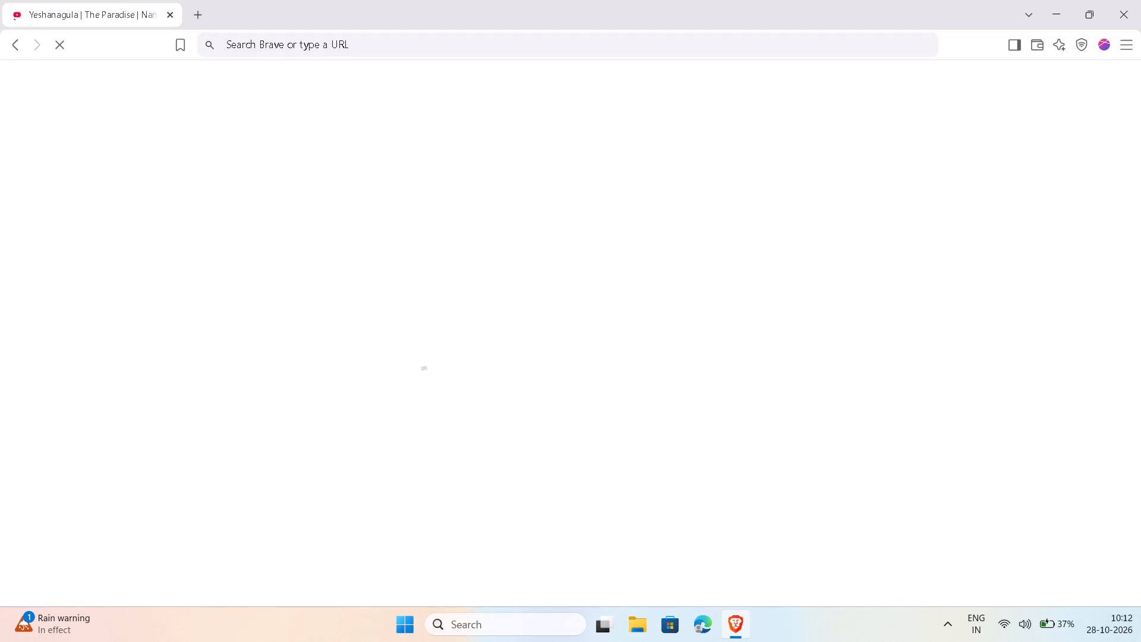
Open a new Microsoft Edge window, and minimise both it and the Brave window to reveal the desktop.
key(super+3)
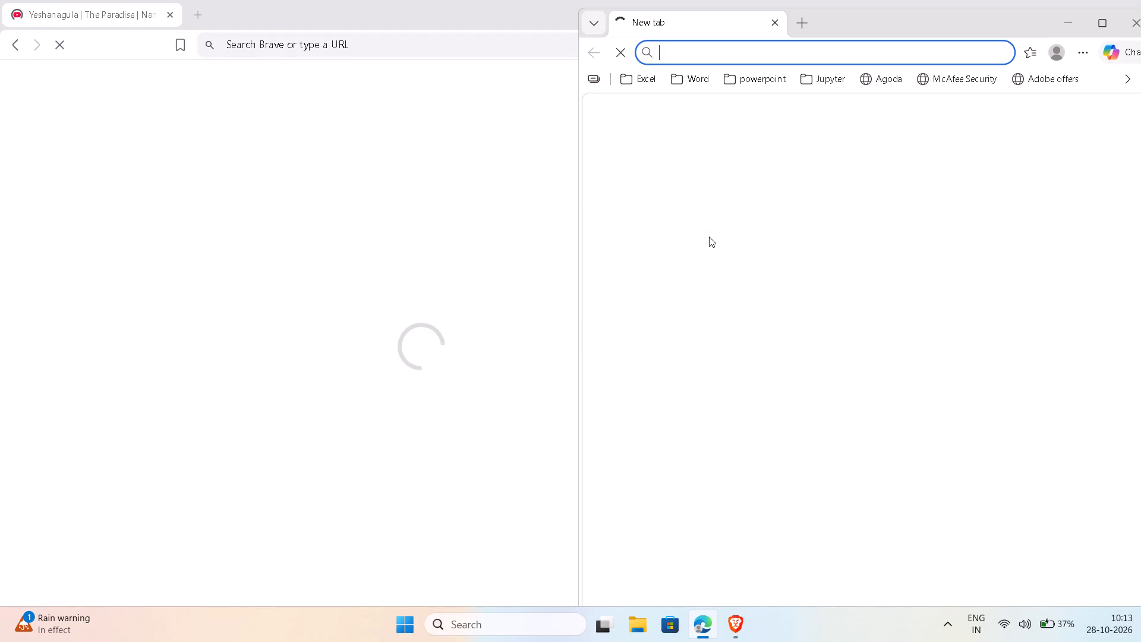
click(1071, 17)
click(1057, 16)
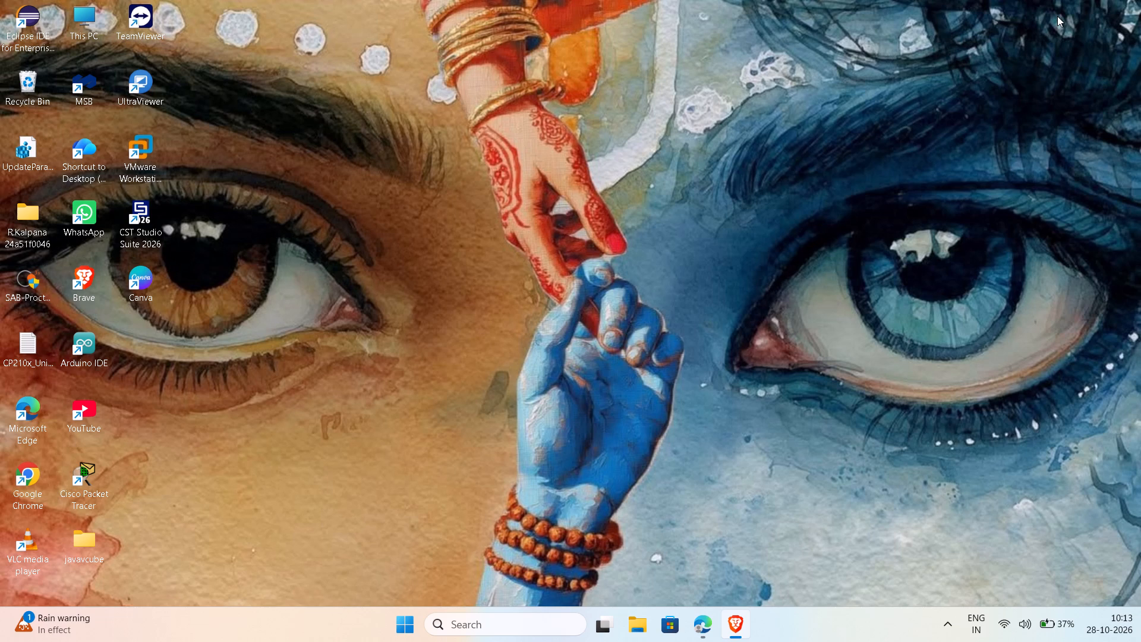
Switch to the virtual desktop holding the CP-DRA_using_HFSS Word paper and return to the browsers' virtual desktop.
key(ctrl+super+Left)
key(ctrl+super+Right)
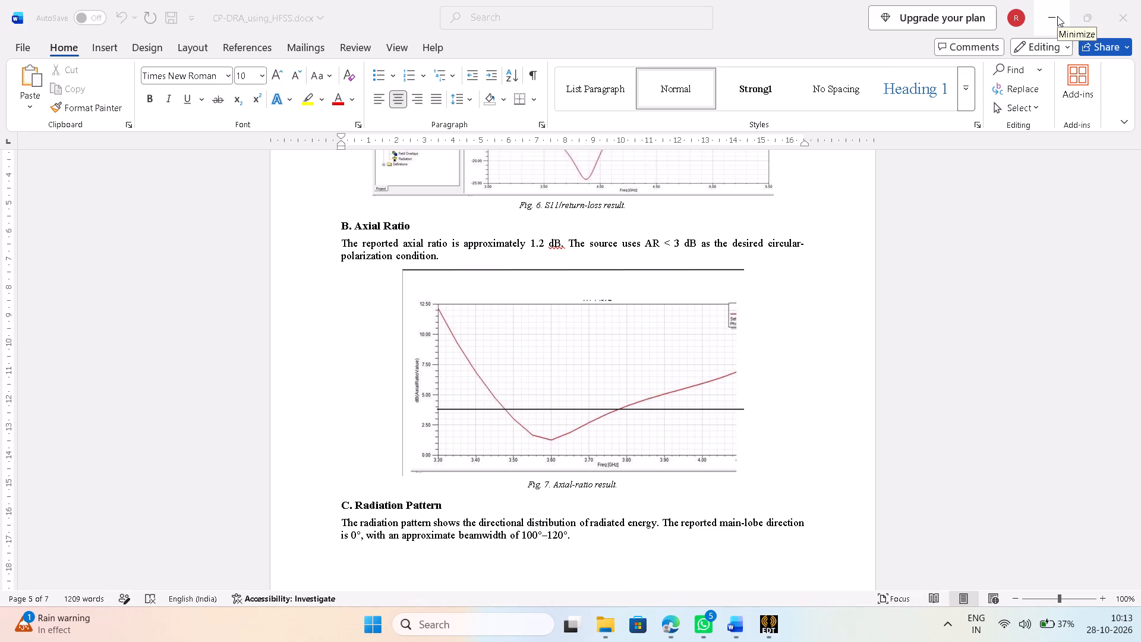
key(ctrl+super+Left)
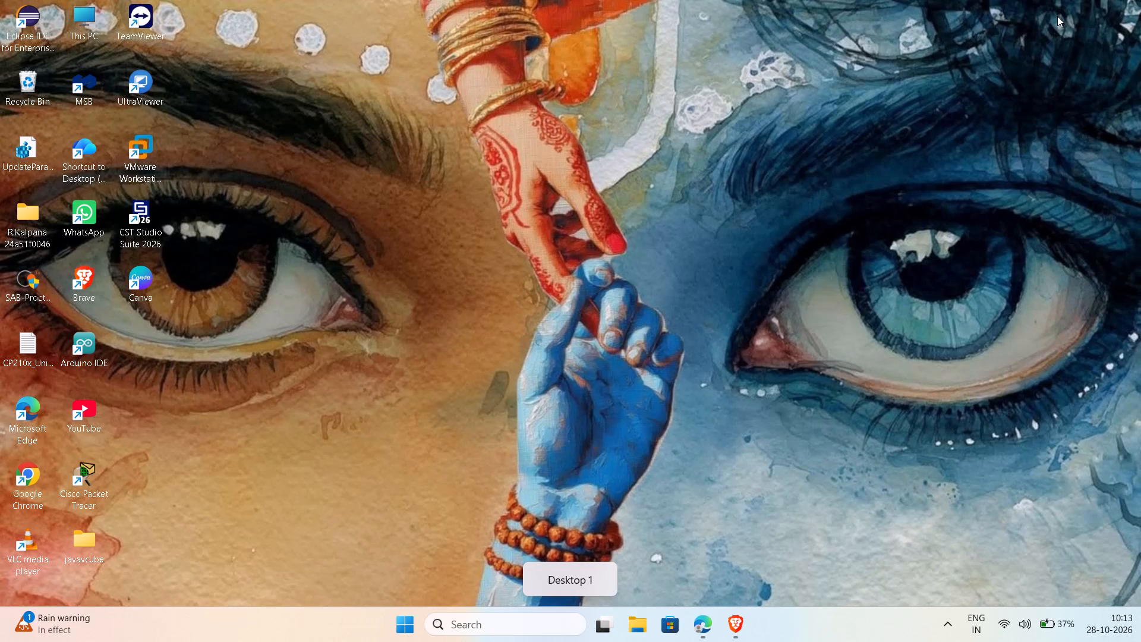
Bring the YouTube video back up in Brave and set its playback quality to 144p.
click(730, 625)
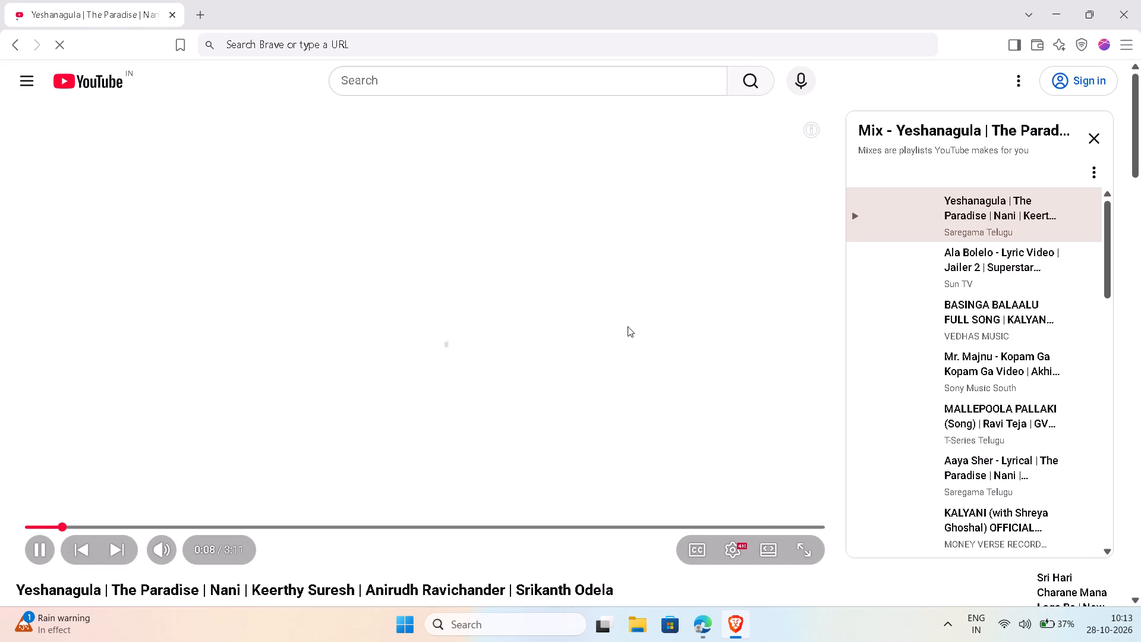
click(732, 547)
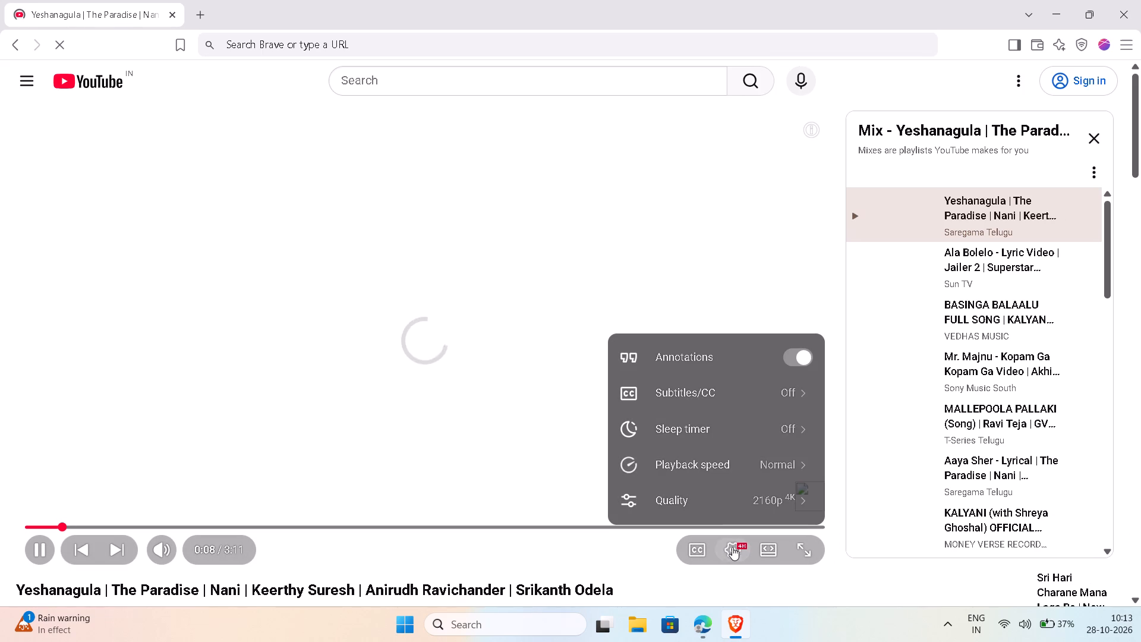
click(716, 496)
scroll(716, 496, down, 3)
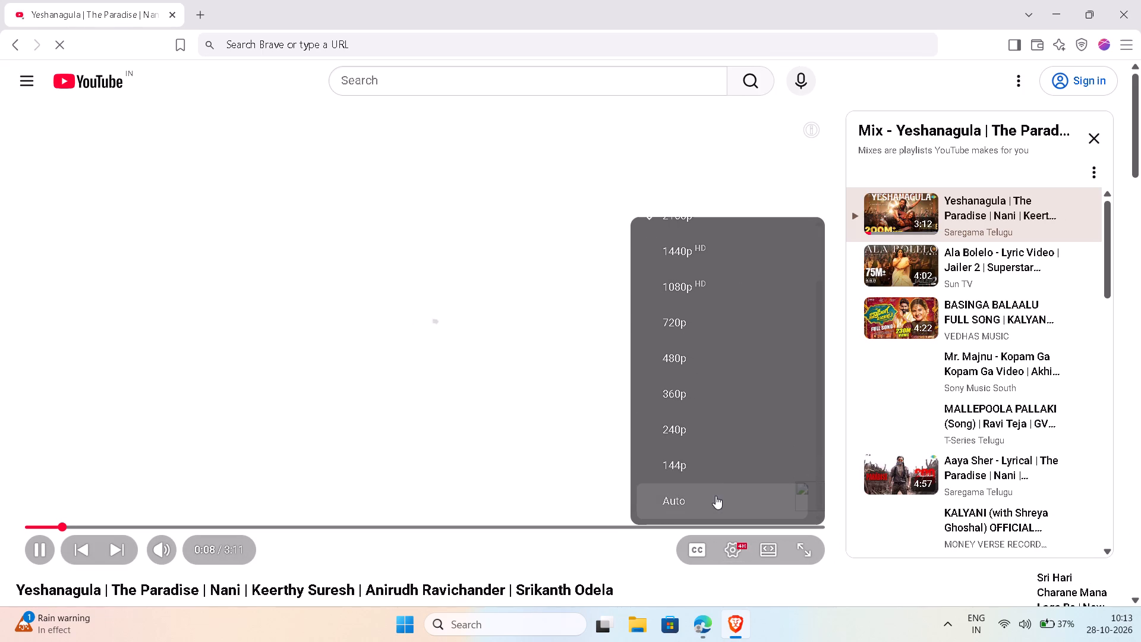
click(696, 466)
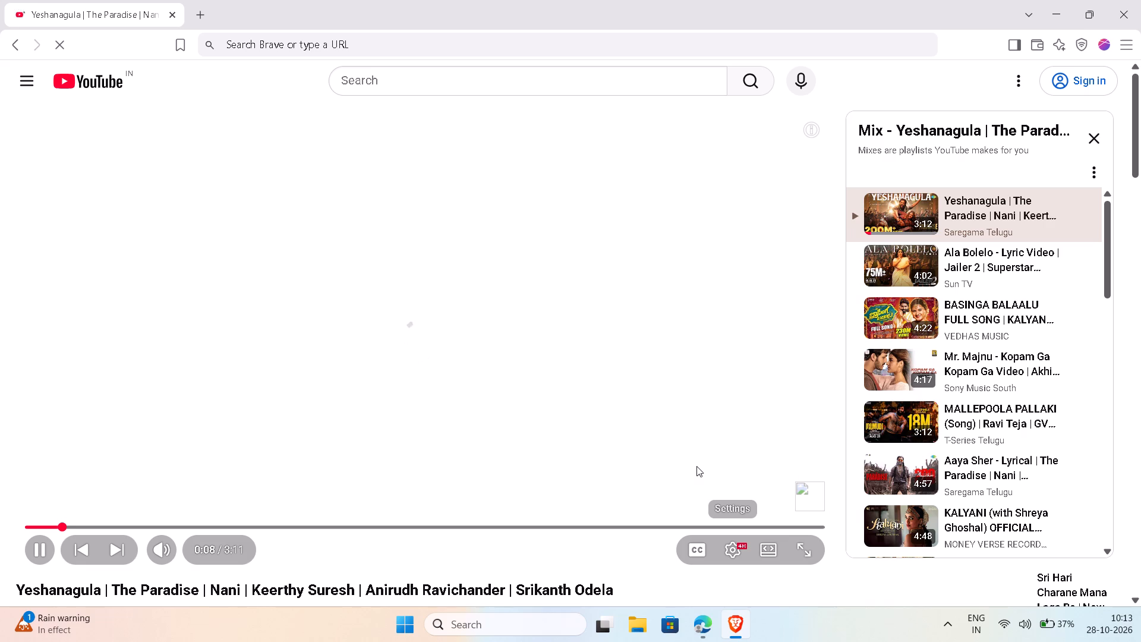
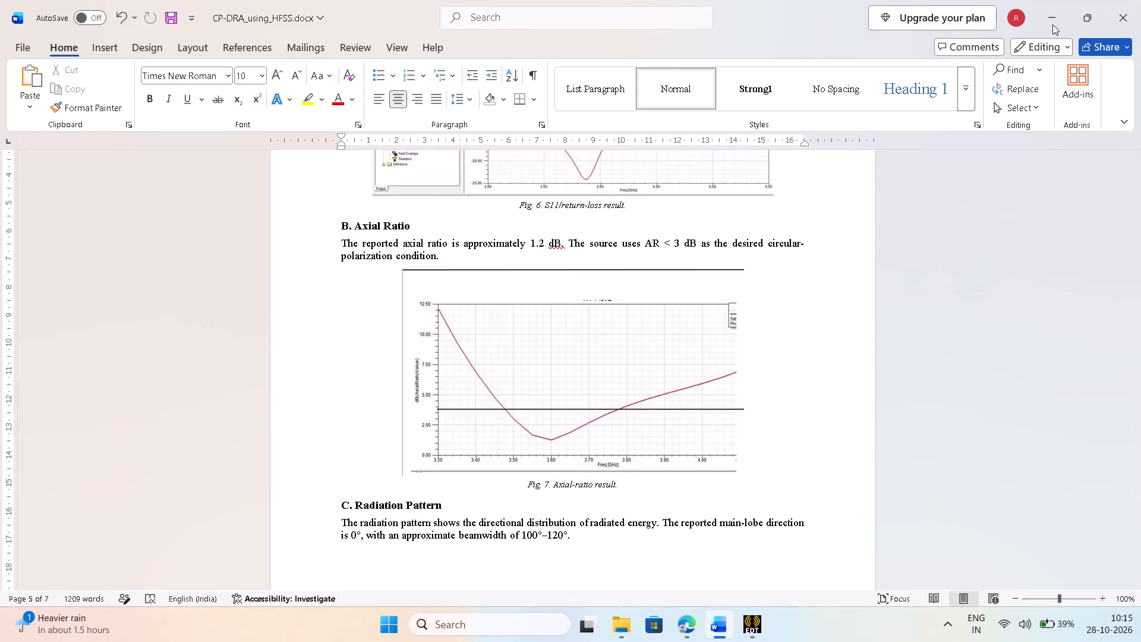
Minimise the CP-DRA_using_HFSS.docx Word window to reveal the desktop.
click(1044, 21)
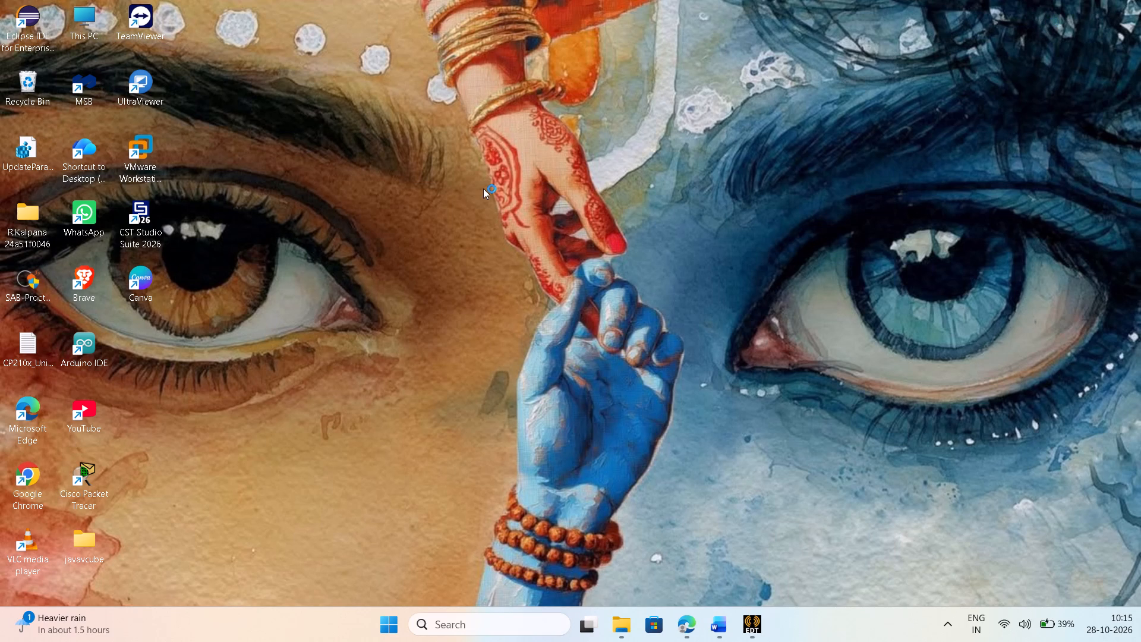
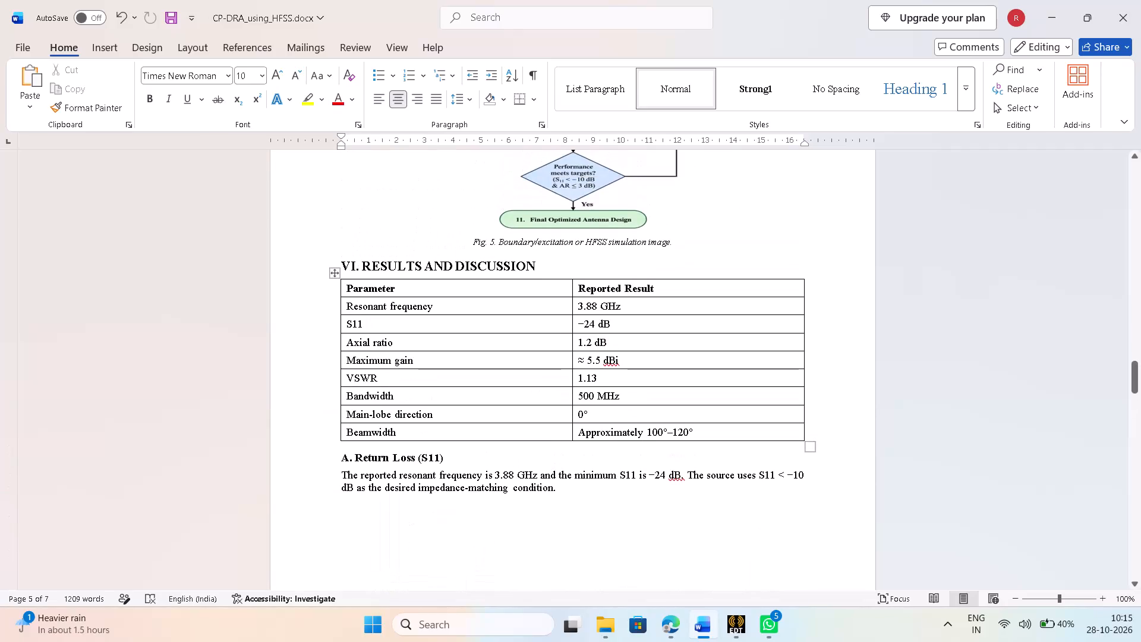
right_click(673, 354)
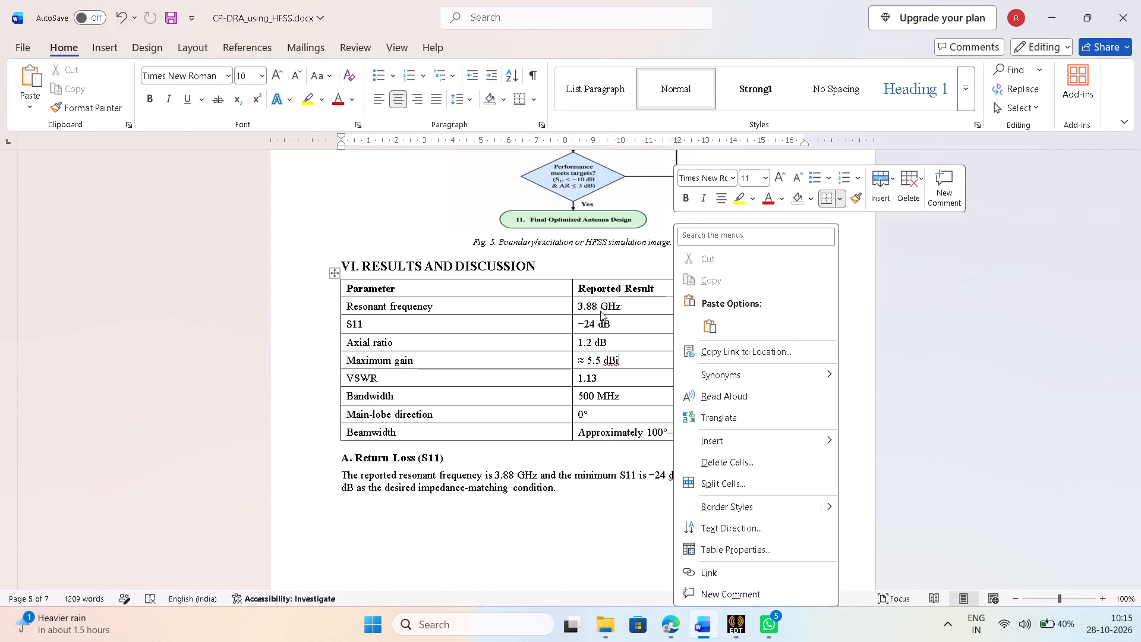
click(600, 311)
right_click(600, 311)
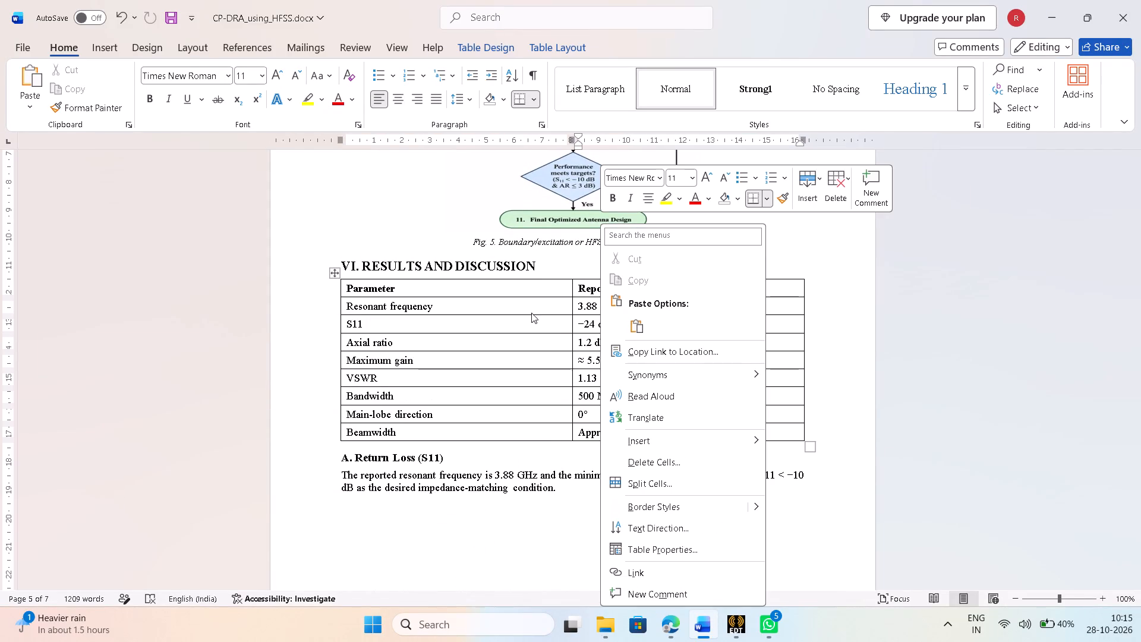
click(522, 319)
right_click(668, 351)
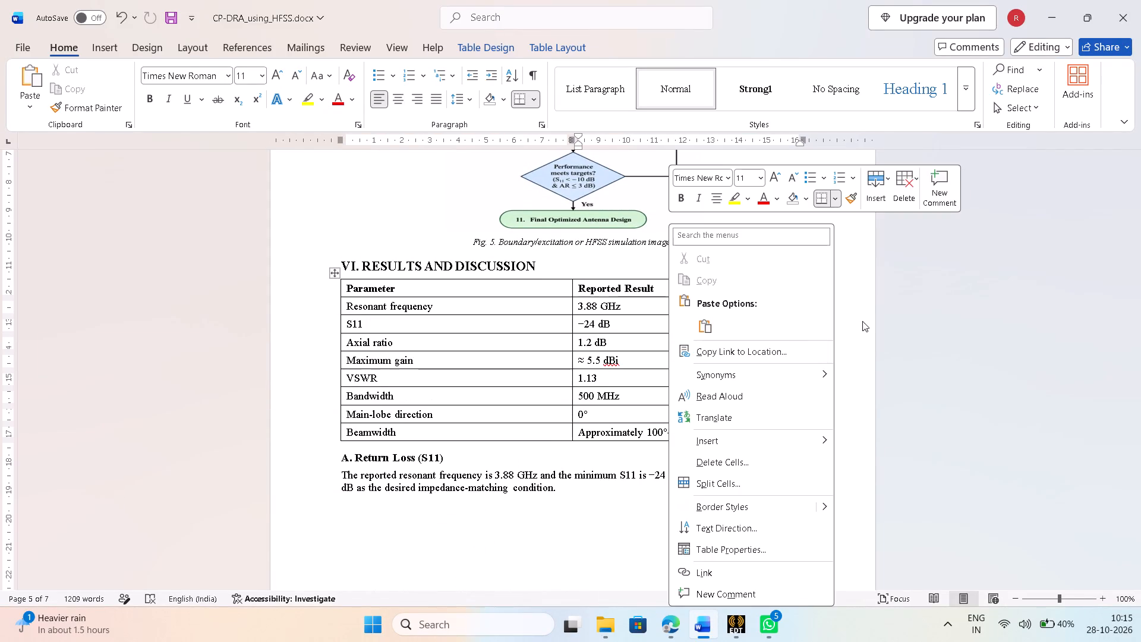
Set the Resonant frequency result in the Results and Discussion table to 28.0 GHz.
click(867, 317)
right_click(845, 318)
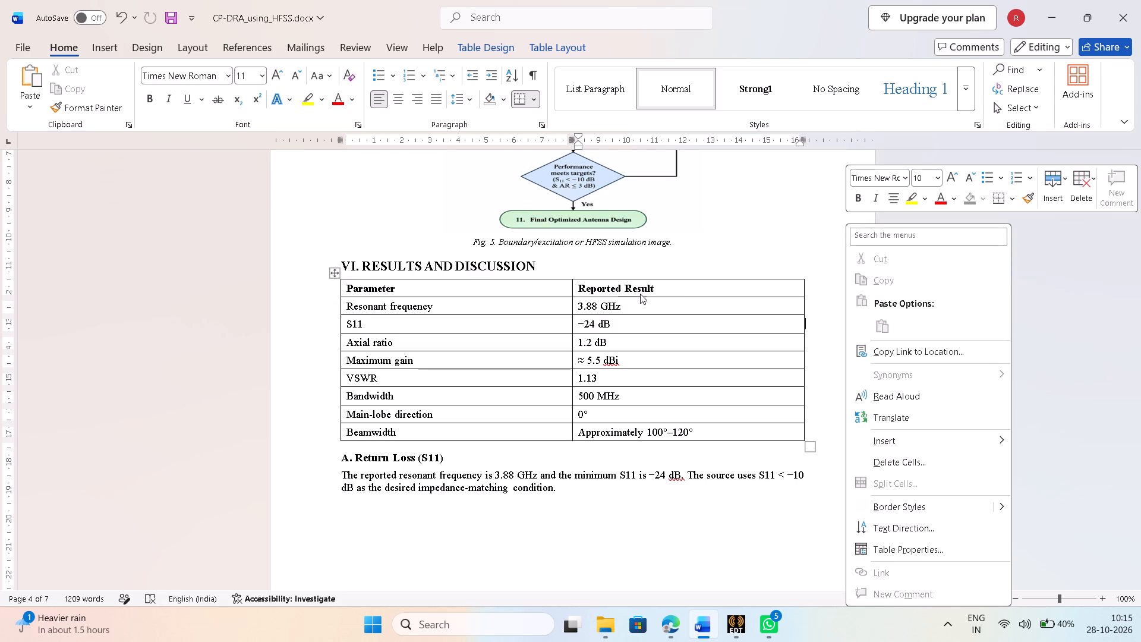
click(600, 305)
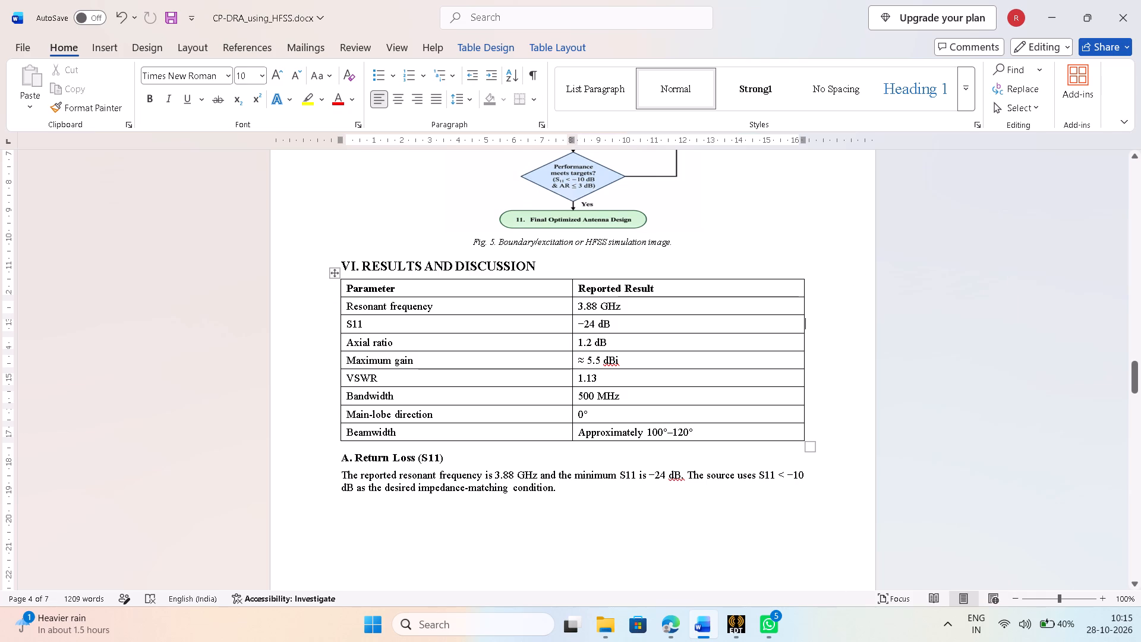
click(596, 305)
key(BackSpace)
key(BackSpace)
key(BackSpace)
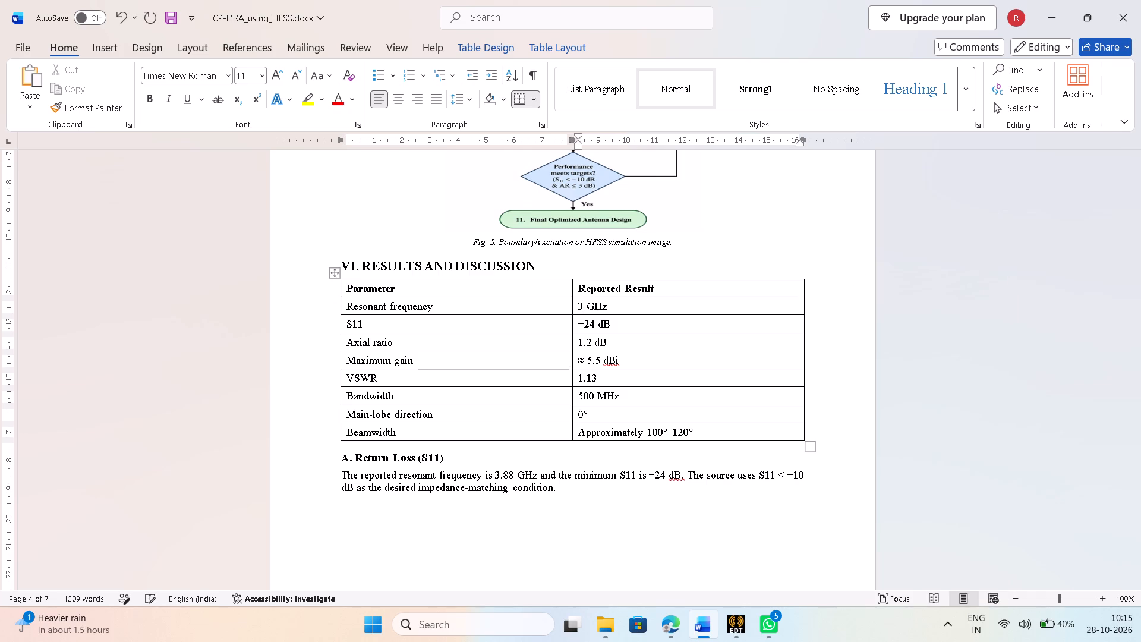
key(BackSpace)
key(2)
key(8)
text(.0)
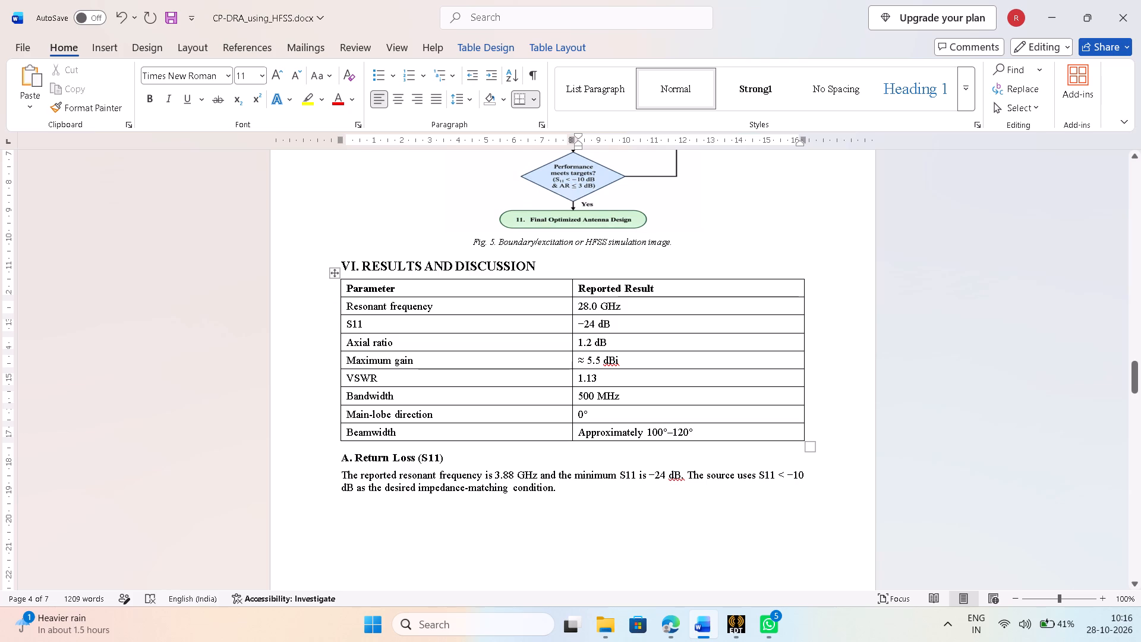
Set the S11 result in the Results and Discussion table to −25.3 dB.
drag(590, 326, 615, 329)
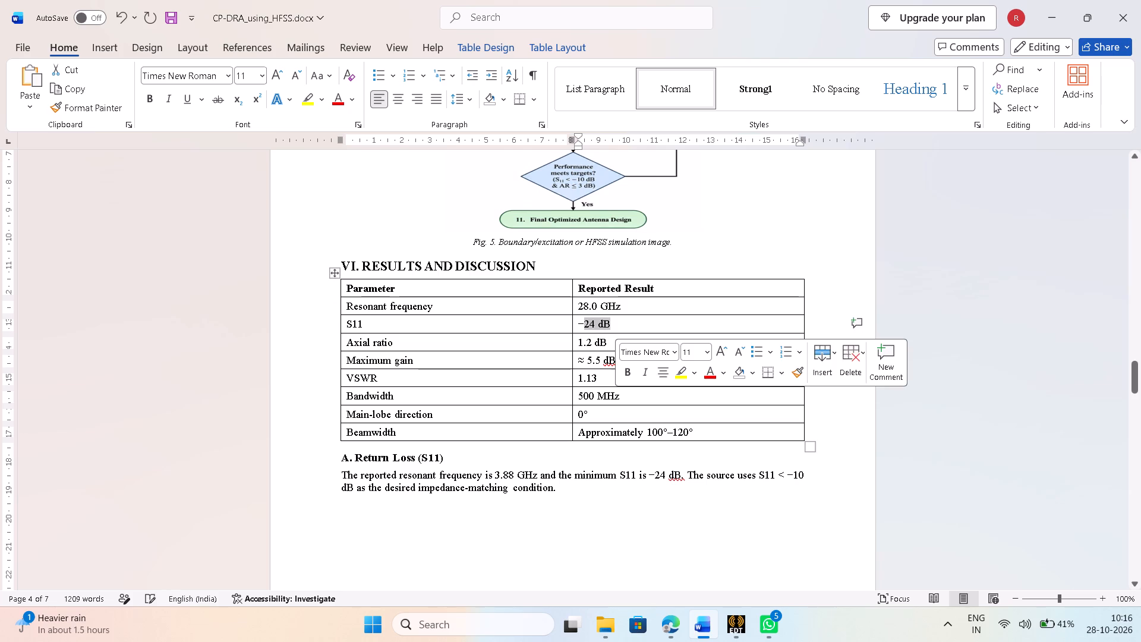
click(599, 320)
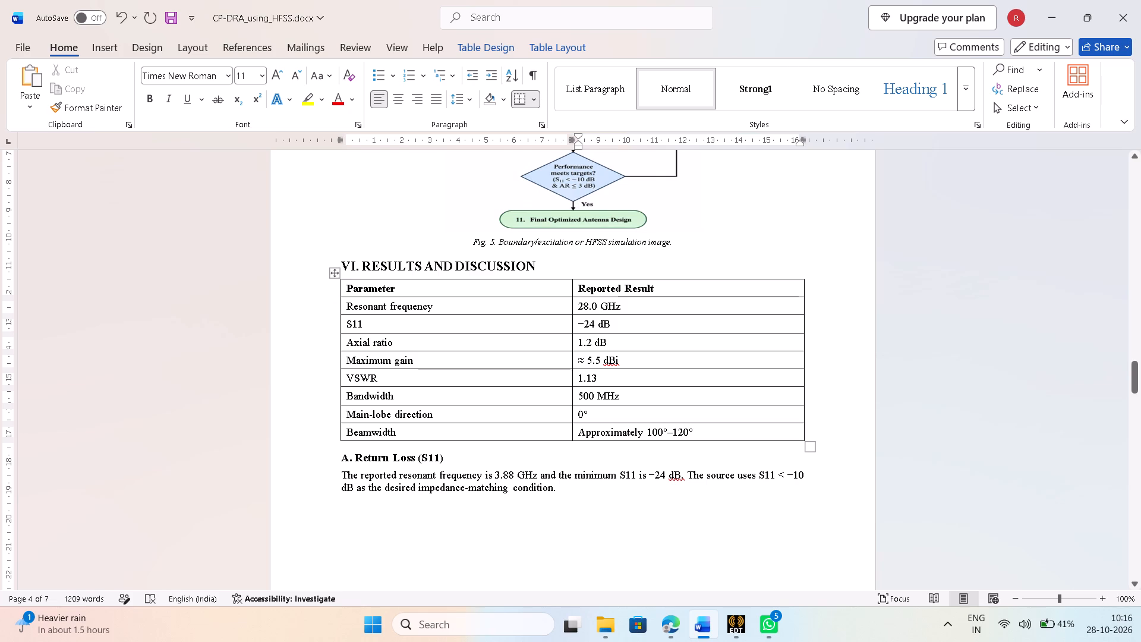
key(BackSpace)
key(BackSpace)
text(5.3)
key(space)
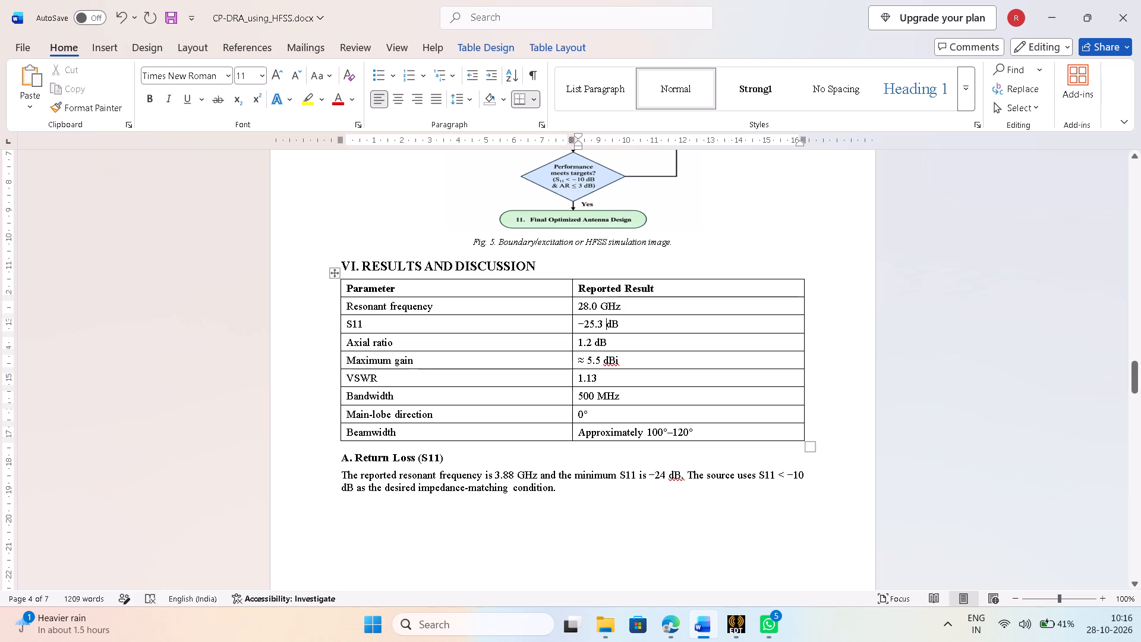
Set the Axial ratio result in the table to 2.0 dB.
click(591, 341)
key(BackSpace)
key(BackSpace)
key(BackSpace)
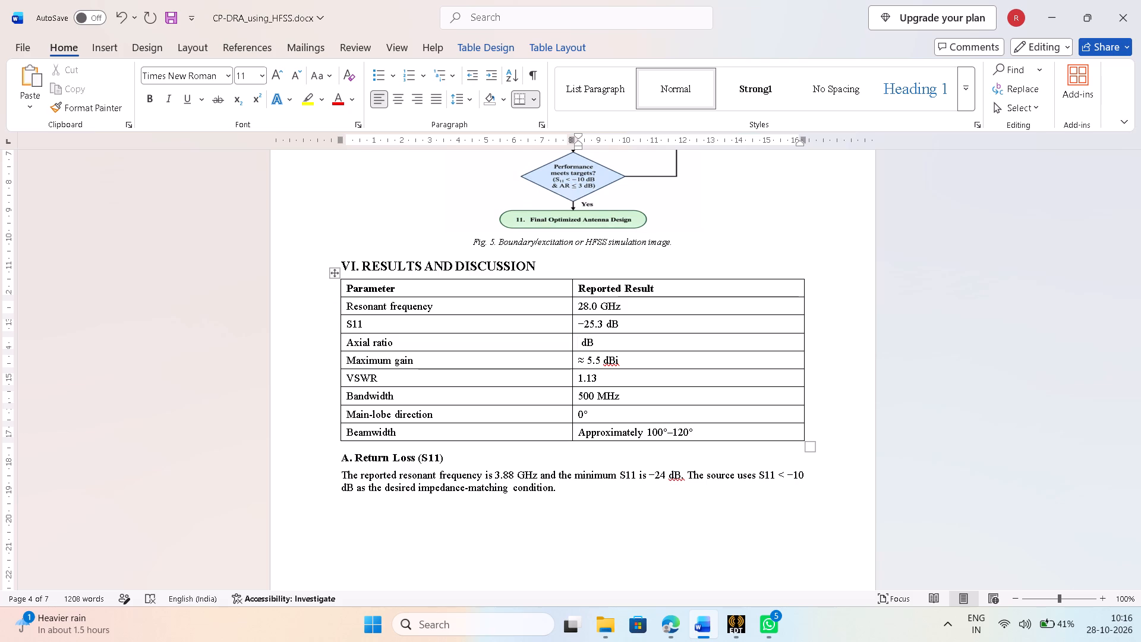
text(2.0)
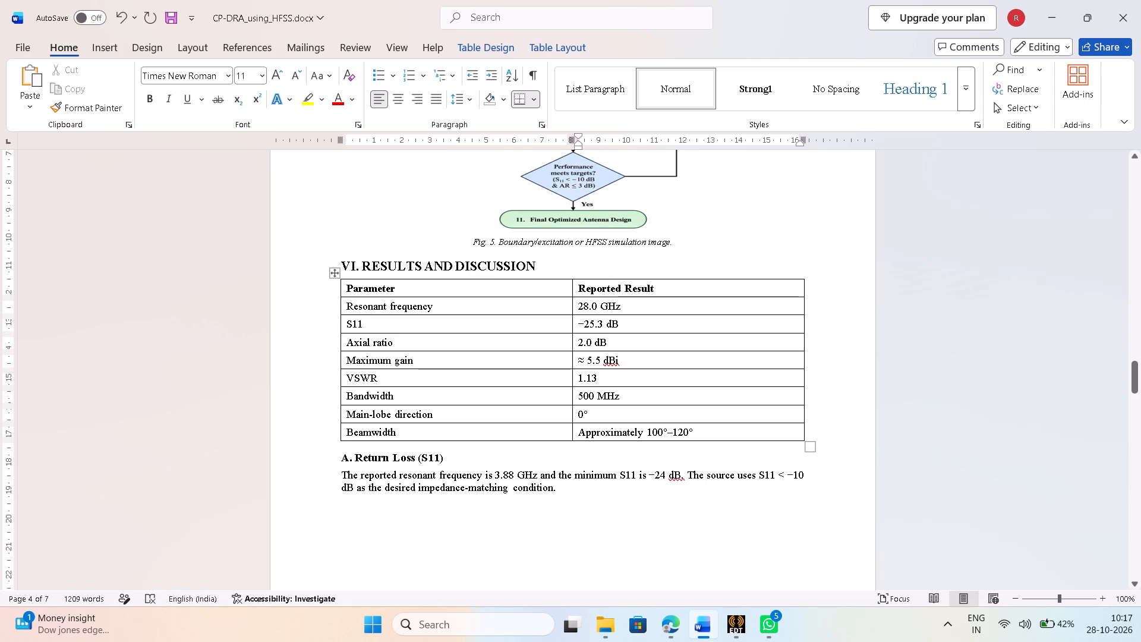
Clear the whole reported result for Maximum gain, including its unit and approximation sign.
drag(599, 359, 631, 364)
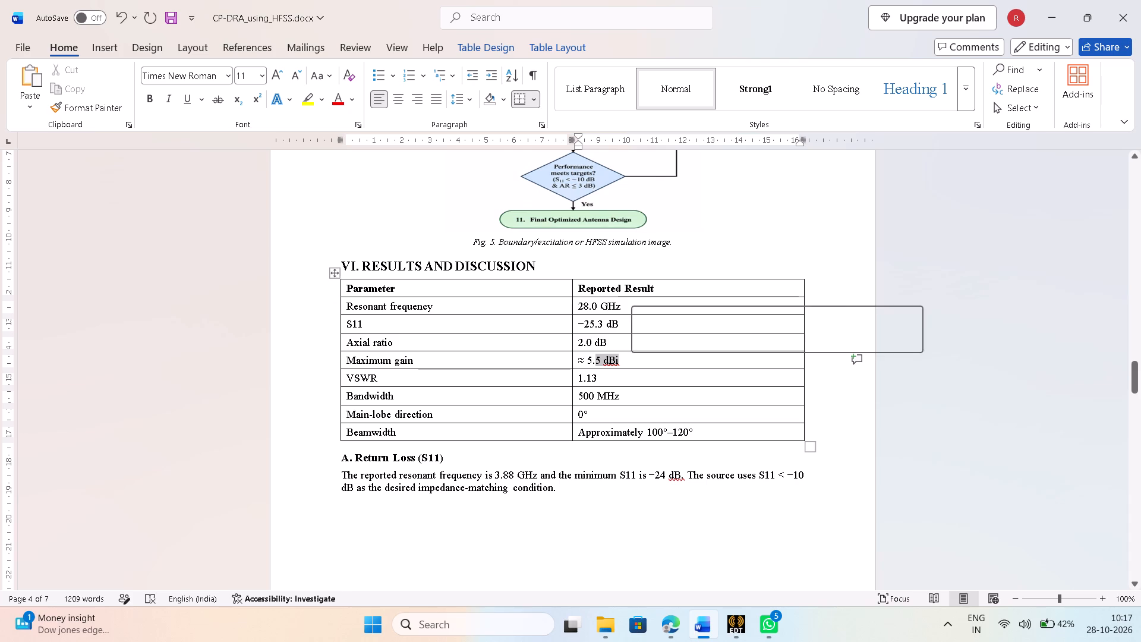
click(626, 362)
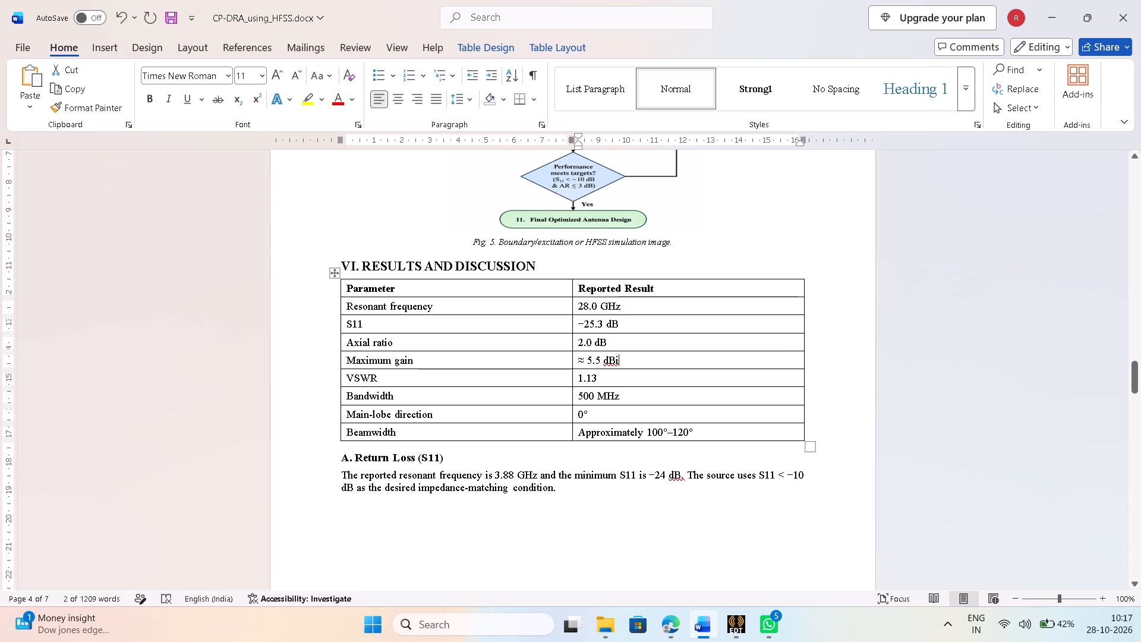
click(602, 358)
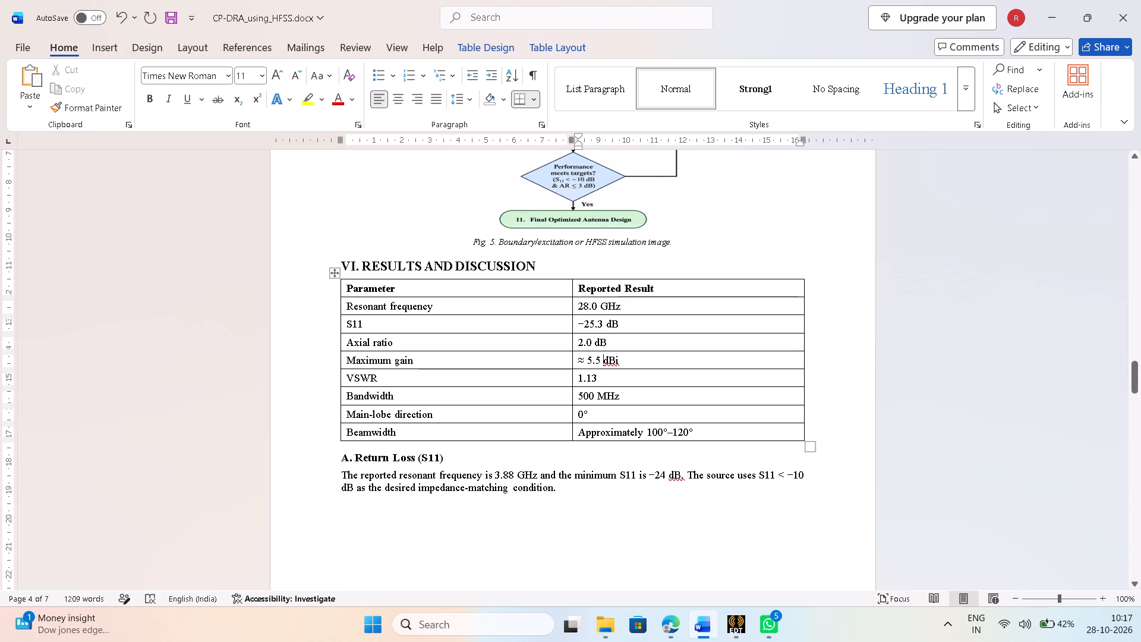
click(633, 361)
key(BackSpace)
key(BackSpace)
key(BackSpace)
key(BackSpace)
key(BackSpace)
key(BackSpace)
key(BackSpace)
key(BackSpace)
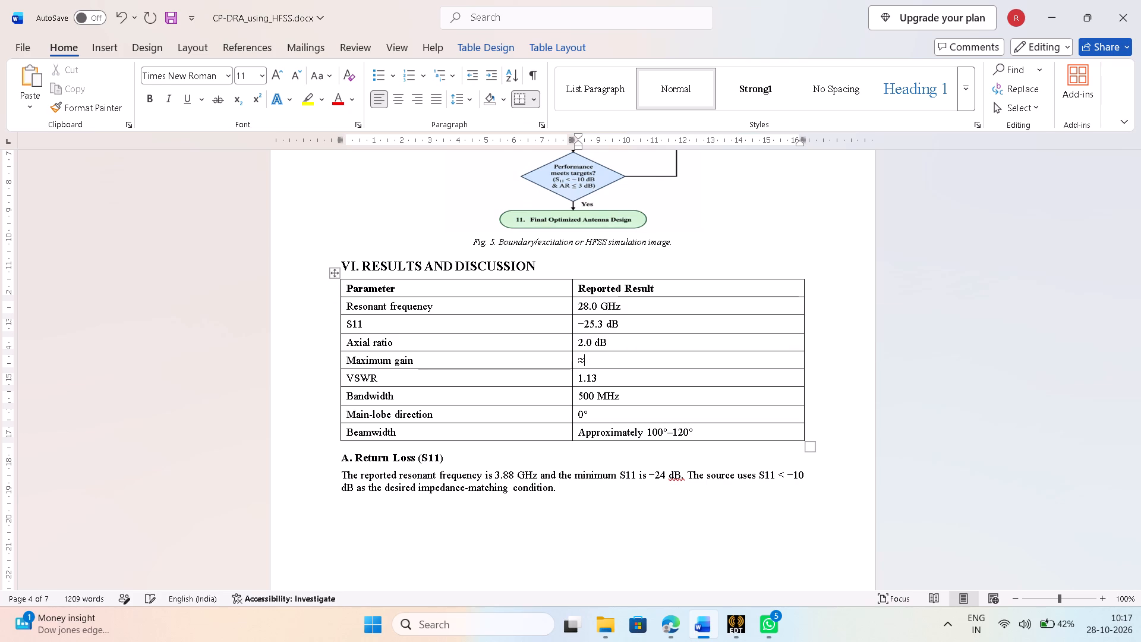
key(BackSpace)
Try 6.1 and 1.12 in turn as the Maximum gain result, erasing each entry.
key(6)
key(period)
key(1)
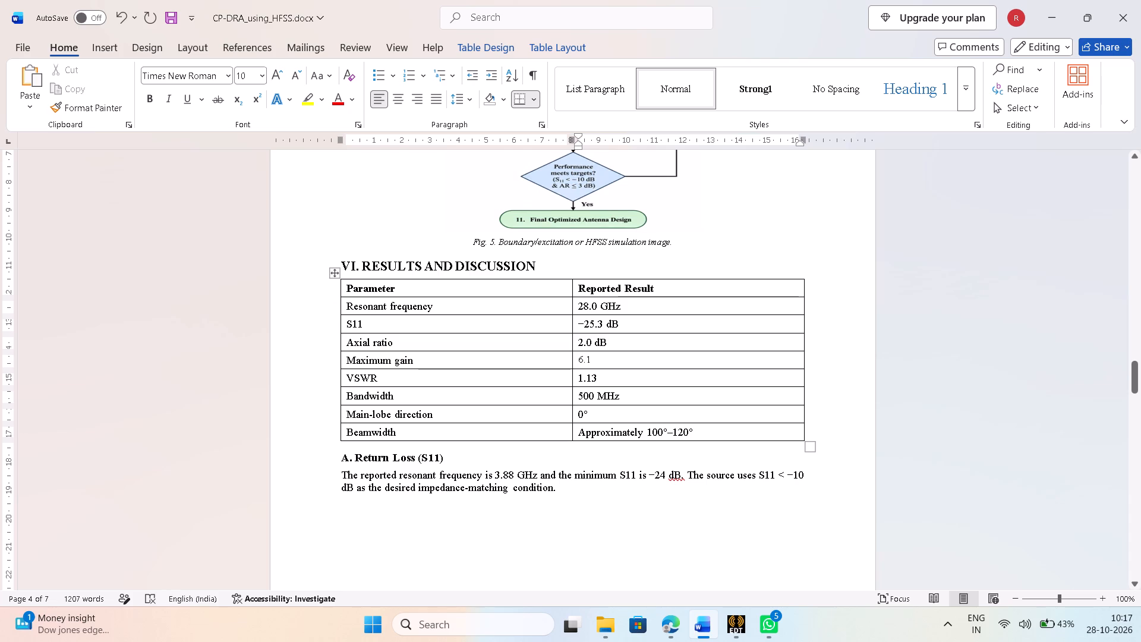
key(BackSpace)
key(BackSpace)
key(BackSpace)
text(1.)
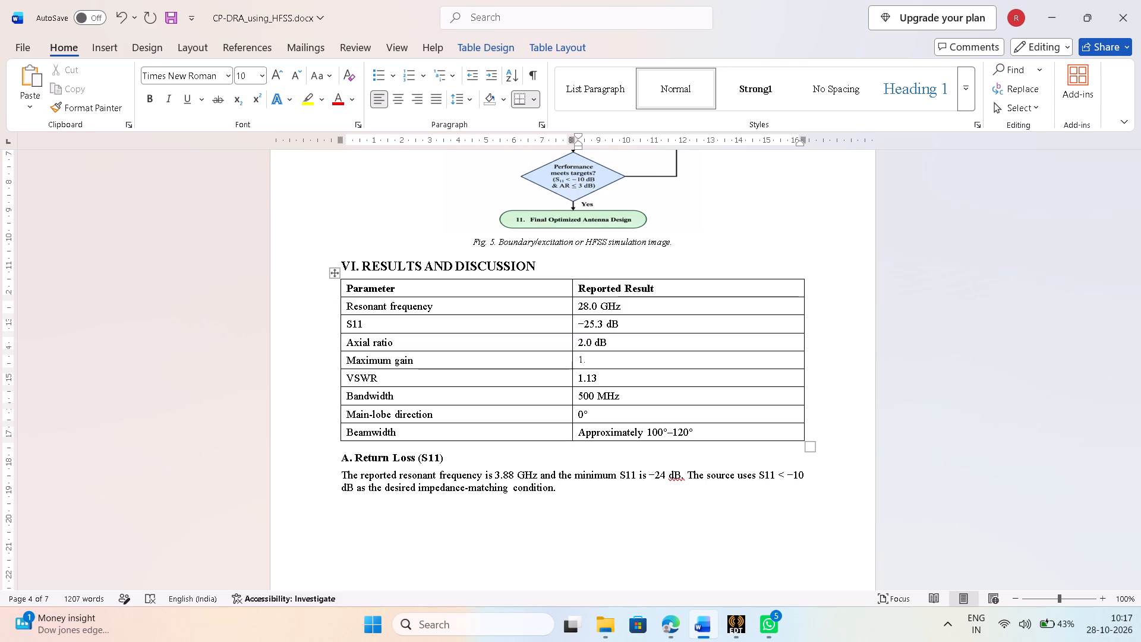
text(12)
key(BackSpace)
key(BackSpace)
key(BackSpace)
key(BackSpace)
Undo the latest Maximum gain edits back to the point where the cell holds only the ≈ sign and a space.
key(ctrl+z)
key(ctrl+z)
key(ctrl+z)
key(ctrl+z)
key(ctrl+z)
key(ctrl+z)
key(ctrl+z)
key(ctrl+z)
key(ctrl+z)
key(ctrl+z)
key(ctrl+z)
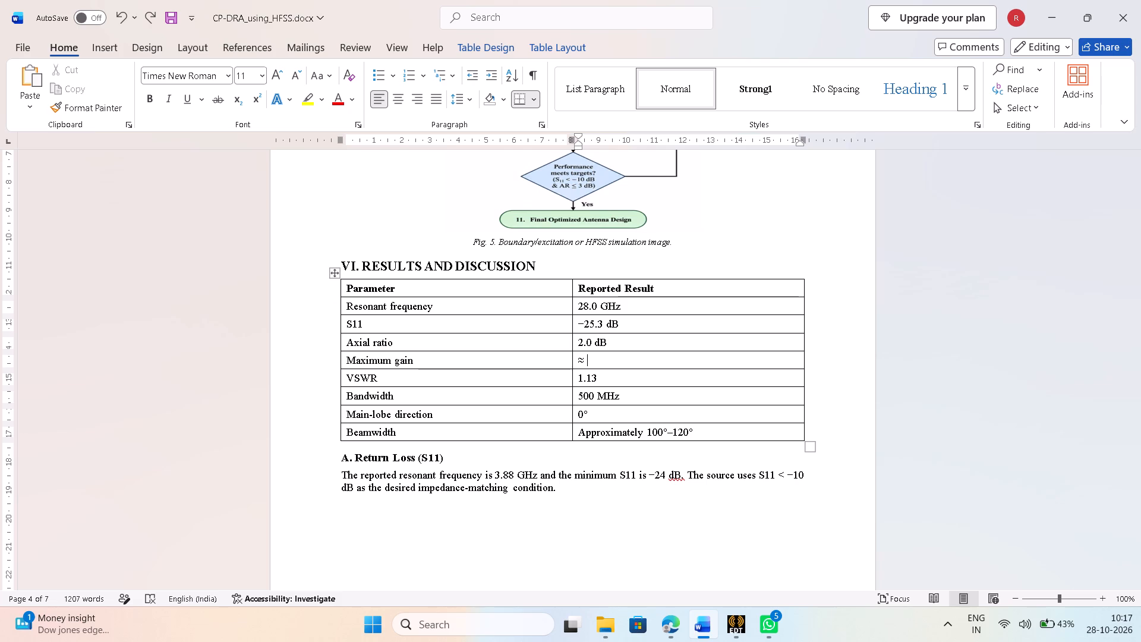
Enter 6.1 as the Maximum gain result and remove the ≈ sign in front of it.
text(6.)
key(1)
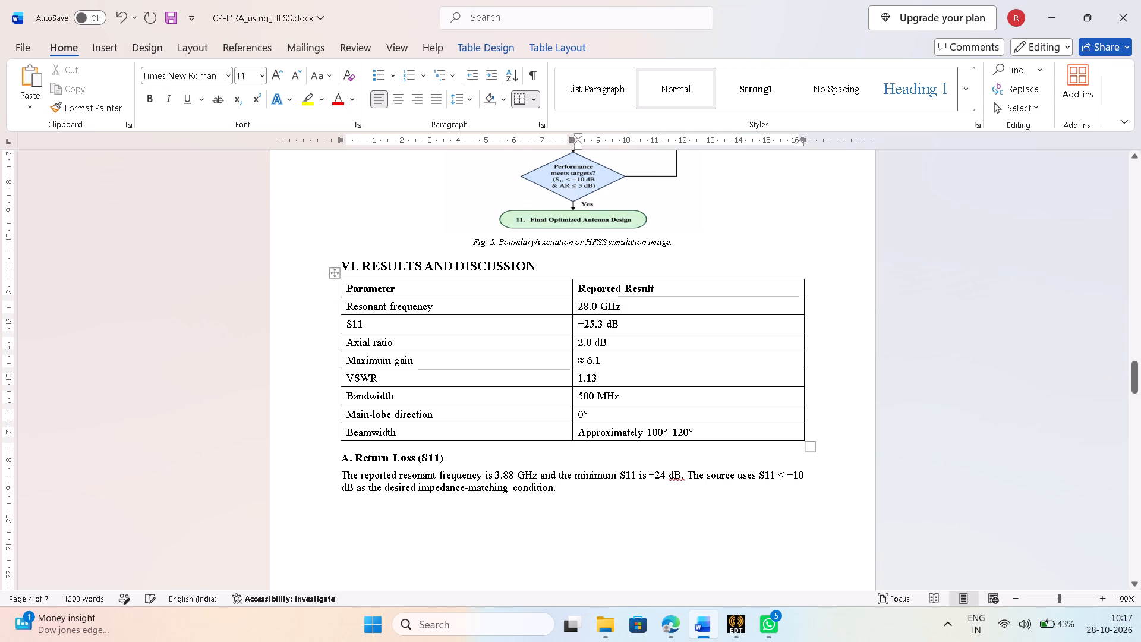
click(585, 362)
key(BackSpace)
Set the VSWR result in the table to 1.12.
click(613, 376)
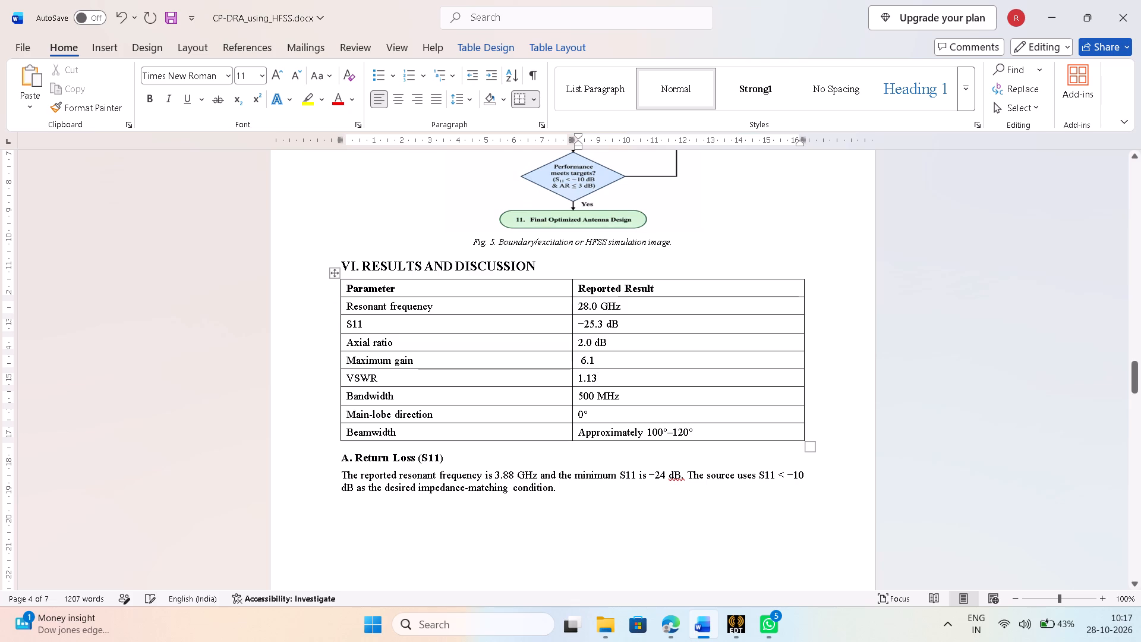
key(BackSpace)
key(2)
Place the text cursor at the end of the Bandwidth result for editing.
click(641, 395)
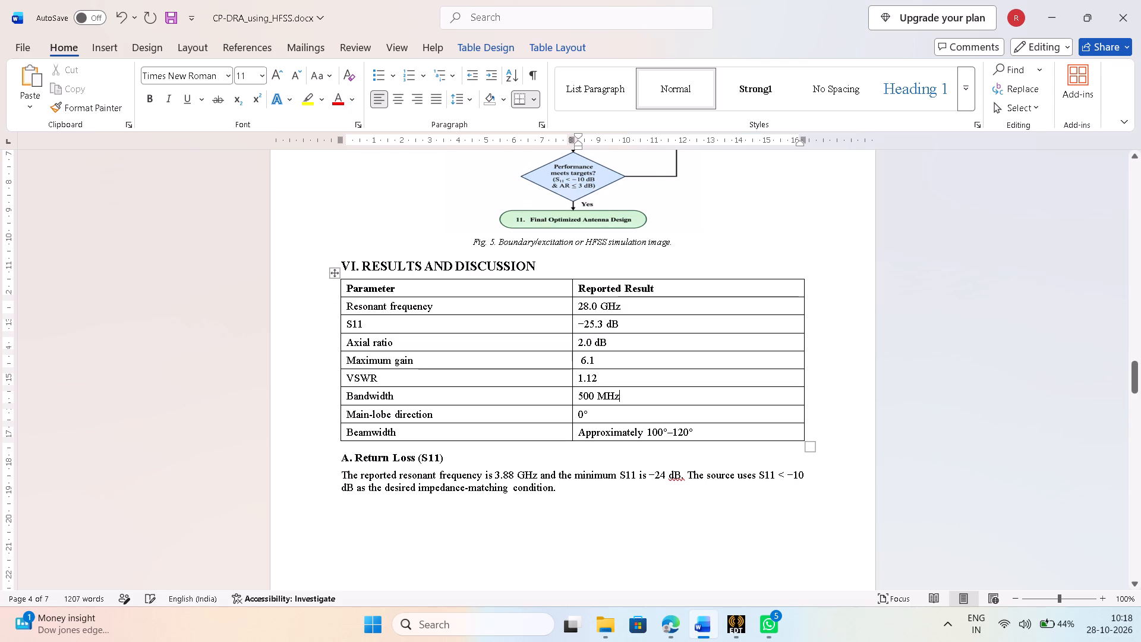
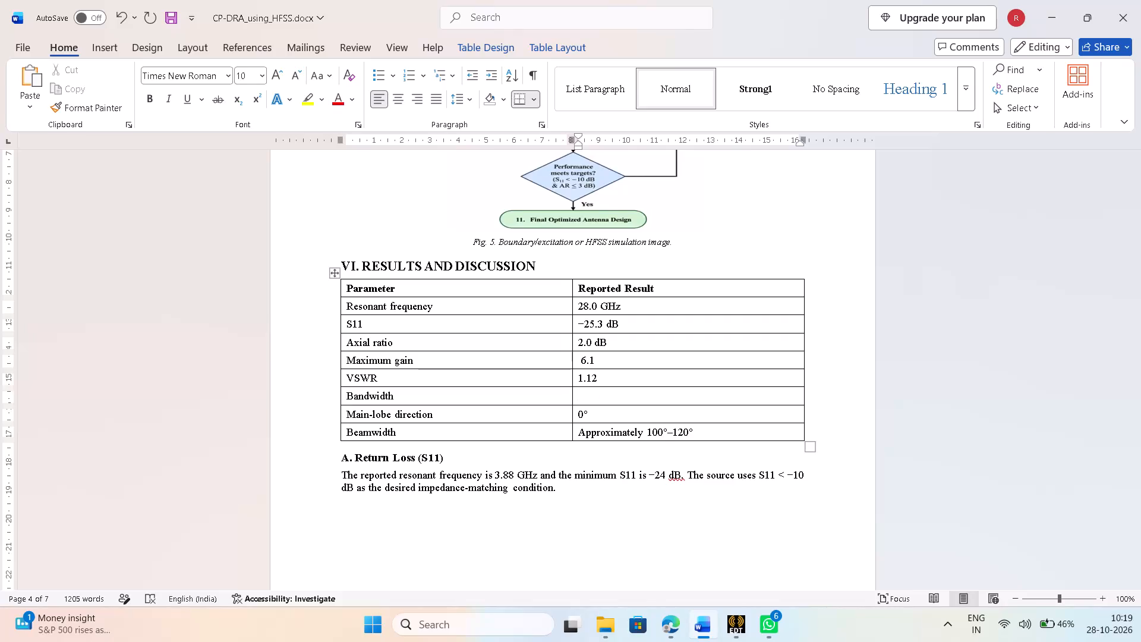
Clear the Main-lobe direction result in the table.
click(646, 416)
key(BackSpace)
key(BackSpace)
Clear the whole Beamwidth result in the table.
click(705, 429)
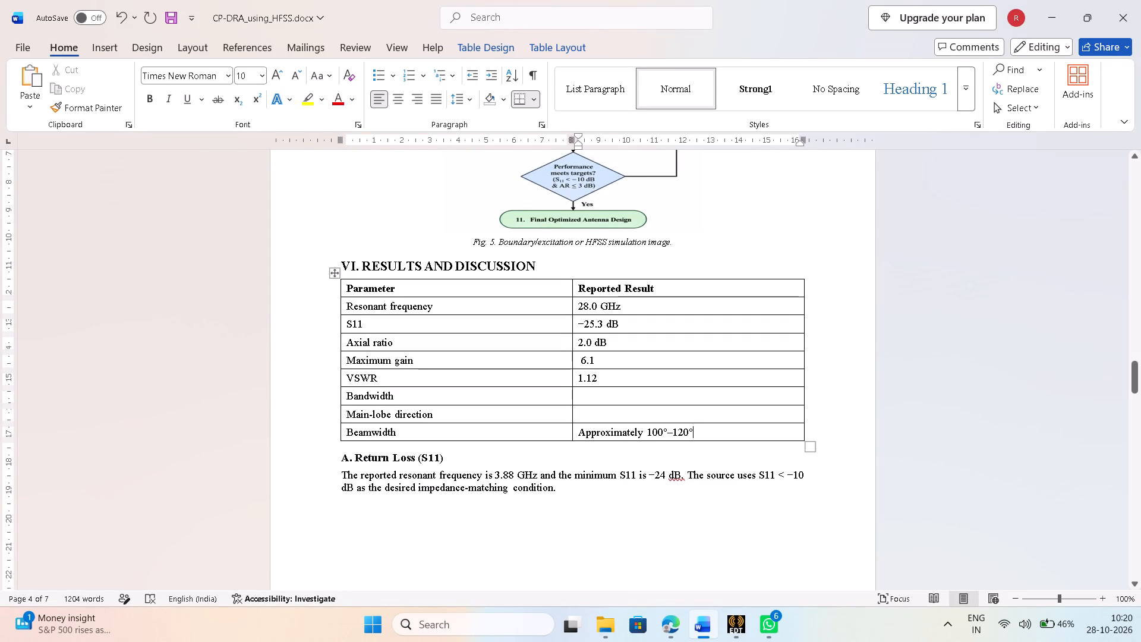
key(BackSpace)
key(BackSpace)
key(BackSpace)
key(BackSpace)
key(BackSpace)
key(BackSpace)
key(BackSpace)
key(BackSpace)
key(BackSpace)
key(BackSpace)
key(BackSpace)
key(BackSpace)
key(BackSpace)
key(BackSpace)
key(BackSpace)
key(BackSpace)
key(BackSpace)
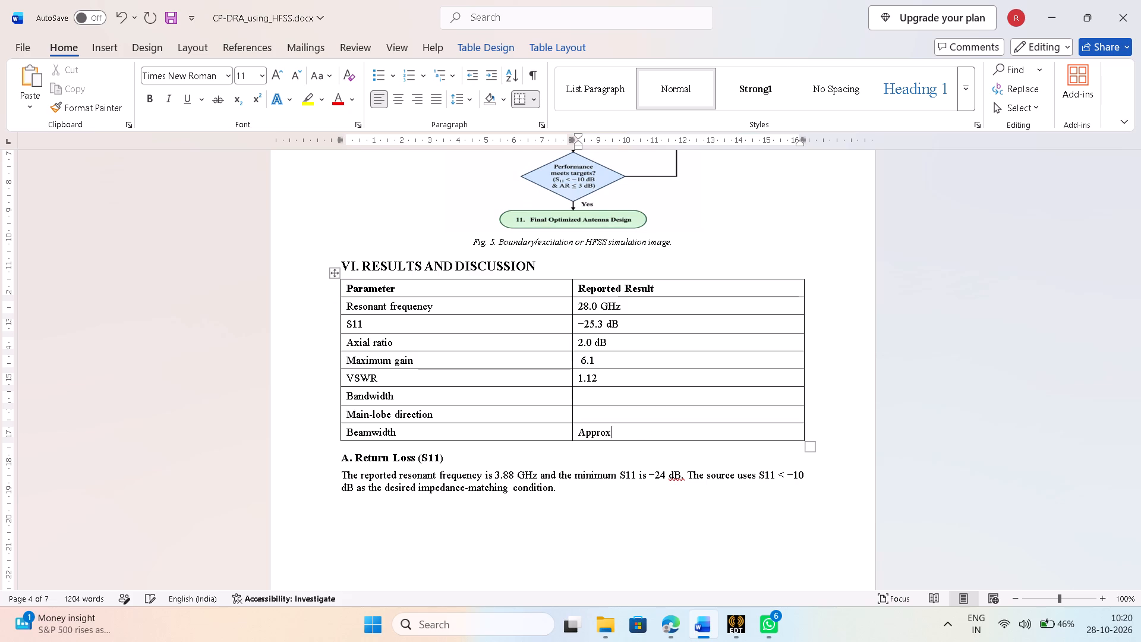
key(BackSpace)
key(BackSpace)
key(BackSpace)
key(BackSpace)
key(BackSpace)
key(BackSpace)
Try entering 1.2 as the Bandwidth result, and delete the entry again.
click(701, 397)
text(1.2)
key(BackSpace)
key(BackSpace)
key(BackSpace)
Undo the latest table edits back to the point where Maximum gain reads ≈ 5.5 and the results below it are restored.
key(ctrl+z)
key(ctrl+z)
key(ctrl+z)
key(ctrl+z)
key(ctrl+z)
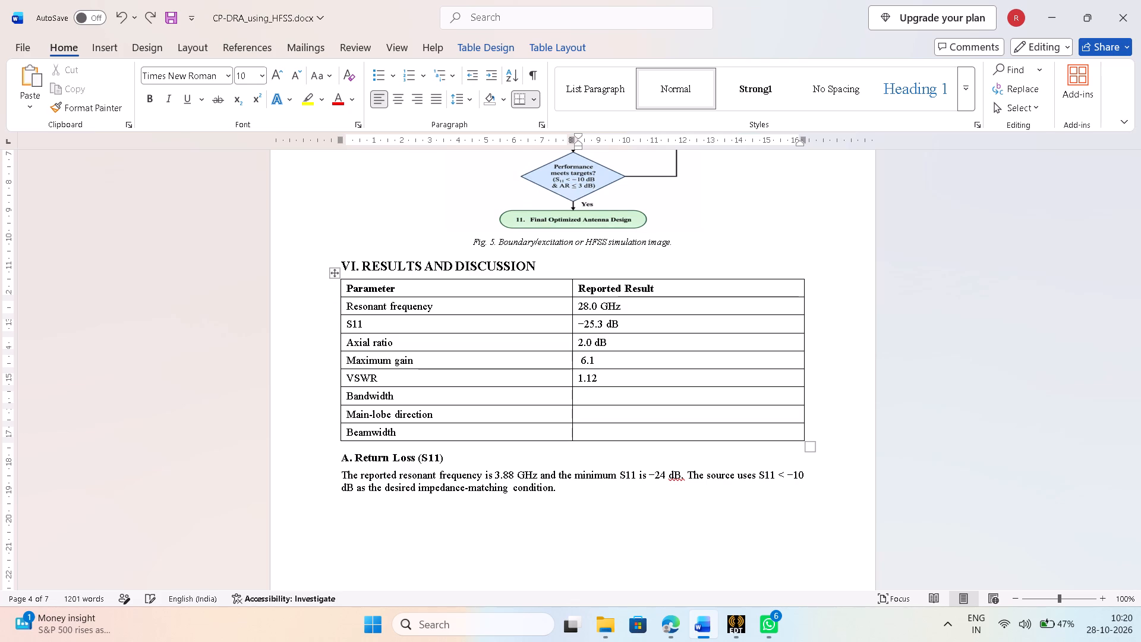
key(ctrl+z)
key(ctrl+z)
key(ctrl+z)
key(ctrl+z)
key(ctrl+z)
key(ctrl+z)
key(ctrl+z)
key(ctrl+z)
key(ctrl+z)
key(ctrl+z)
key(ctrl+z)
key(ctrl+z)
key(ctrl+z)
key(ctrl+z)
key(ctrl+z)
key(ctrl+z)
key(ctrl+z)
key(ctrl+z)
key(ctrl+z)
key(ctrl+z)
key(ctrl+z)
key(ctrl+z)
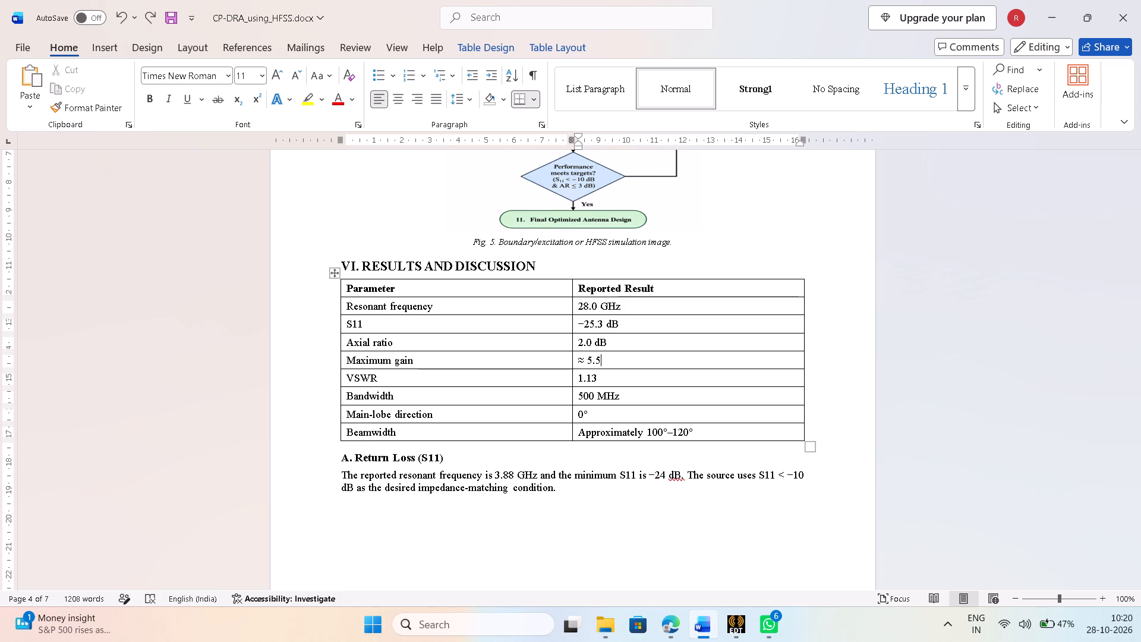
key(ctrl+x)
key(ctrl+x)
key(ctrl+x)
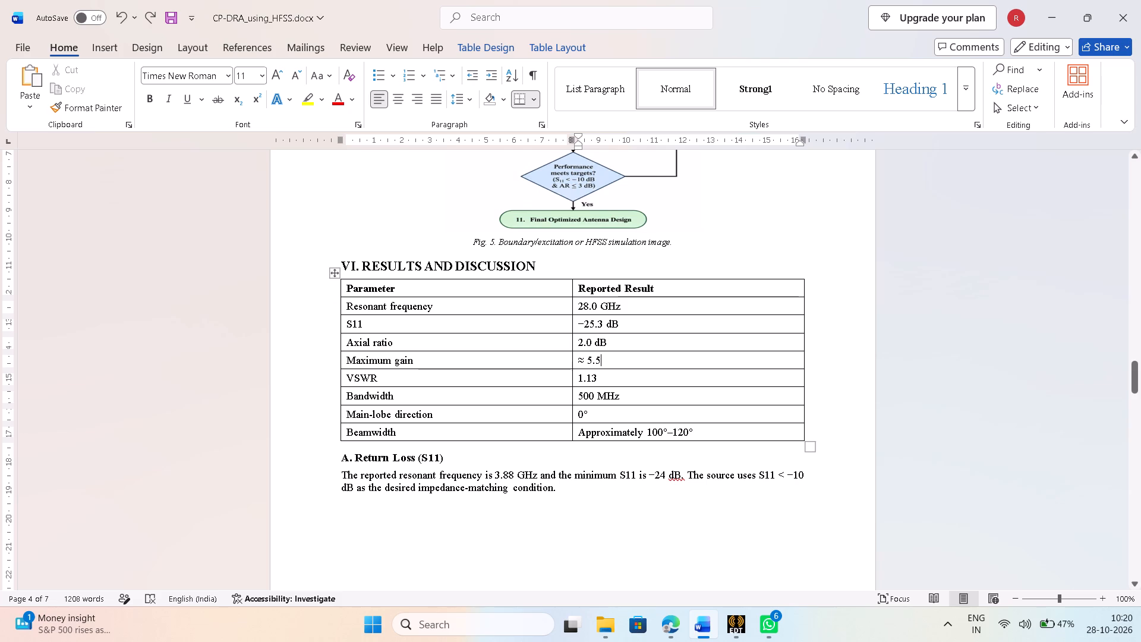
Set the VSWR result in the table to 1.12.
click(696, 378)
key(BackSpace)
key(2)
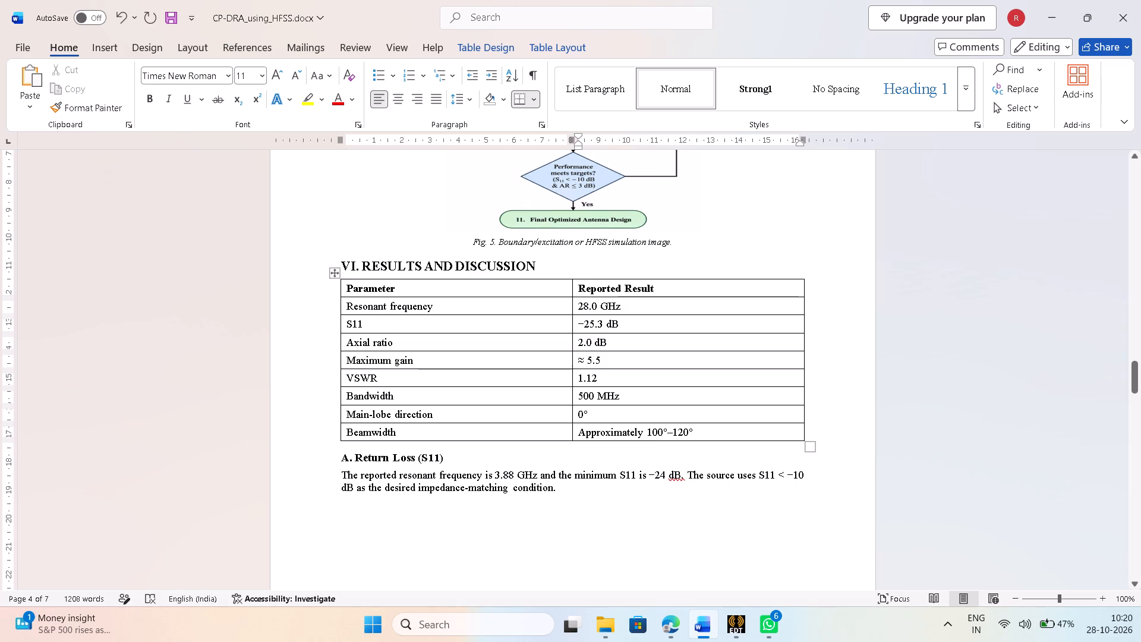
Replace the Bandwidth result with 1.2GHz, keeping the cell's bold formatting.
click(676, 397)
key(BackSpace)
key(BackSpace)
key(BackSpace)
key(BackSpace)
key(BackSpace)
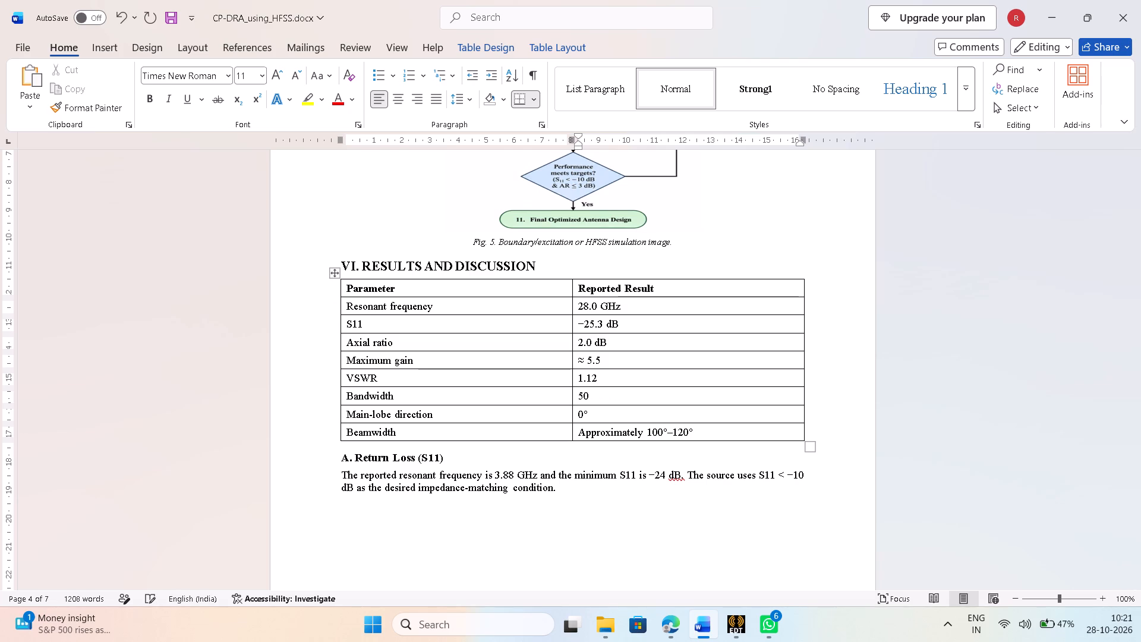
key(BackSpace)
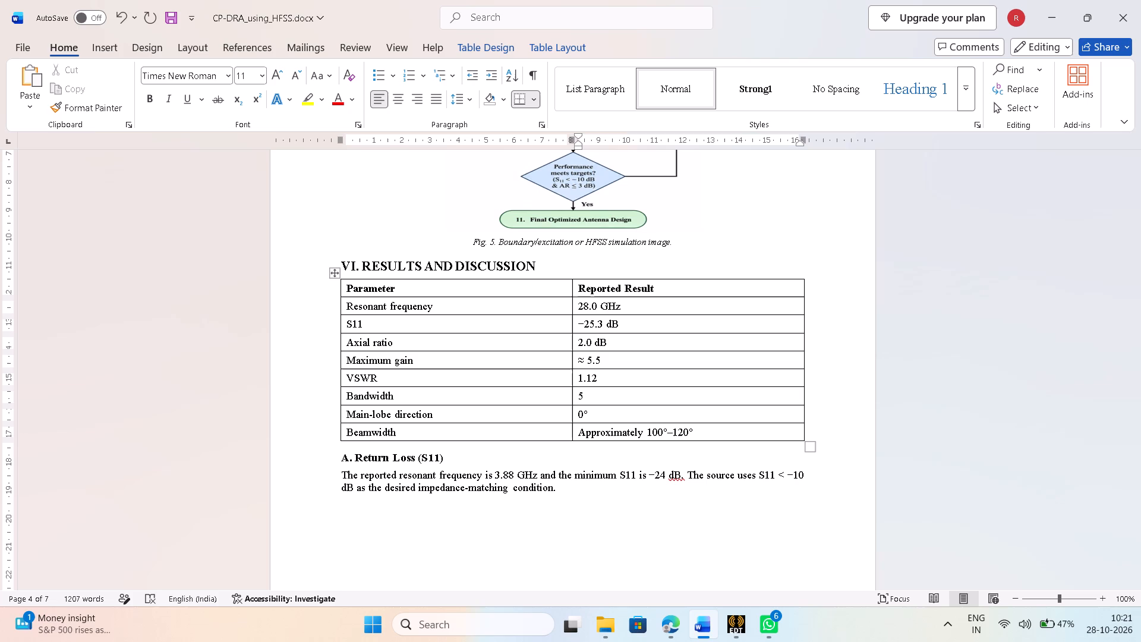
text(12)
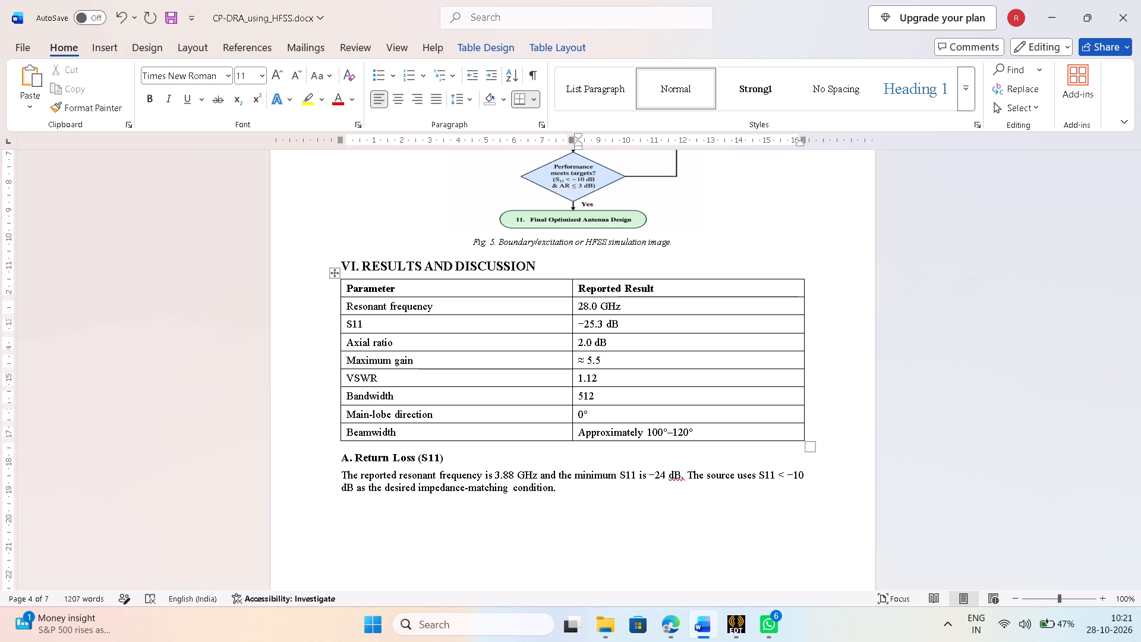
key(BackSpace)
text(.2)
key(Left)
key(Left)
key(Left)
key(BackSpace)
click(691, 398)
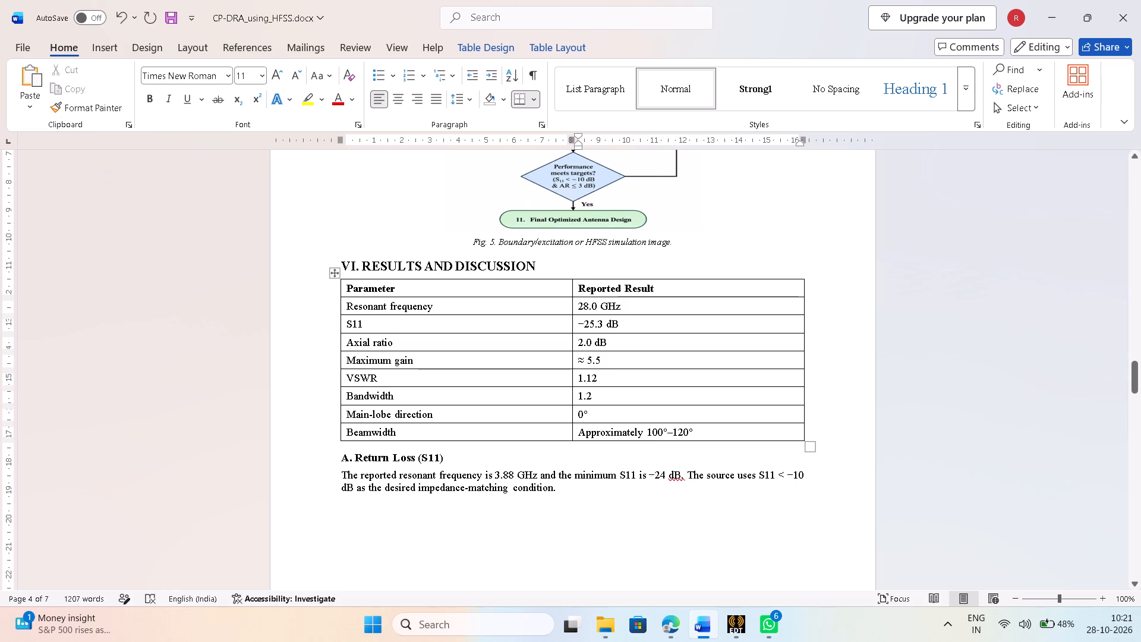
text(Gh)
key(z)
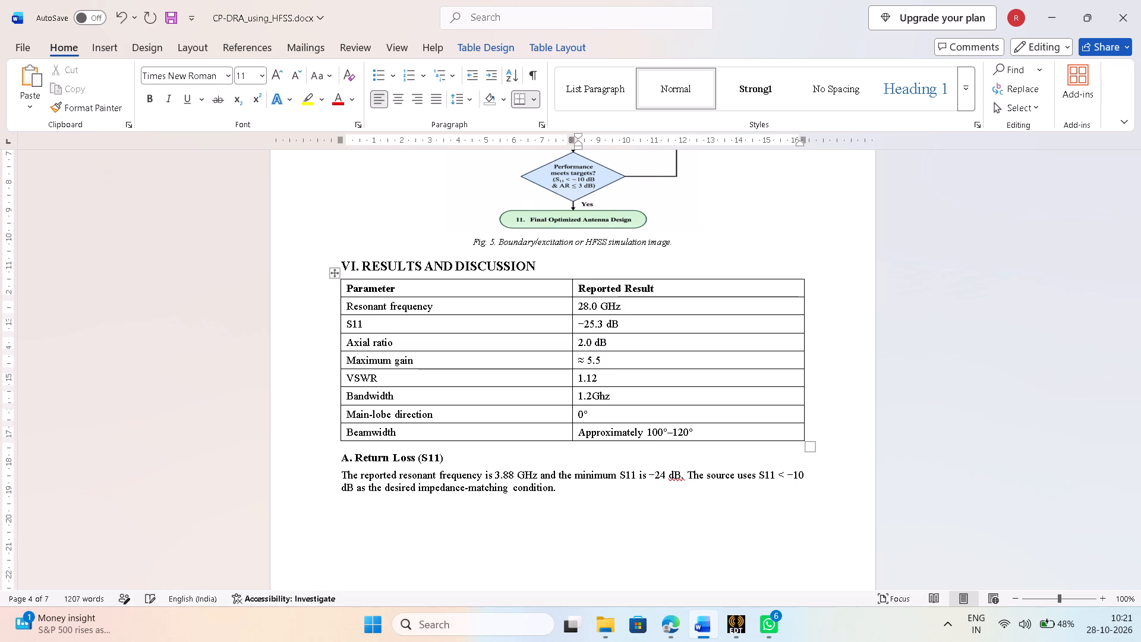
key(BackSpace)
key(BackSpace)
key(shift+h)
key(z)
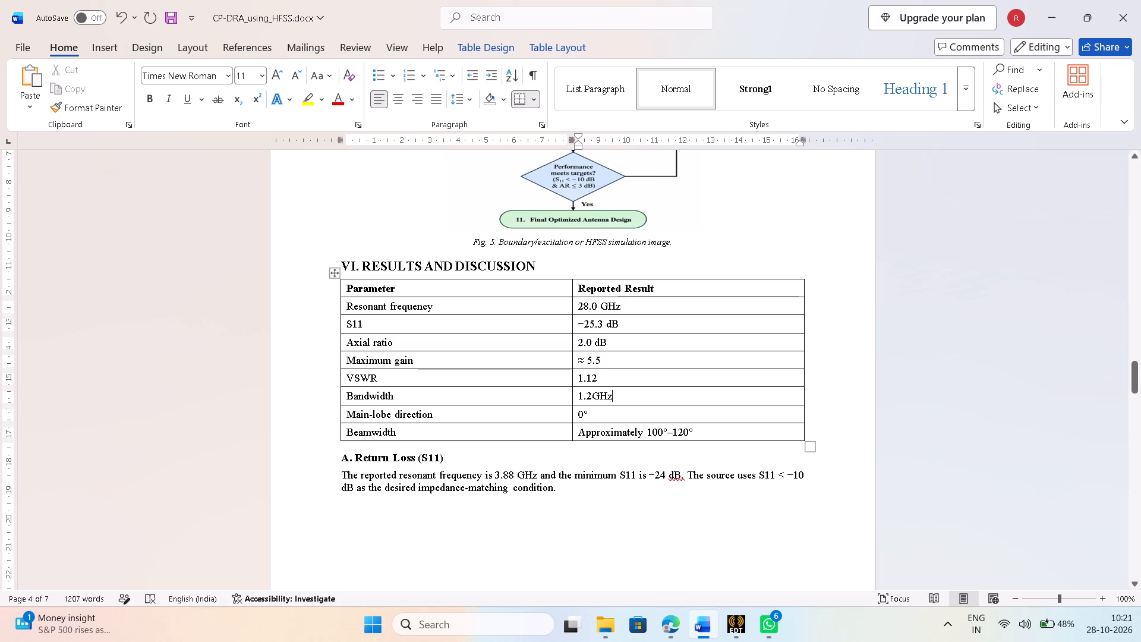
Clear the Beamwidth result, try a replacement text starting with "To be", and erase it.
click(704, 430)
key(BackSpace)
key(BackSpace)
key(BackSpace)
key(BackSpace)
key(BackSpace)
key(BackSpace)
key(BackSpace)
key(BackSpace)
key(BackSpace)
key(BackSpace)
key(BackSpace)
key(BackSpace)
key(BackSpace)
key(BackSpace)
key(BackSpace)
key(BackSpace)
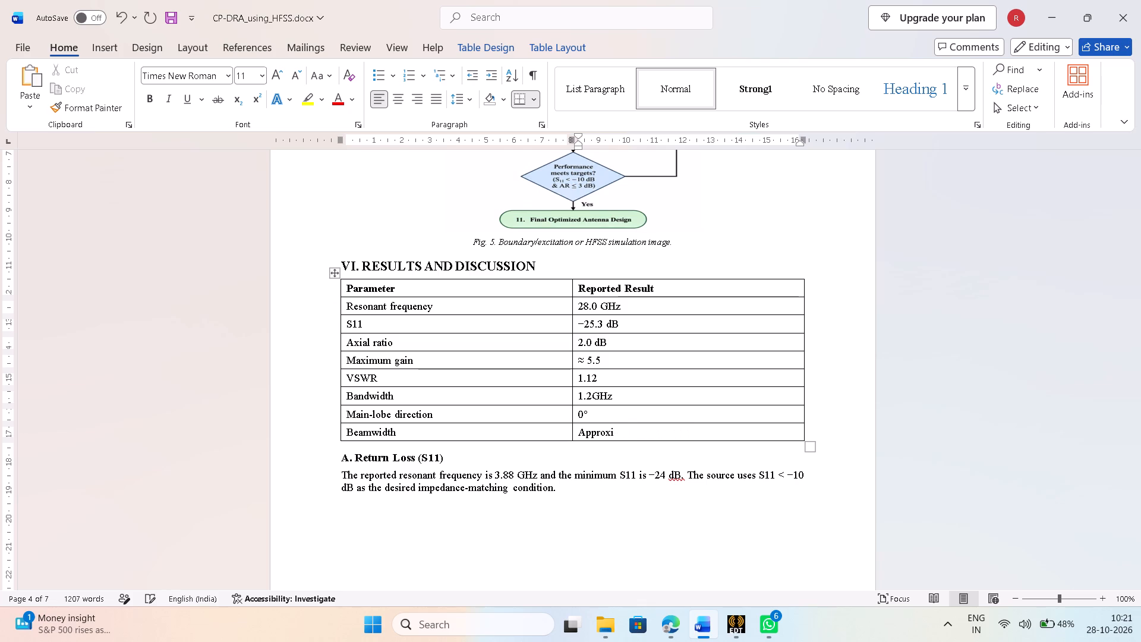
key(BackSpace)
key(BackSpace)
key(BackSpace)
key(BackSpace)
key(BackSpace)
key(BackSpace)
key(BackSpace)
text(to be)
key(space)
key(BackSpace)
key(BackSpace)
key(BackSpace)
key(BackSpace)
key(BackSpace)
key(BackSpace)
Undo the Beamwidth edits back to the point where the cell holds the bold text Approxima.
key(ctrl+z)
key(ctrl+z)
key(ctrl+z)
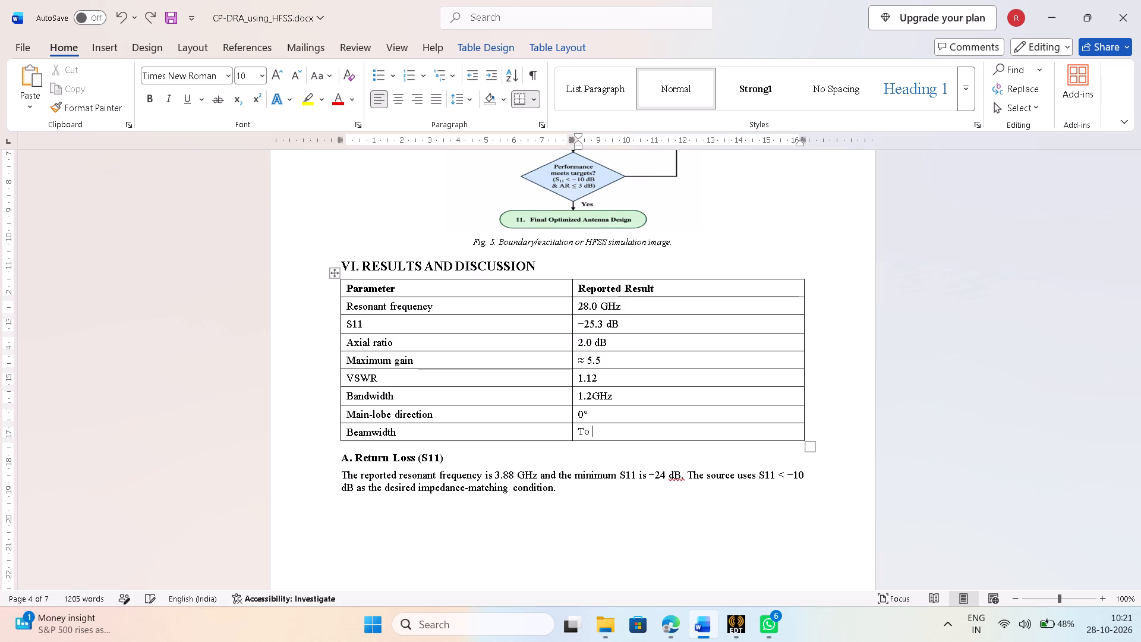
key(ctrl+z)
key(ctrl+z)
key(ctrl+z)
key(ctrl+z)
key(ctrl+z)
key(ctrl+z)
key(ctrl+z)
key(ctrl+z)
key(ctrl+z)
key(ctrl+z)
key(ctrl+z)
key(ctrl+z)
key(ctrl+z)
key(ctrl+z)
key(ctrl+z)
Replace the leftover text Approxima in the Beamwidth result with a bold capital T as the start of the new entry.
key(BackSpace)
key(BackSpace)
key(BackSpace)
key(BackSpace)
key(BackSpace)
key(BackSpace)
key(BackSpace)
key(BackSpace)
key(space)
text(to)
key(space)
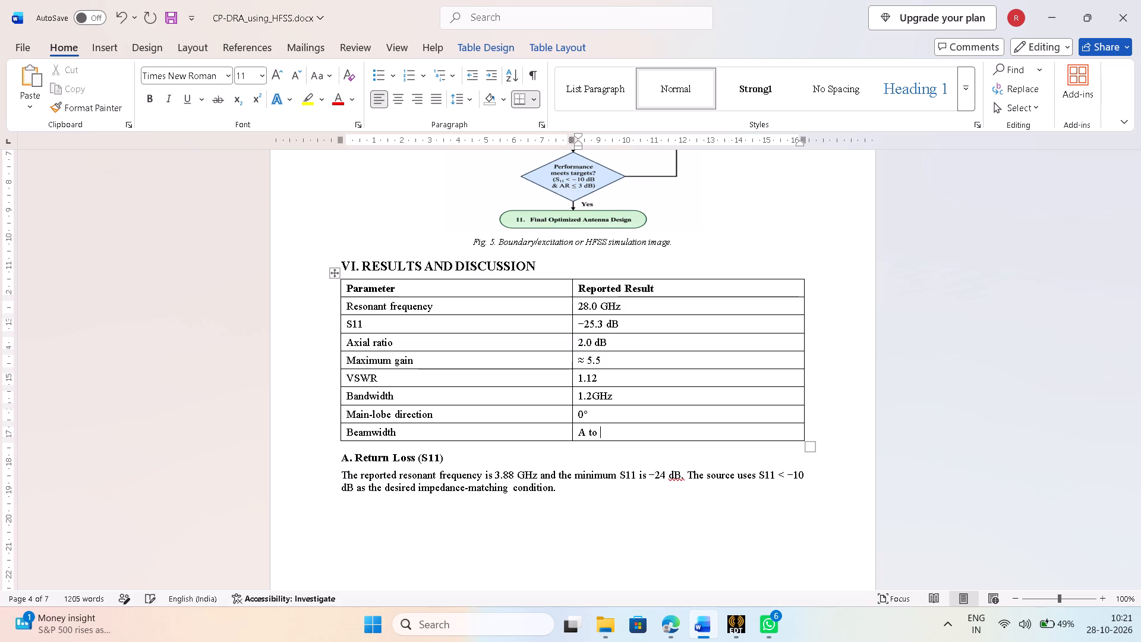
key(BackSpace)
key(BackSpace)
key(BackSpace)
text(TO)
key(Left)
key(Left)
key(Left)
key(BackSpace)
key(Right)
key(Right)
key(BackSpace)
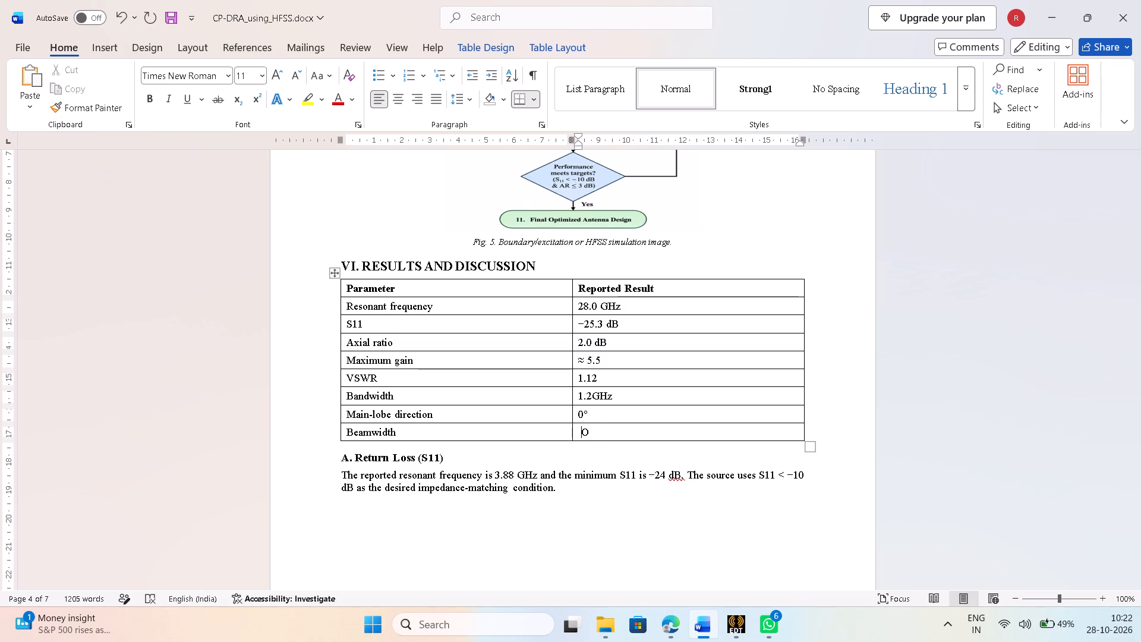
key(t)
key(BackSpace)
key(shift+t)
key(Right)
key(BackSpace)
key(0)
key(BackSpace)
Complete the Beamwidth result's opening words so the cell reads "To be determined".
text(o br)
key(space)
key(BackSpace)
key(BackSpace)
text(e)
key(space)
text(dete)
text(rmi)
text(nwd)
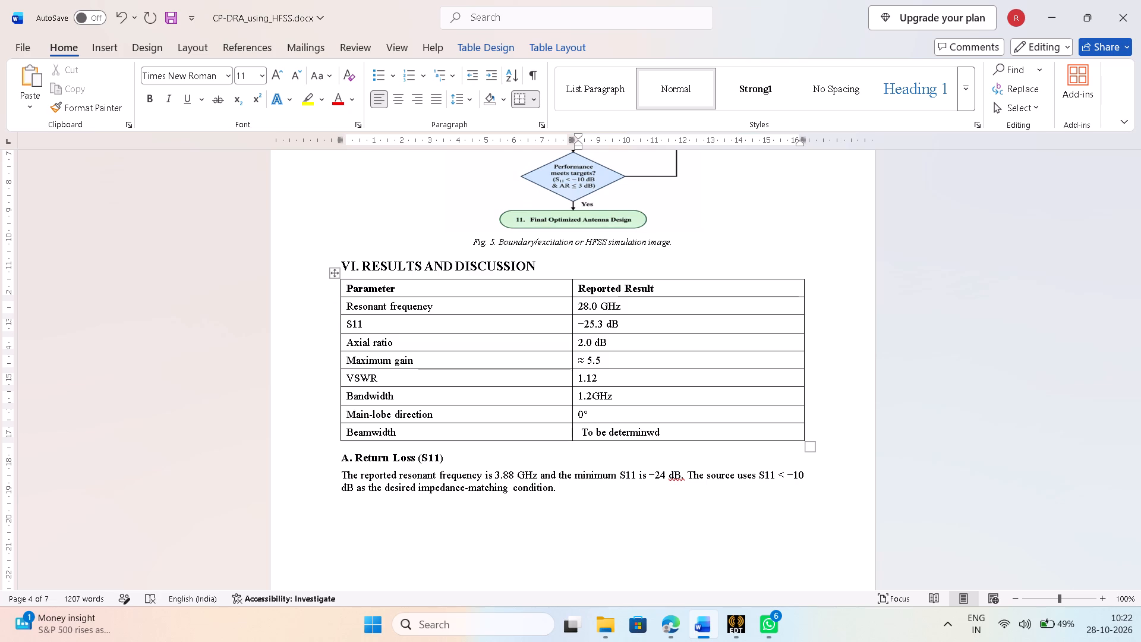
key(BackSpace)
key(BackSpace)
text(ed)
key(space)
Extend the Beamwidth result with "from the 3D" and start the following word with "radi".
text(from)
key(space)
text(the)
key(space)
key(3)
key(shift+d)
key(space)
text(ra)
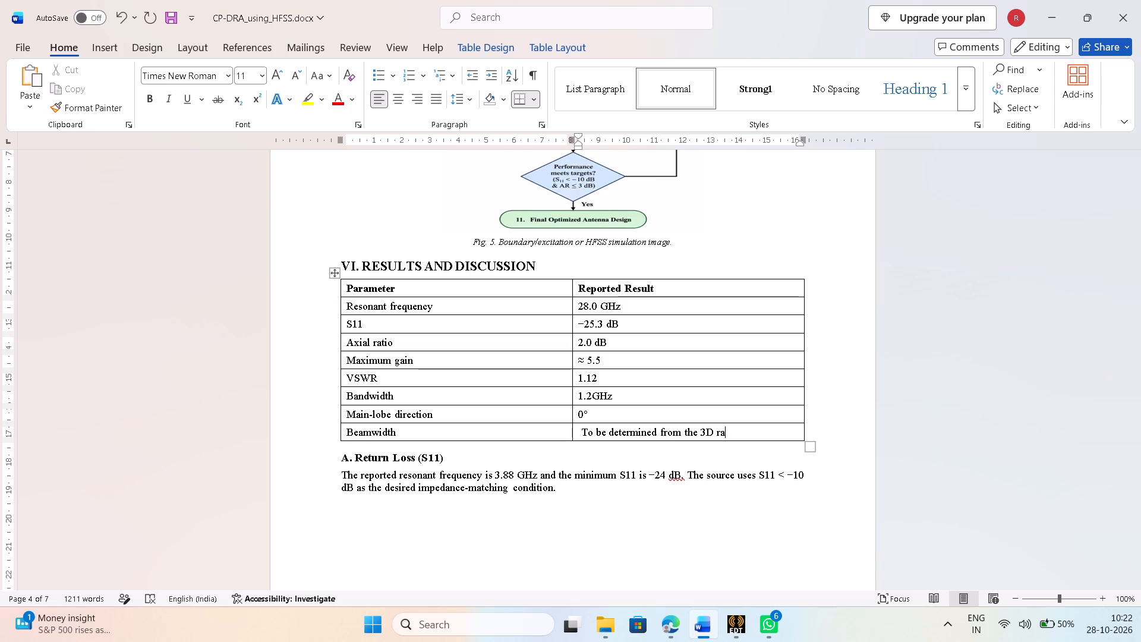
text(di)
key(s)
Complete the Beamwidth result's ending so the cell reads "To be determined from the 3D radiation patten".
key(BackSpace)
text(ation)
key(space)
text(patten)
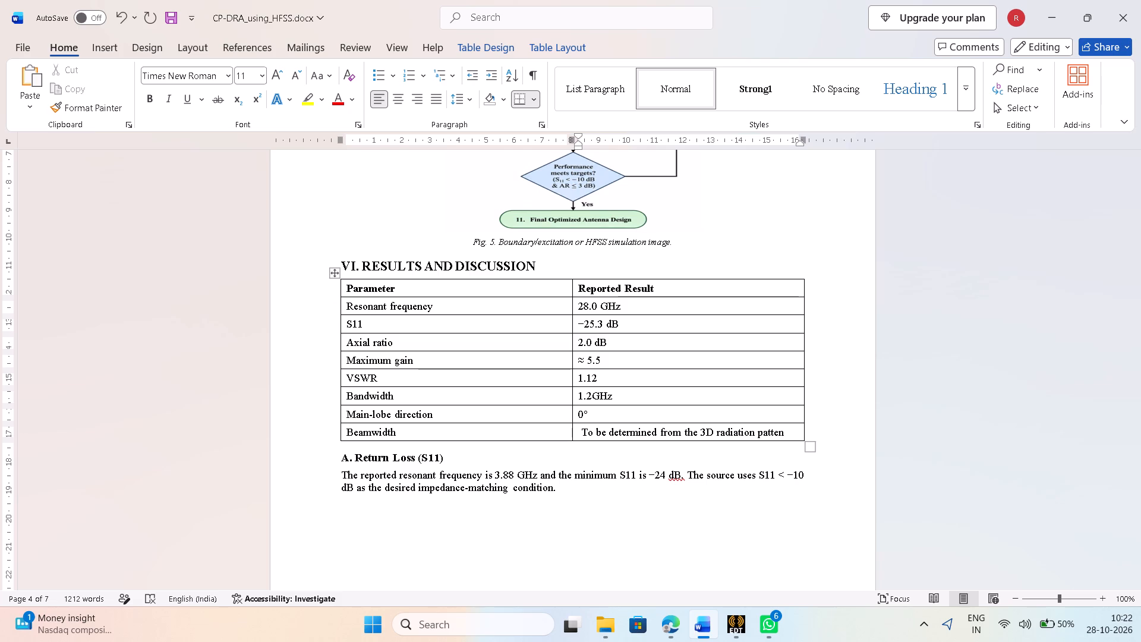
click(735, 495)
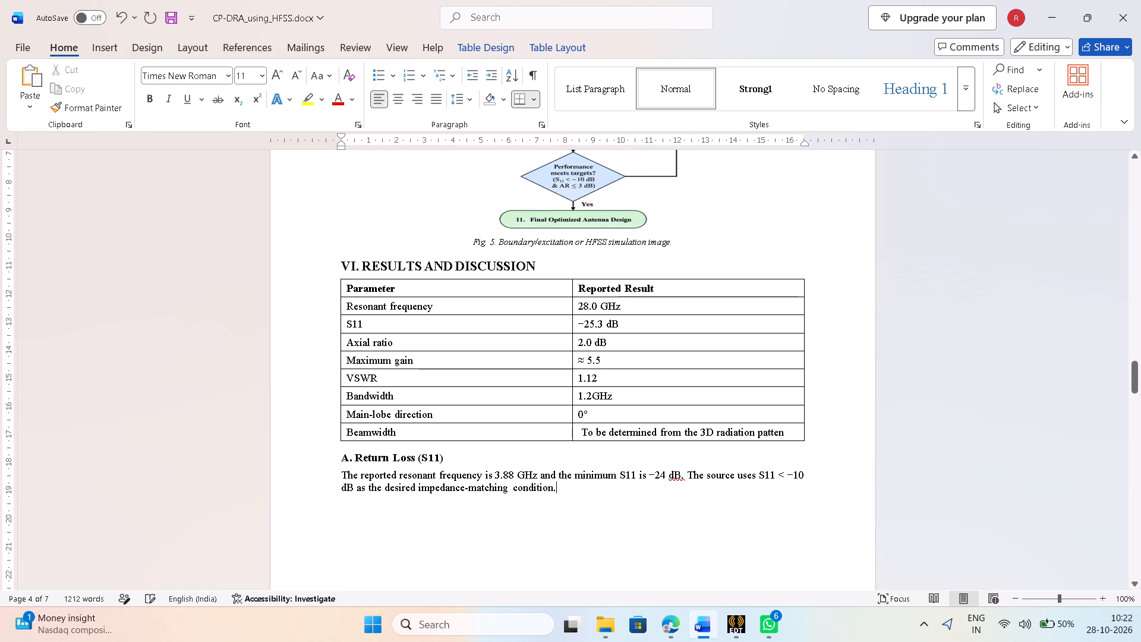
key(BackSpace)
key(BackSpace)
key(BackSpace)
key(BackSpace)
key(BackSpace)
key(BackSpace)
key(BackSpace)
key(BackSpace)
key(BackSpace)
key(BackSpace)
key(BackSpace)
key(BackSpace)
key(BackSpace)
key(BackSpace)
key(BackSpace)
key(BackSpace)
key(BackSpace)
key(BackSpace)
key(BackSpace)
key(BackSpace)
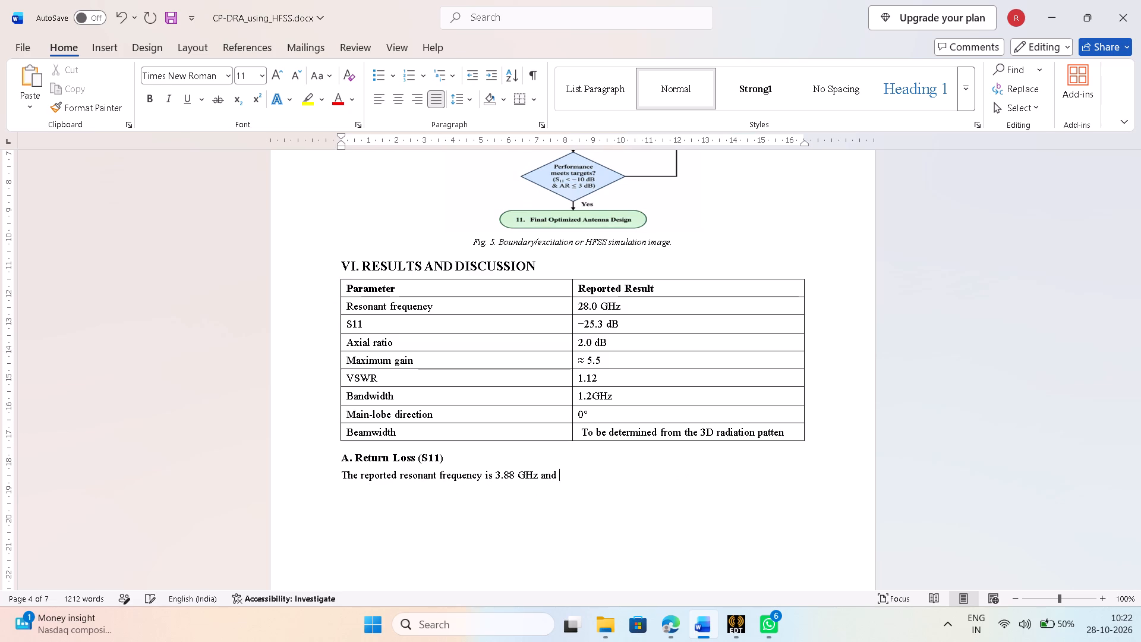
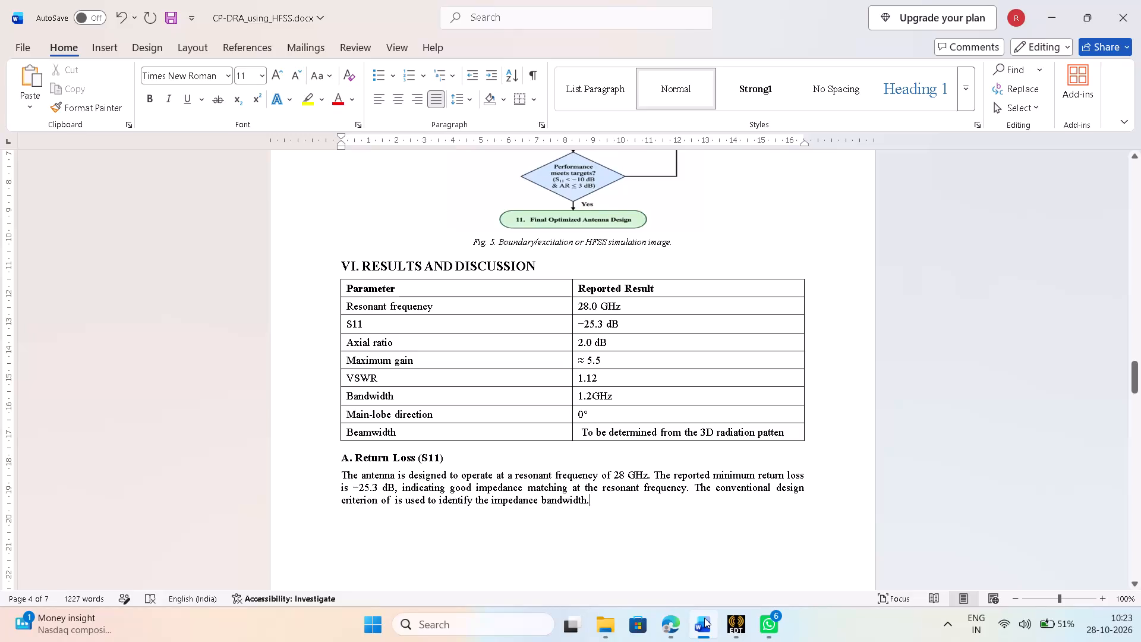
Review the S11 return-loss figure and the Axial Ratio section that follow the Return Loss paragraph.
scroll(704, 618, down, 1)
scroll(754, 544, down, 1)
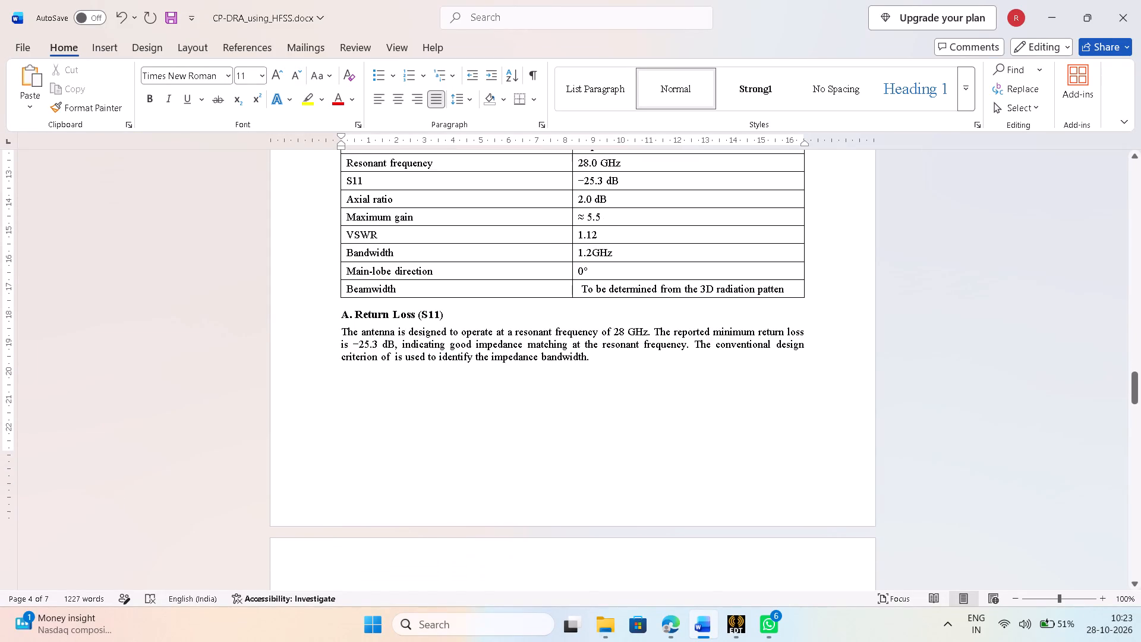
scroll(754, 544, down, 3)
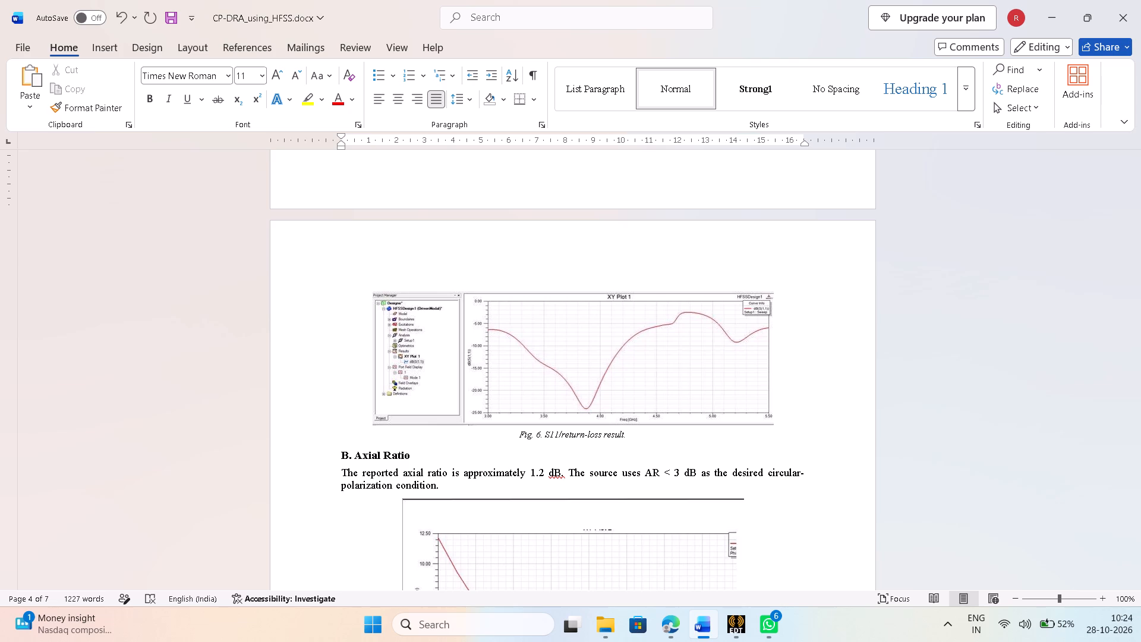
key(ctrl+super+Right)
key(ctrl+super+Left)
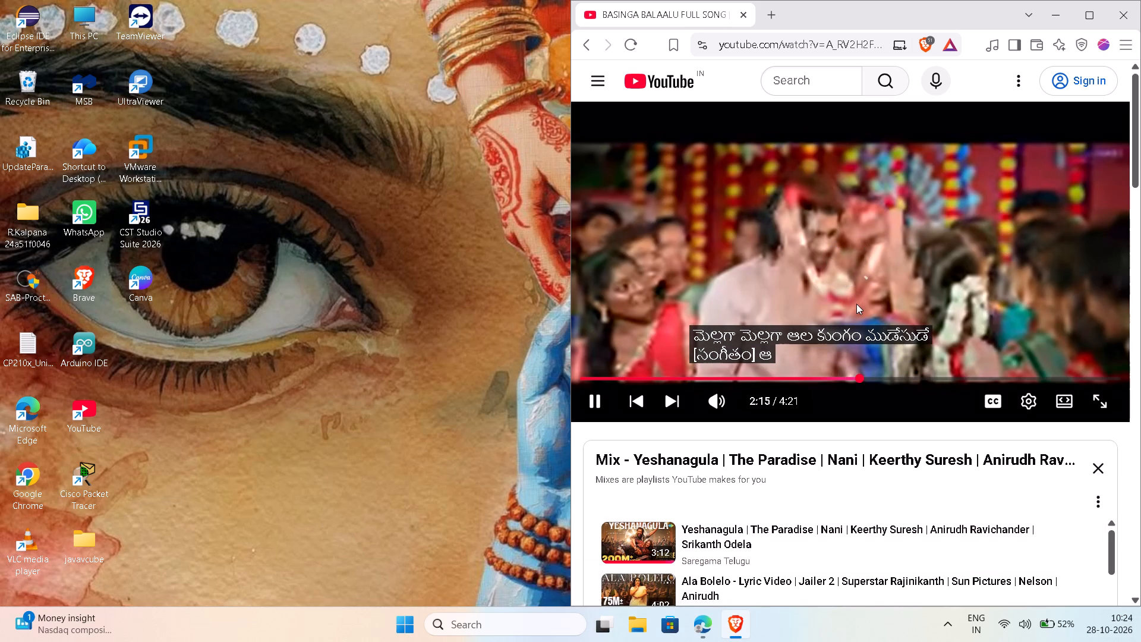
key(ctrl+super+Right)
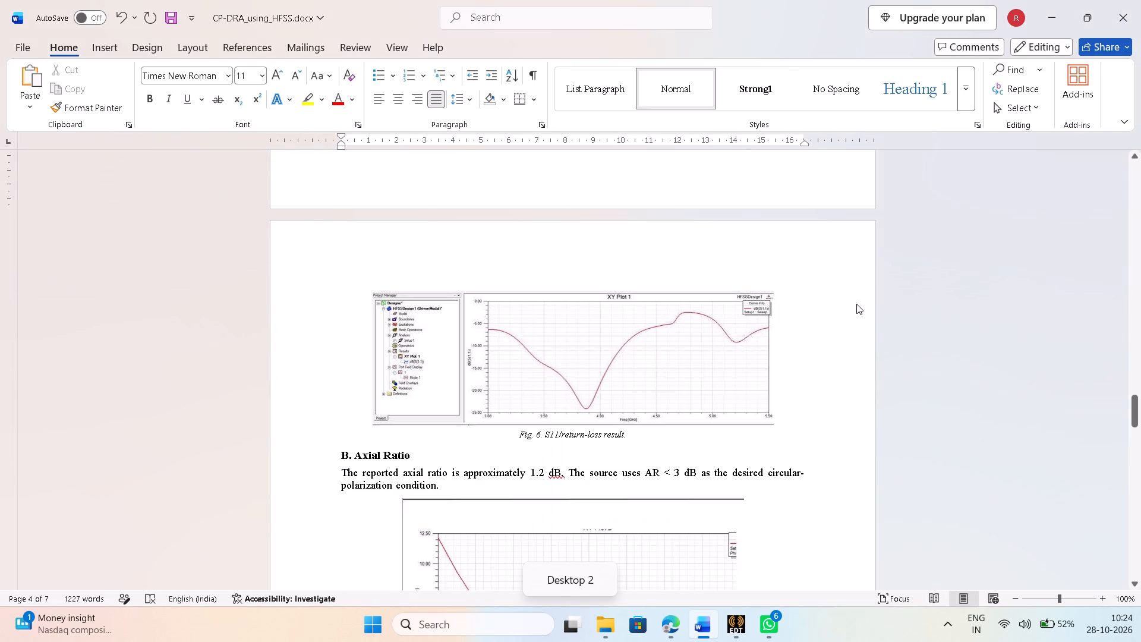
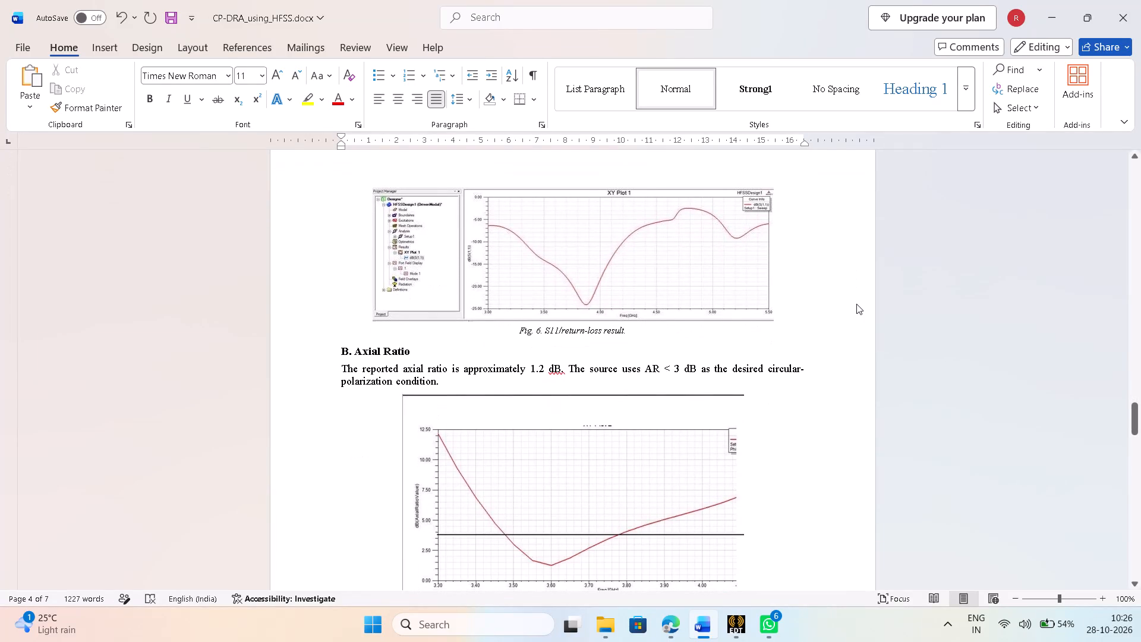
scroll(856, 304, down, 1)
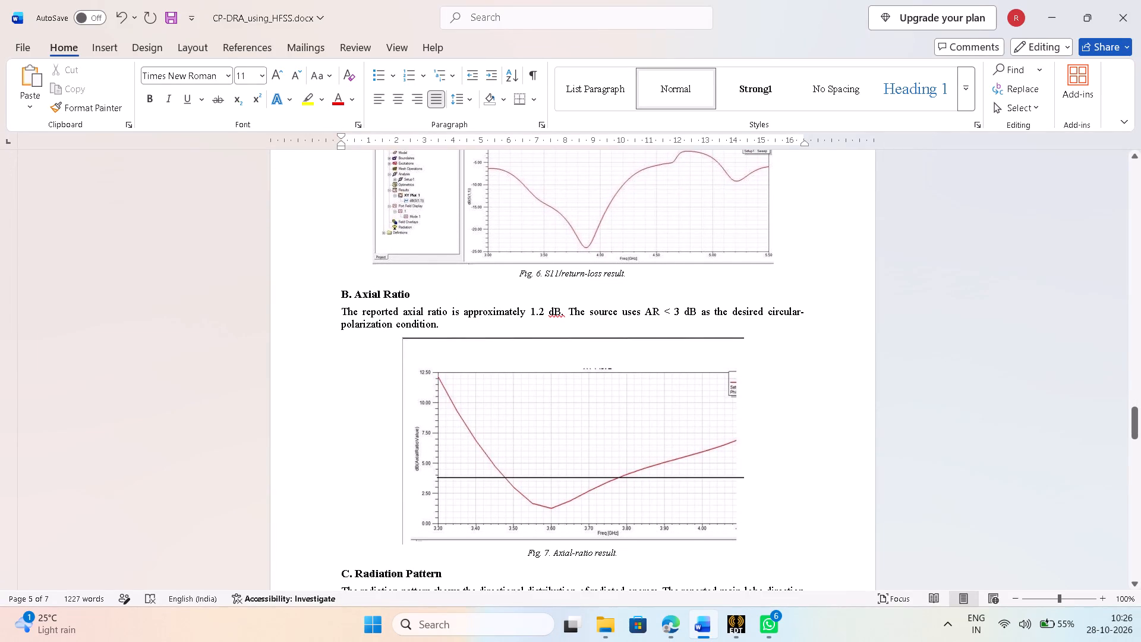
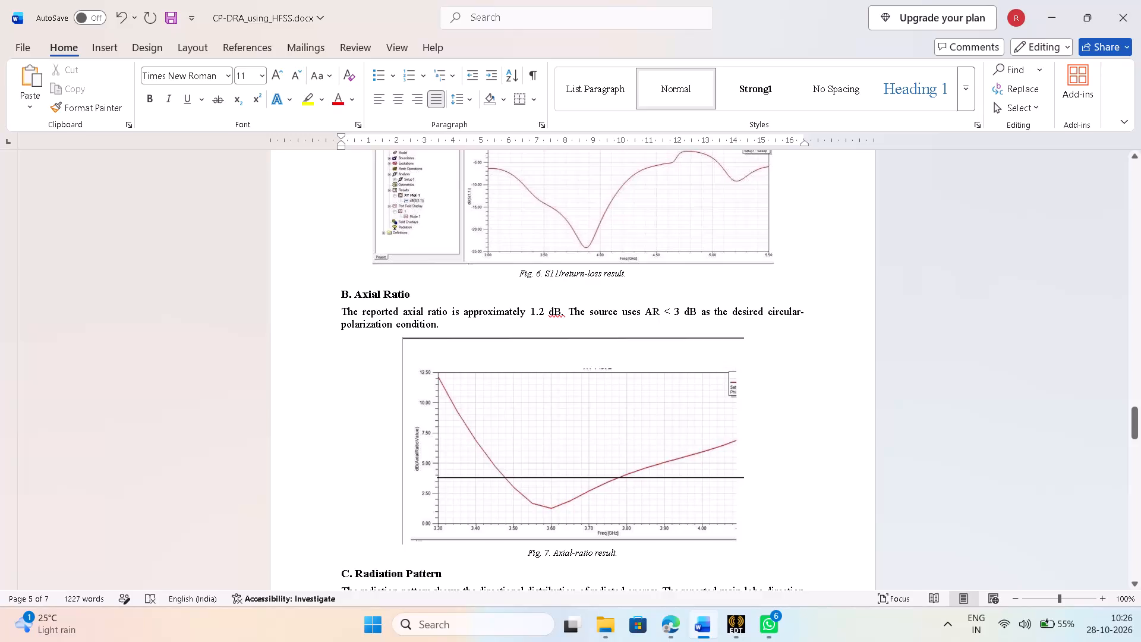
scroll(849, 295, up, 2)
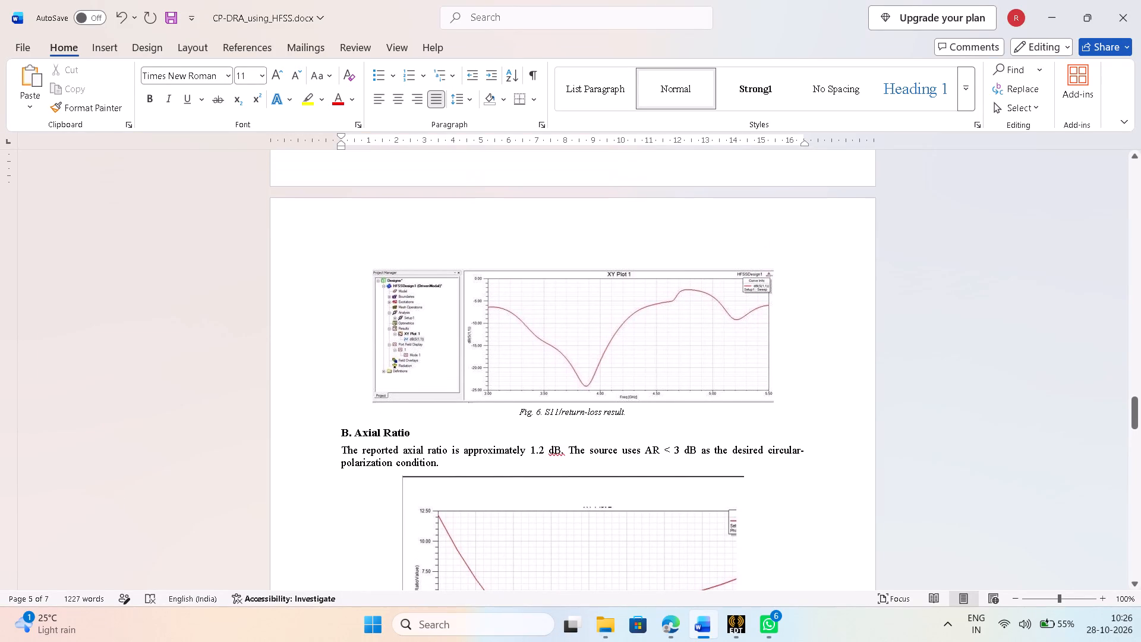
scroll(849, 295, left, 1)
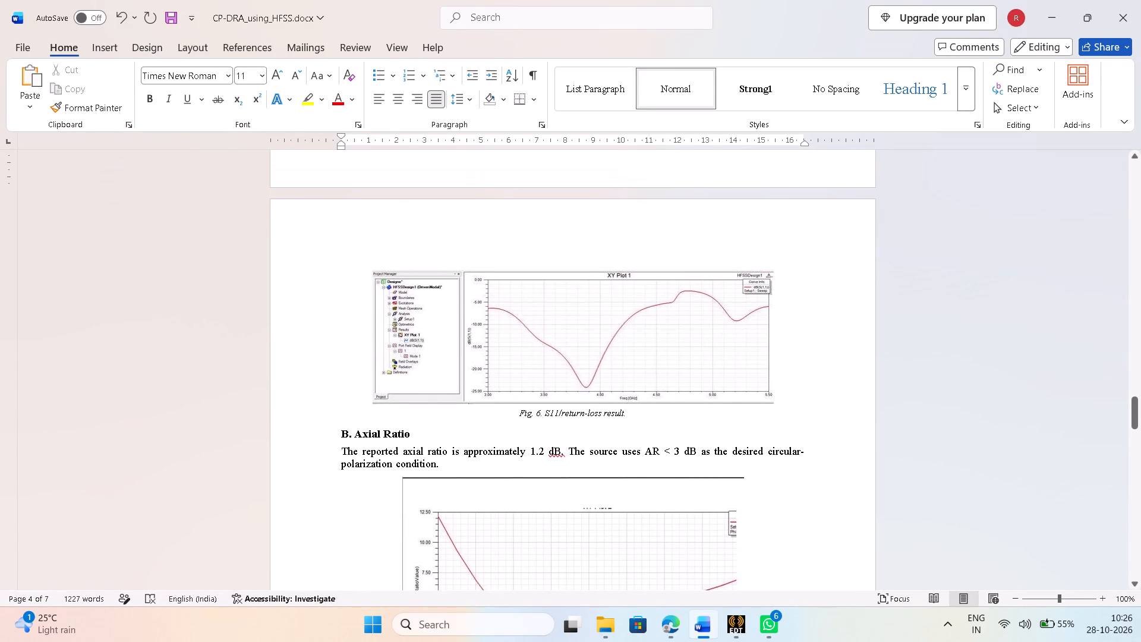
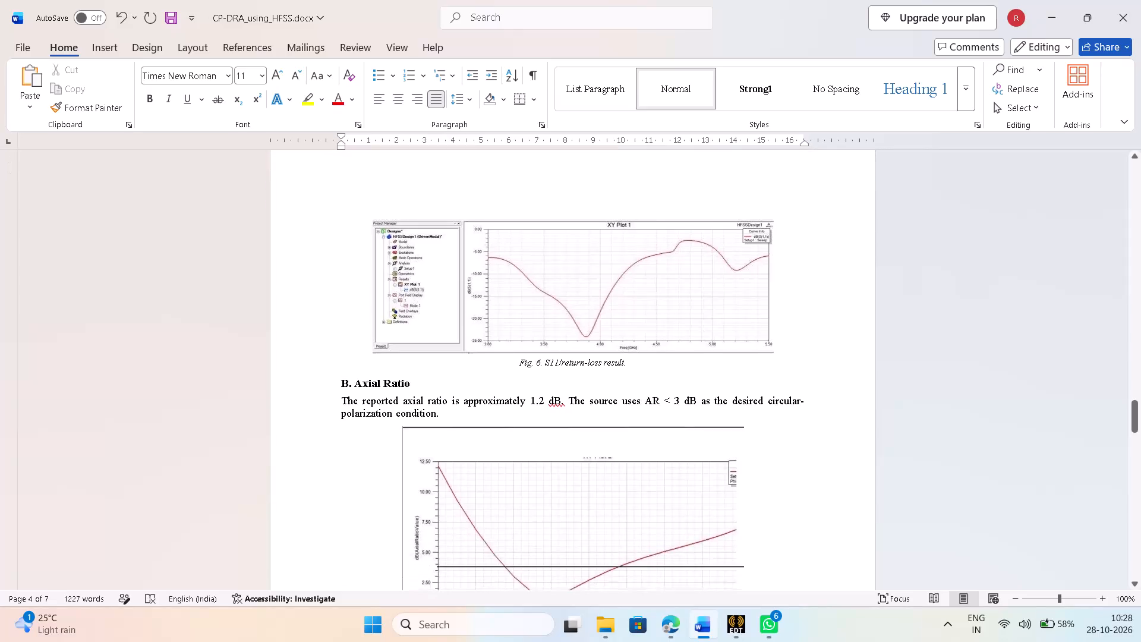
Remove the S11 return-loss plot image above the Fig. 6 caption in the Return Loss (S11) section, leaving the caption in place.
scroll(846, 269, up, 3)
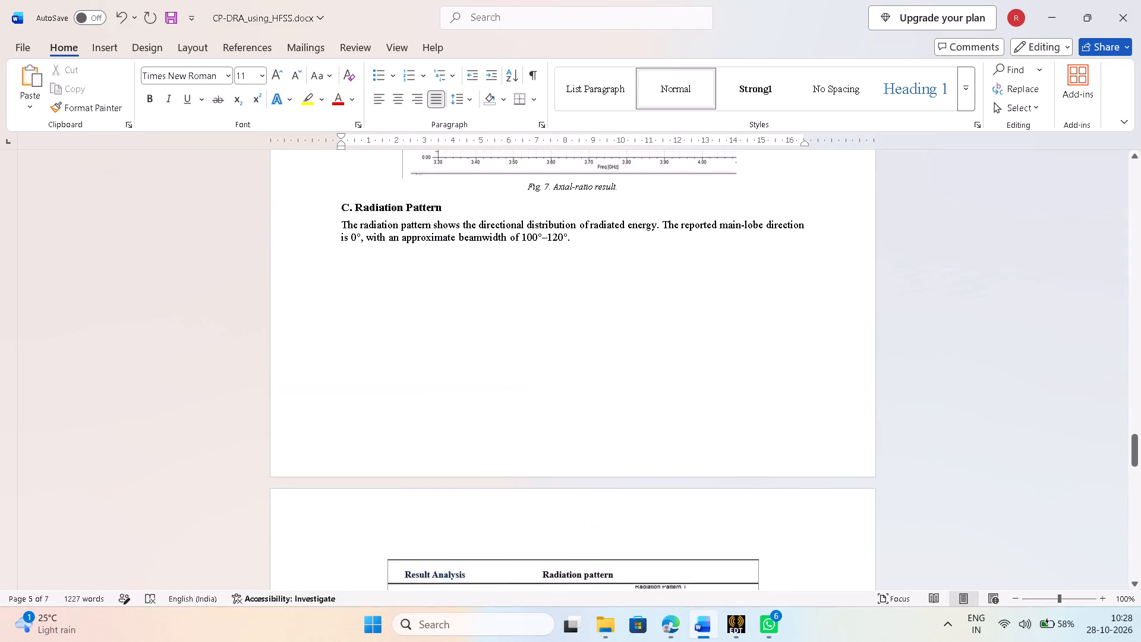
scroll(846, 269, up, 5)
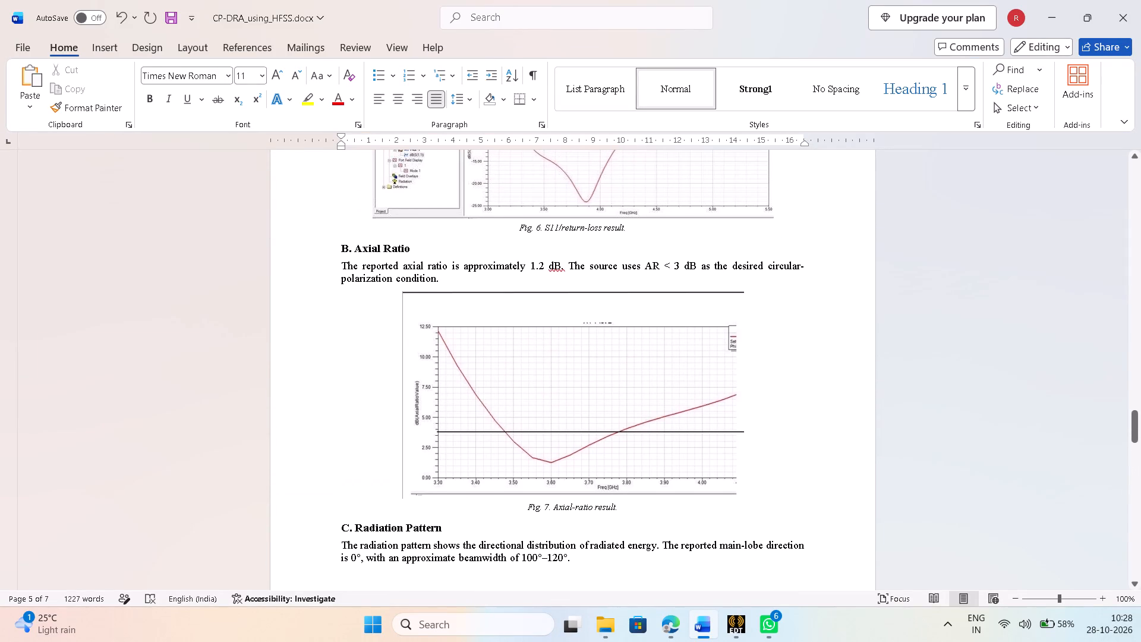
scroll(846, 269, up, 2)
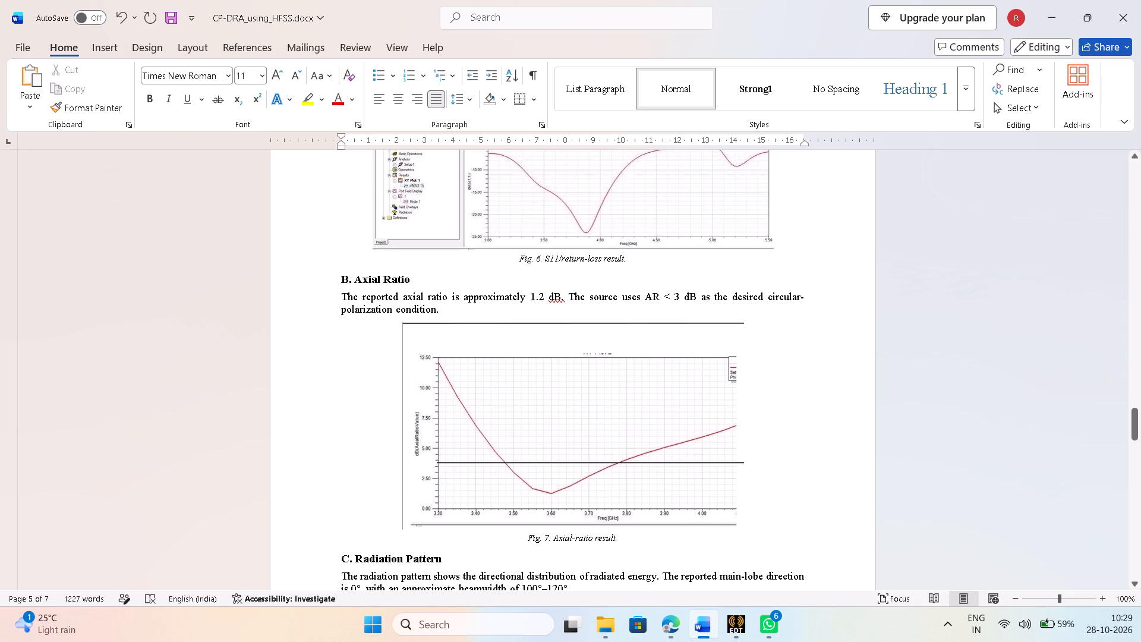
scroll(756, 188, up, 2)
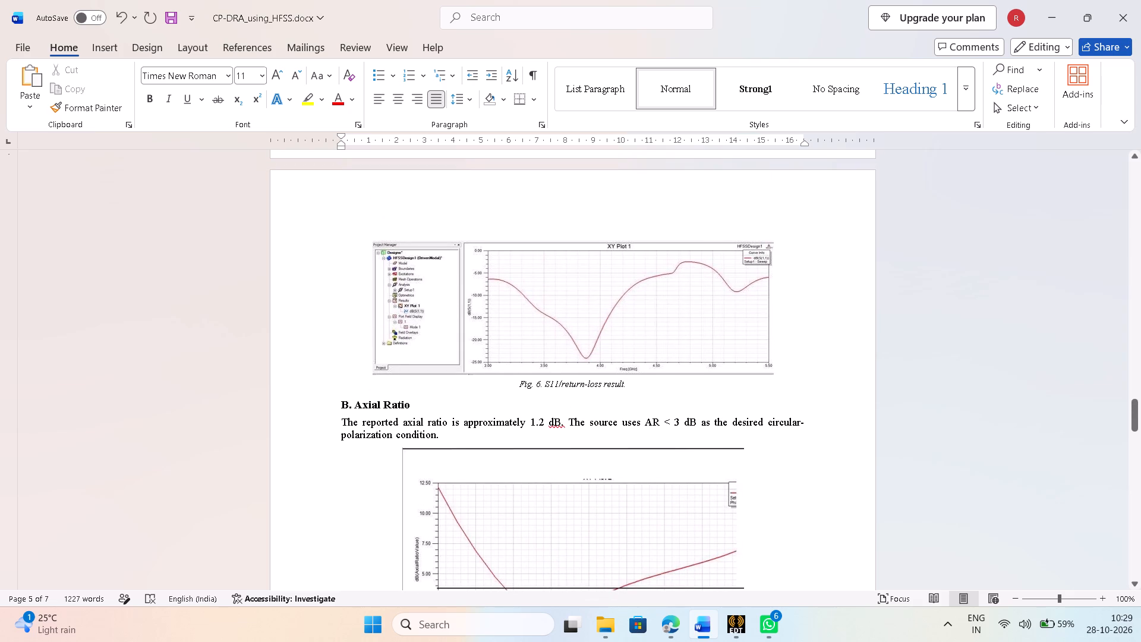
right_click(701, 272)
click(741, 212)
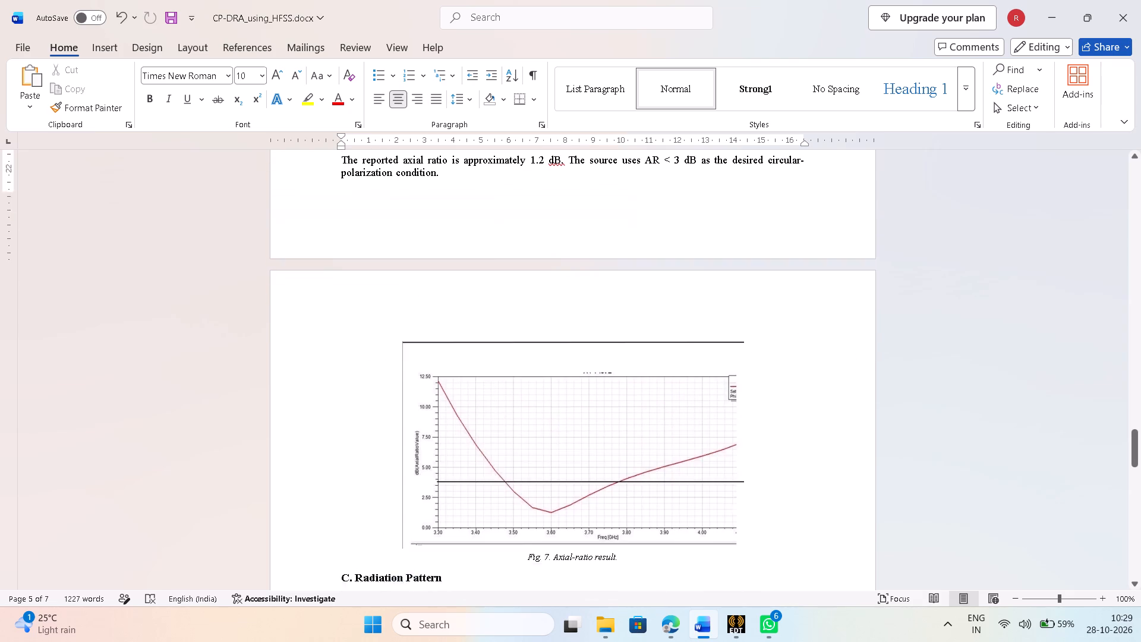
scroll(690, 336, up, 1)
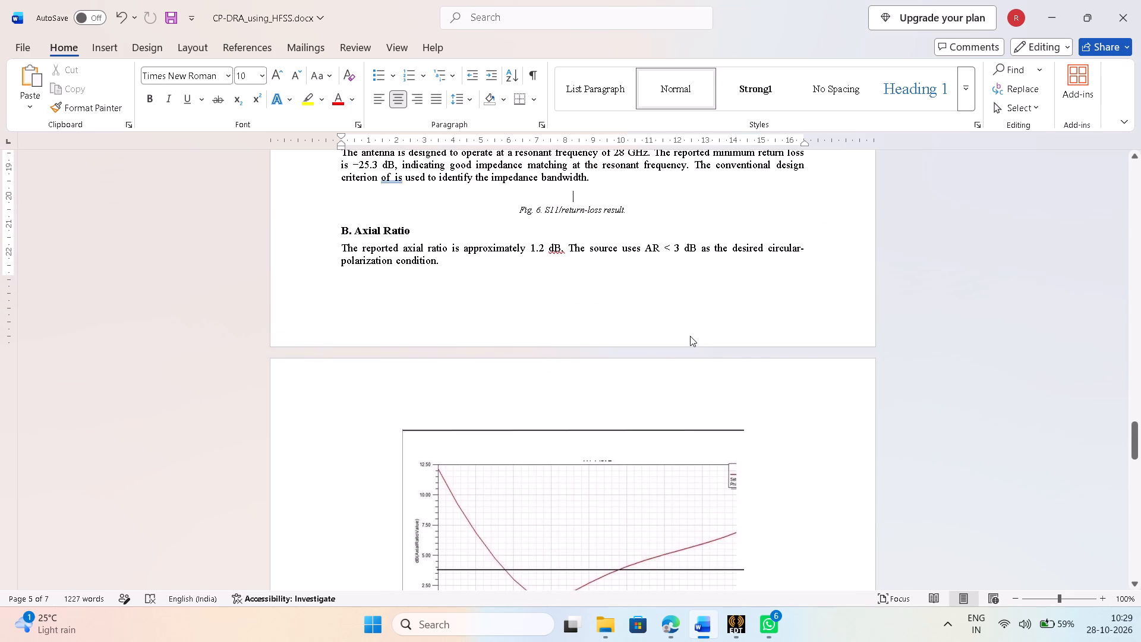
scroll(690, 336, up, 2)
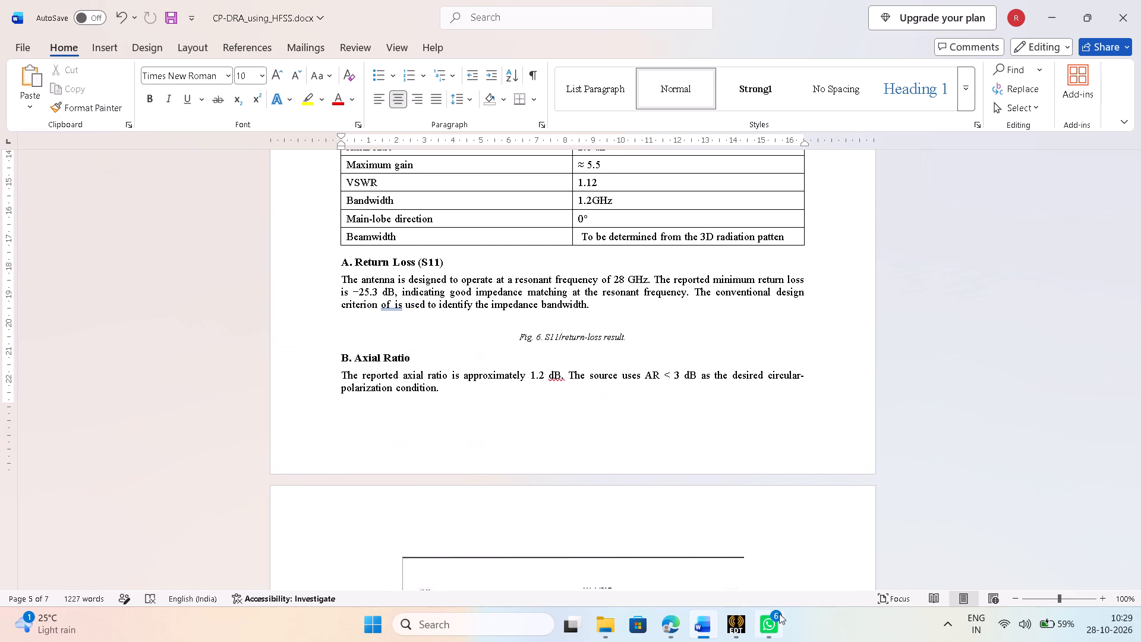
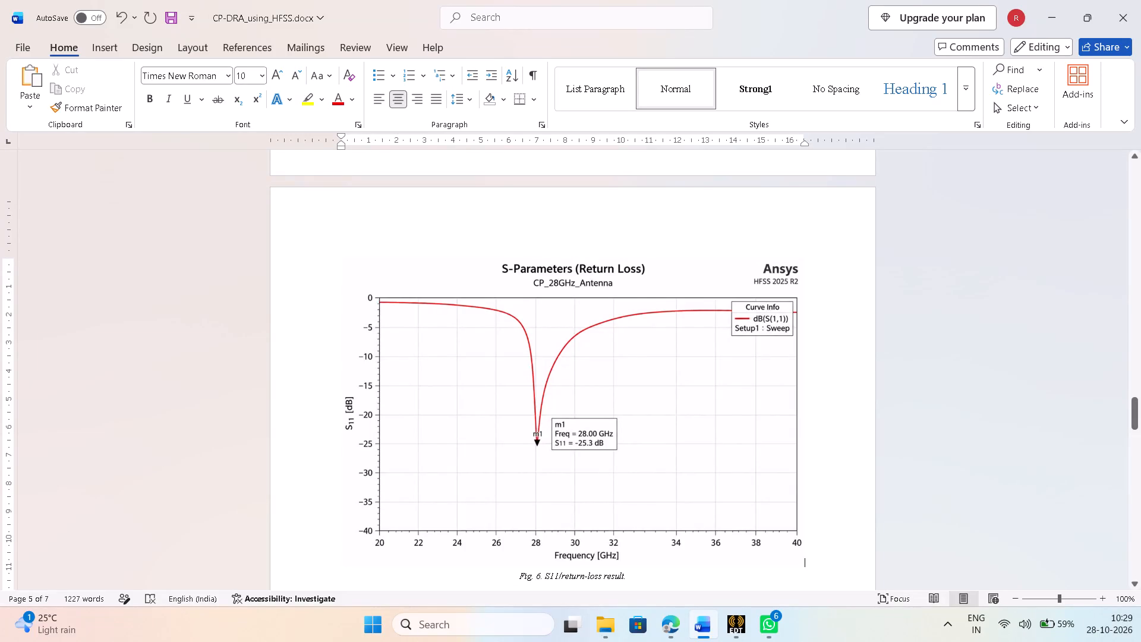
Shrink the height of the new S11 return-loss plot above the Fig. 6 caption, keeping it at full text width.
click(666, 486)
drag(573, 564, 568, 487)
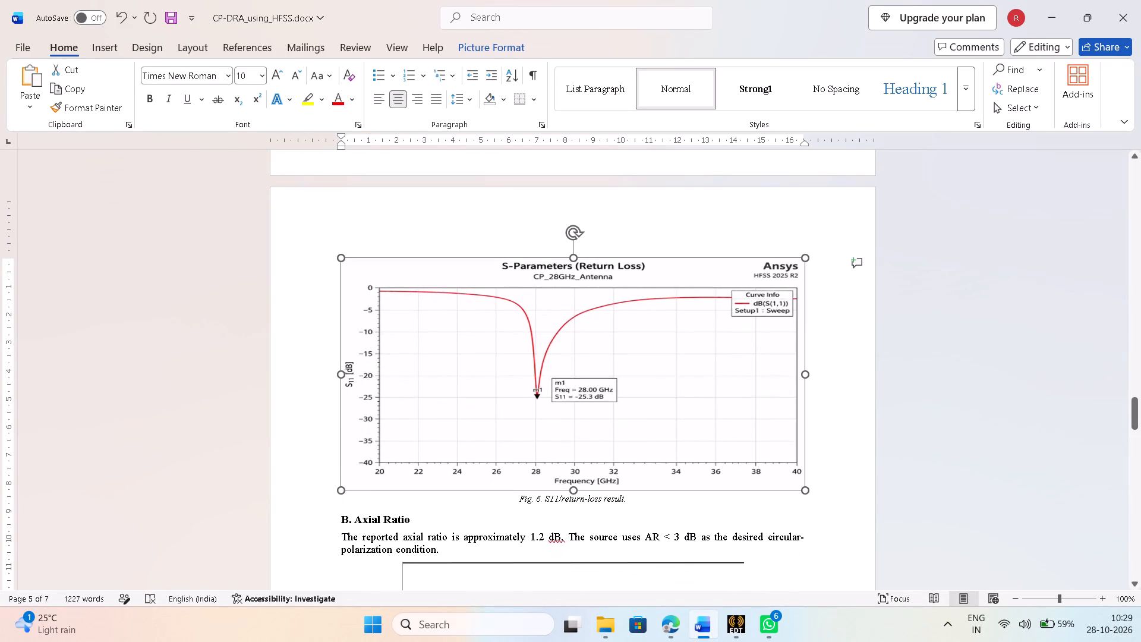
drag(568, 487, 567, 471)
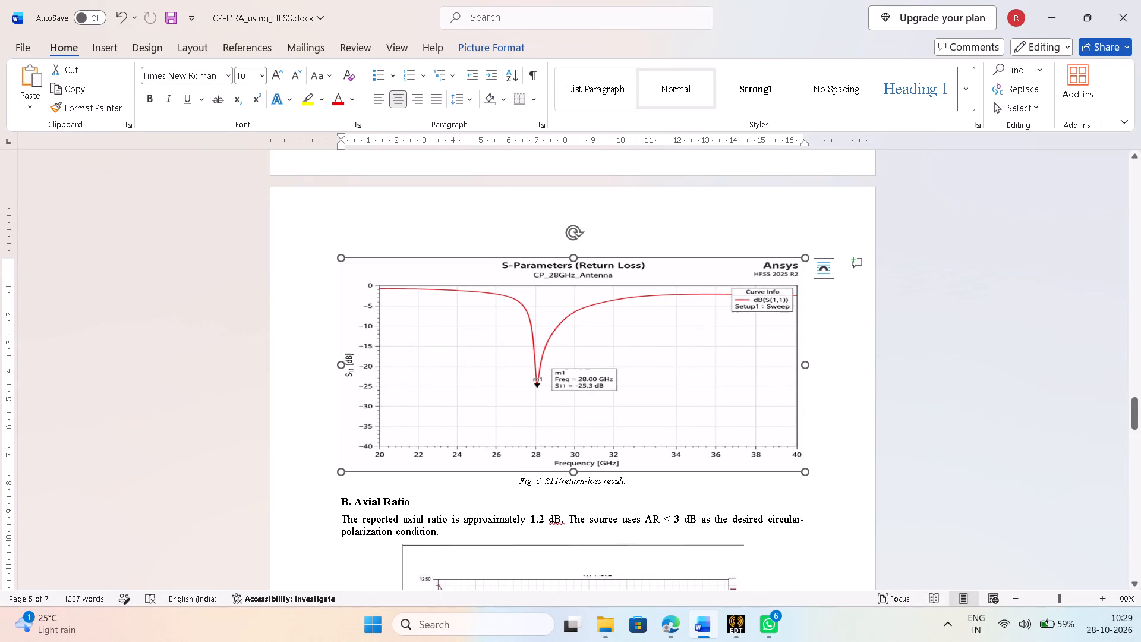
drag(573, 259, 573, 260)
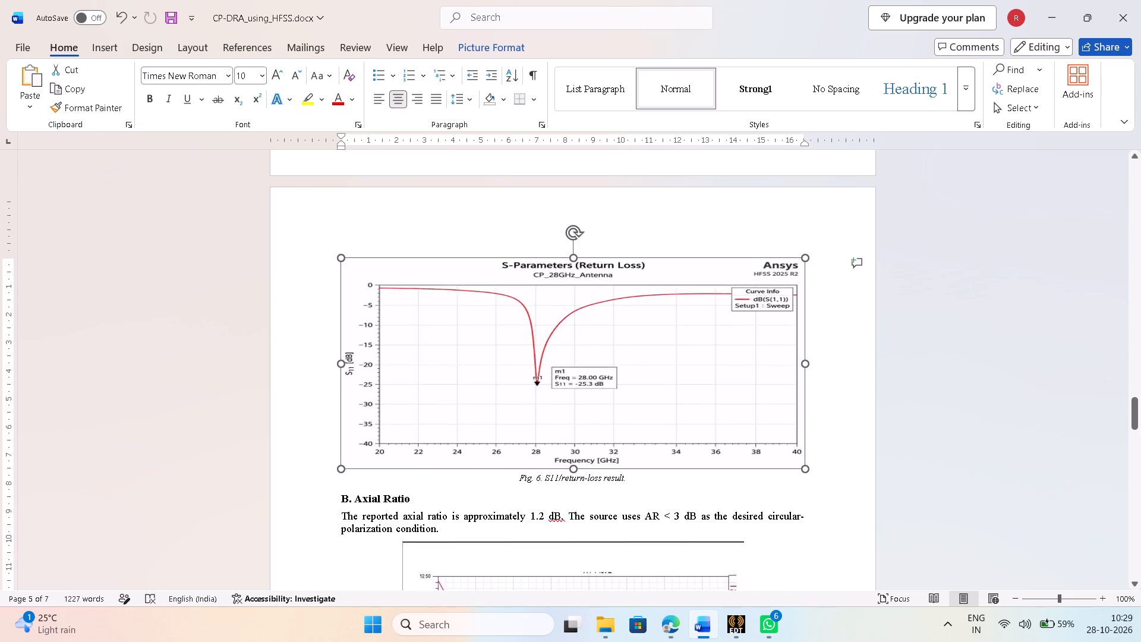
drag(573, 260, 572, 244)
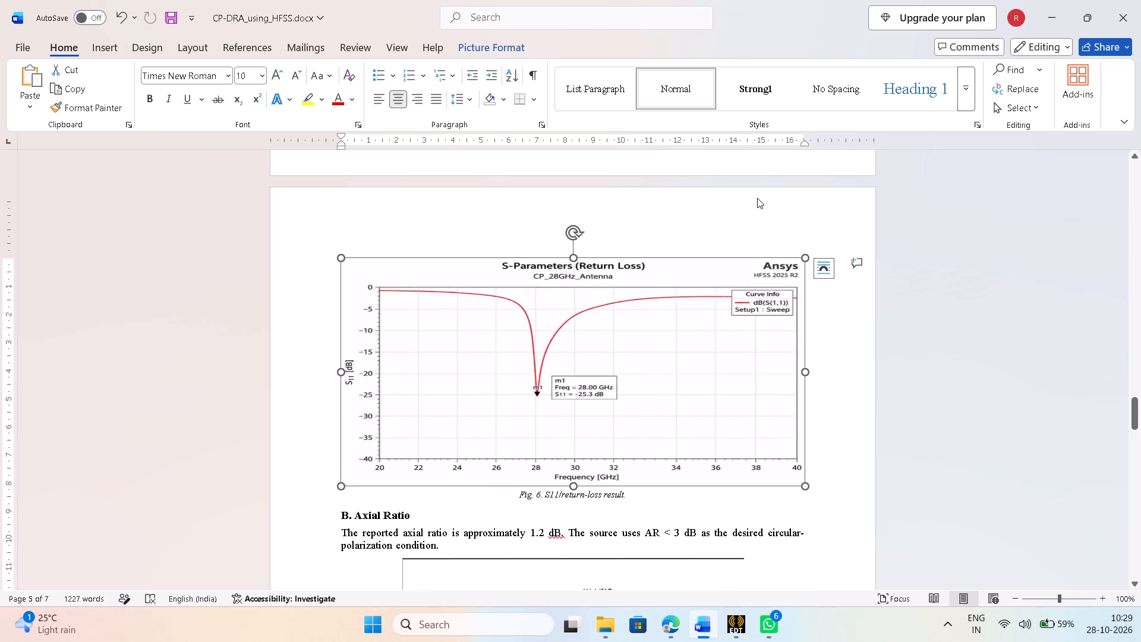
Delete the paragraph text under the B. Axial Ratio heading, working backwards from its end and keeping the Fig. 7 plot.
scroll(757, 198, down, 2)
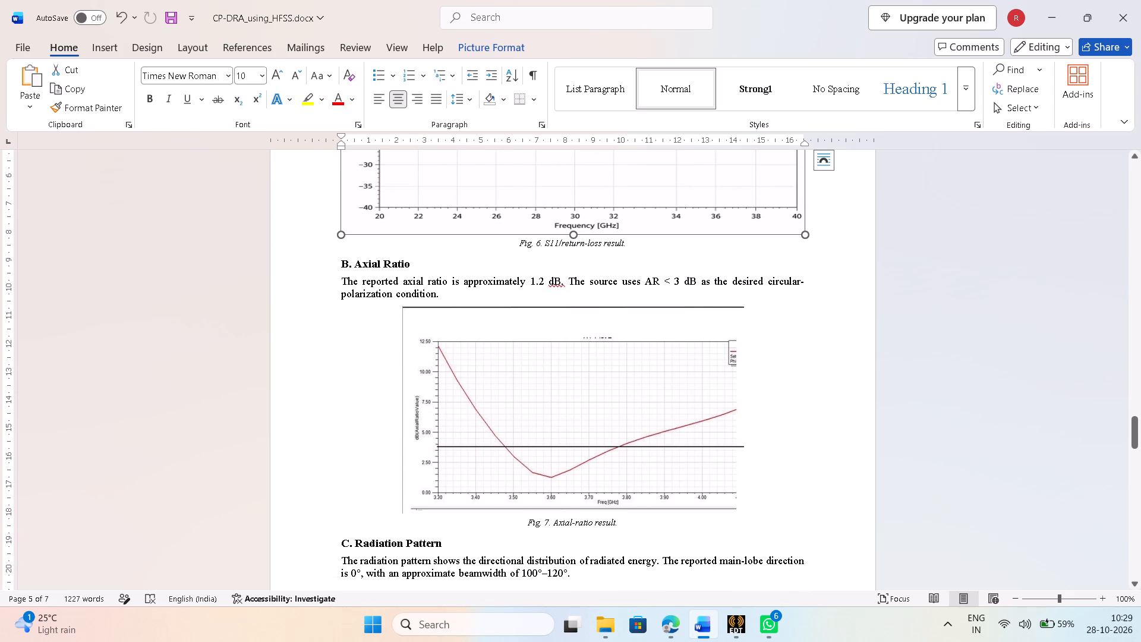
click(770, 318)
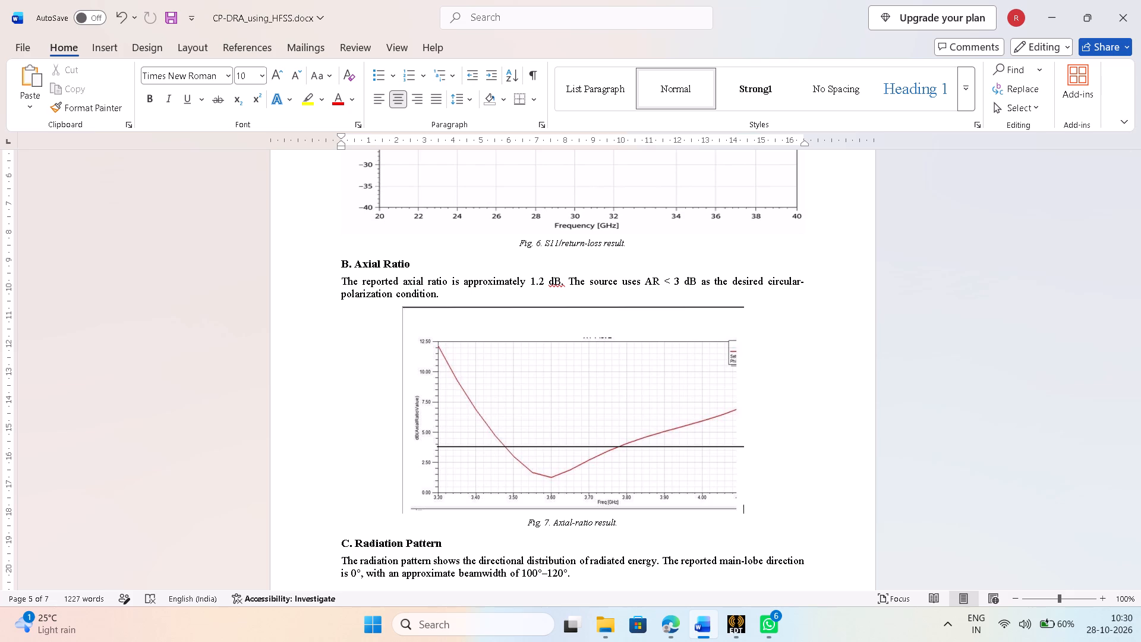
click(636, 295)
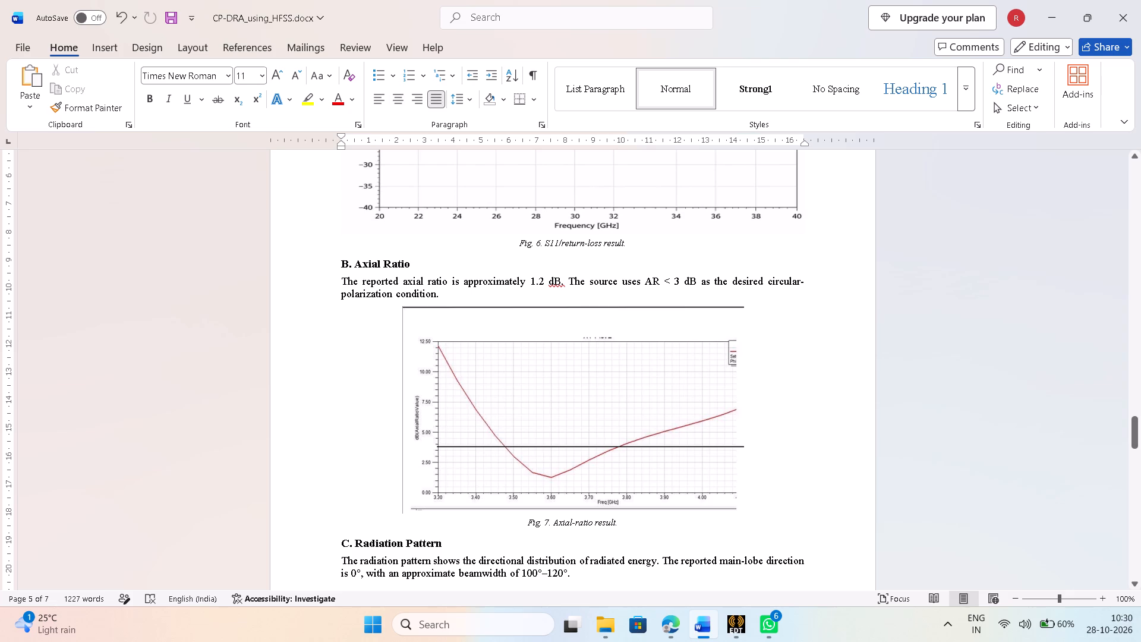
key(BackSpace)
key(BackSpace)
key(BackSpace)
key(BackSpace)
key(BackSpace)
key(BackSpace)
key(BackSpace)
key(BackSpace)
key(BackSpace)
key(BackSpace)
key(BackSpace)
key(BackSpace)
key(BackSpace)
key(BackSpace)
key(BackSpace)
key(BackSpace)
key(BackSpace)
key(BackSpace)
key(BackSpace)
key(BackSpace)
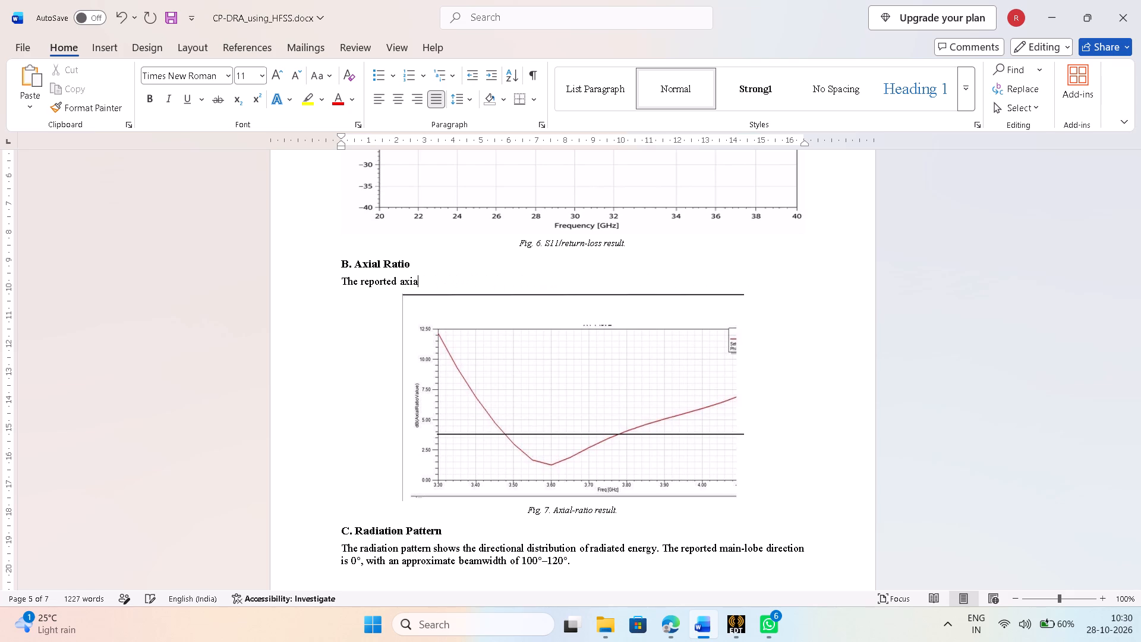
key(BackSpace)
key(BackSpace)
key(BackSpace)
key(BackSpace)
key(BackSpace)
key(BackSpace)
key(BackSpace)
key(BackSpace)
key(BackSpace)
key(BackSpace)
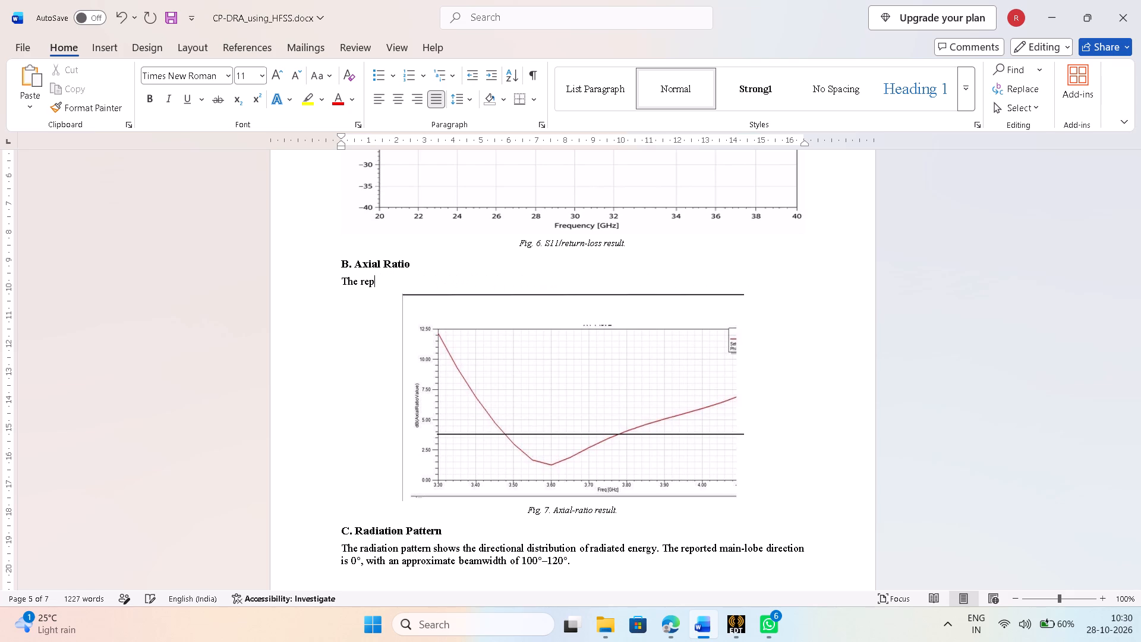
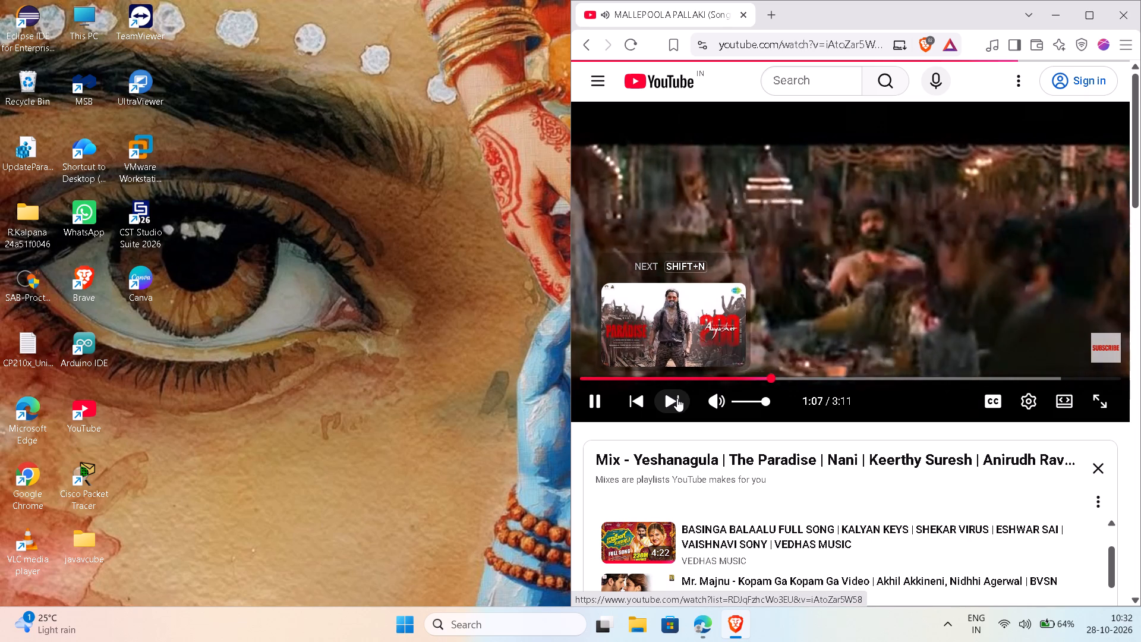
Switch to YouTube in the Brave browser and skip to the following song in the playing mix.
click(677, 398)
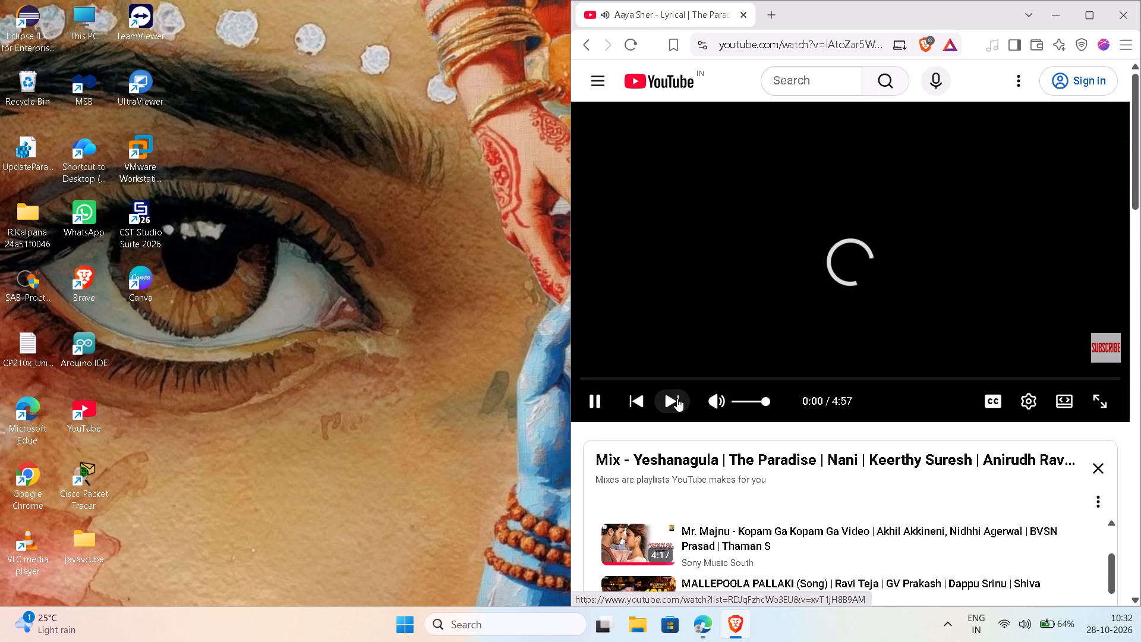
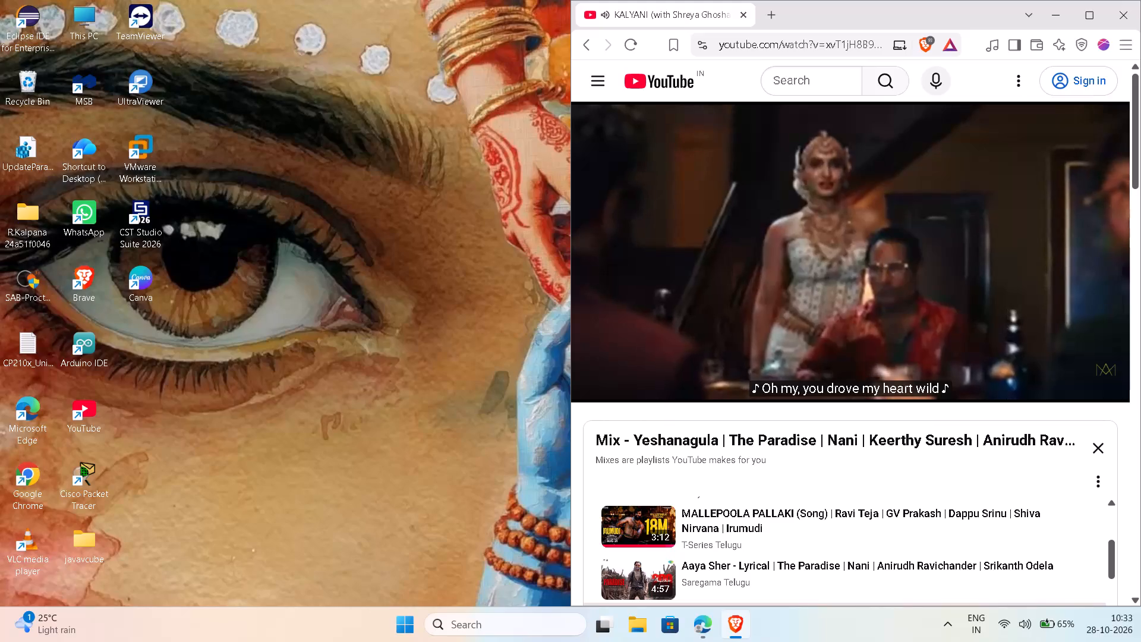
Switch back to the CP-DRA_using_HFSS document in Word, at the Axial Ratio section.
key(ctrl+super+Right)
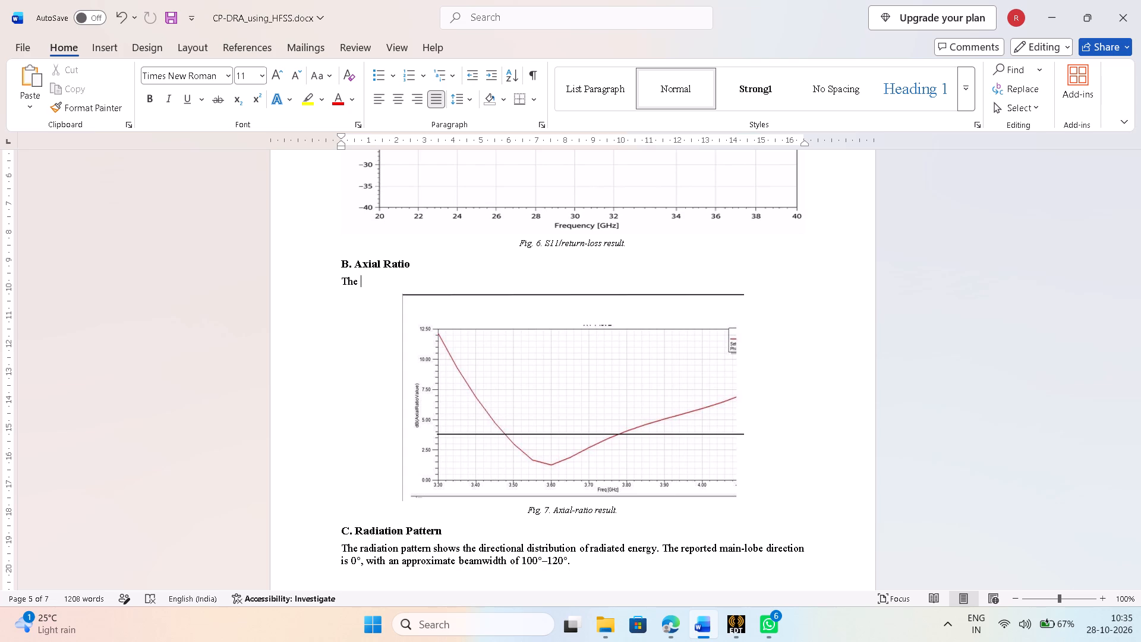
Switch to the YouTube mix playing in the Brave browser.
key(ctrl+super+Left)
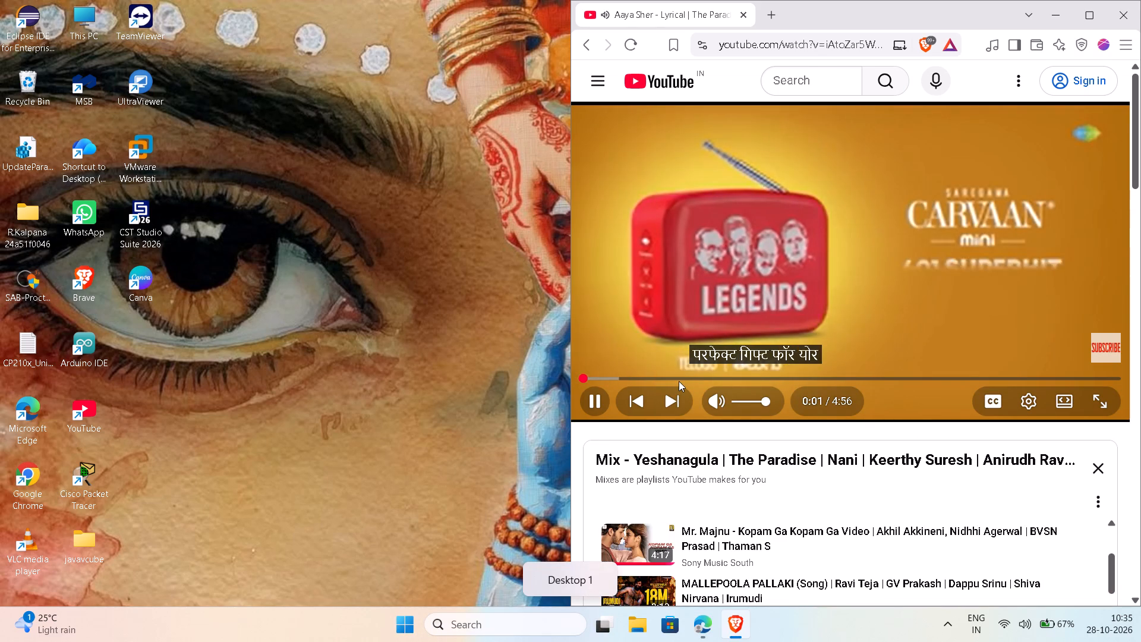
Return to the CP-DRA_using_HFSS document in Word and cut the axial-ratio plot above the Fig. 7 caption.
key(ctrl+super+Right)
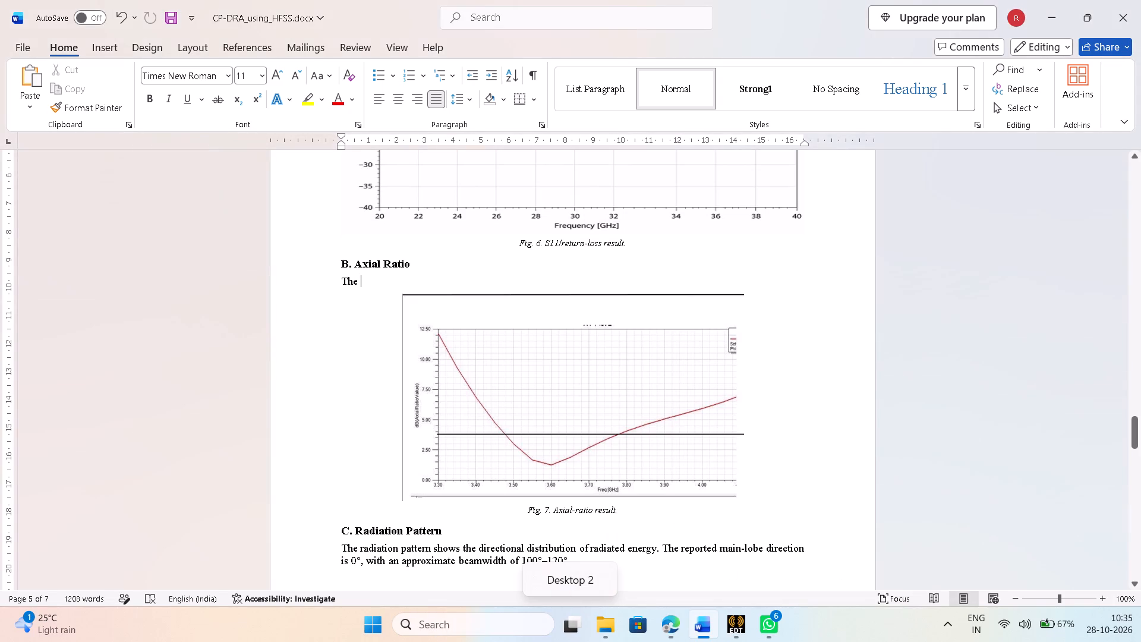
click(670, 372)
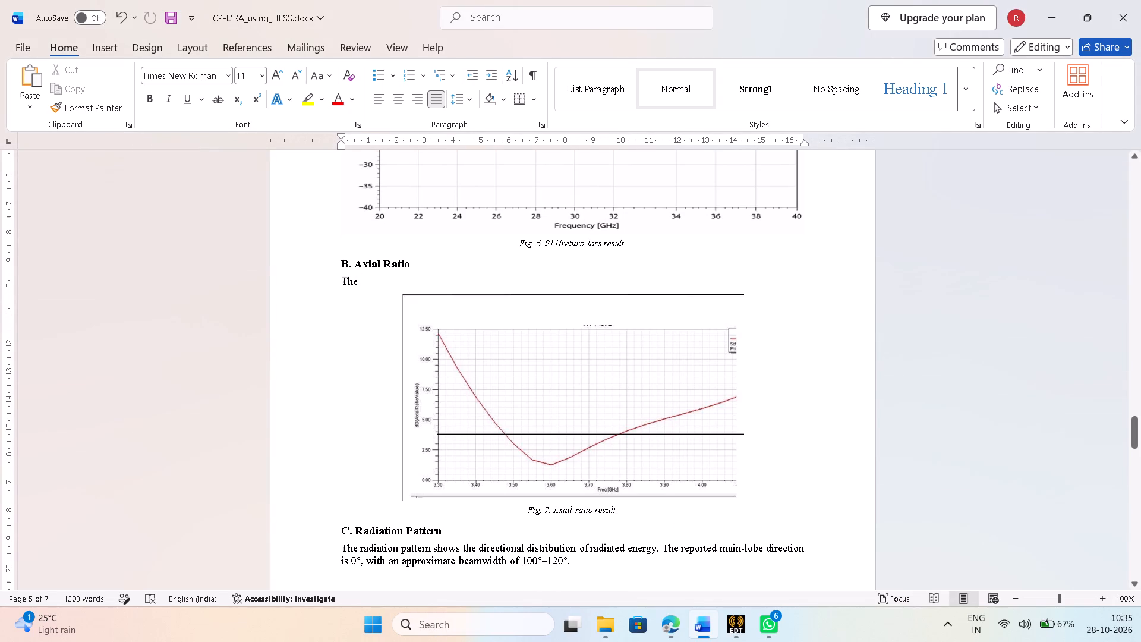
right_click(670, 372)
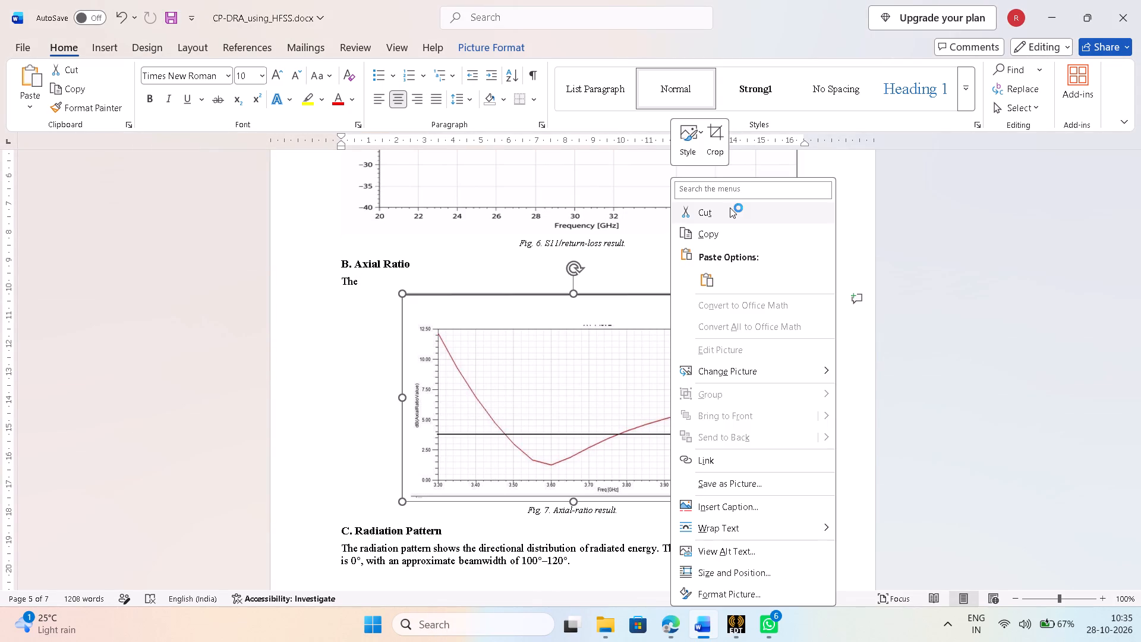
click(729, 207)
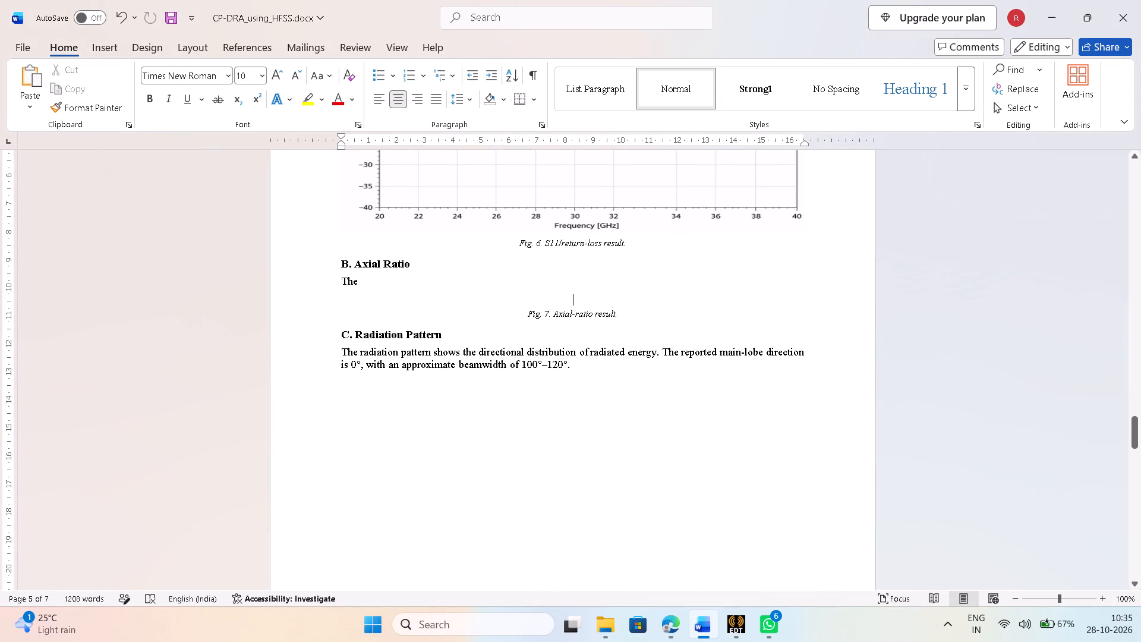
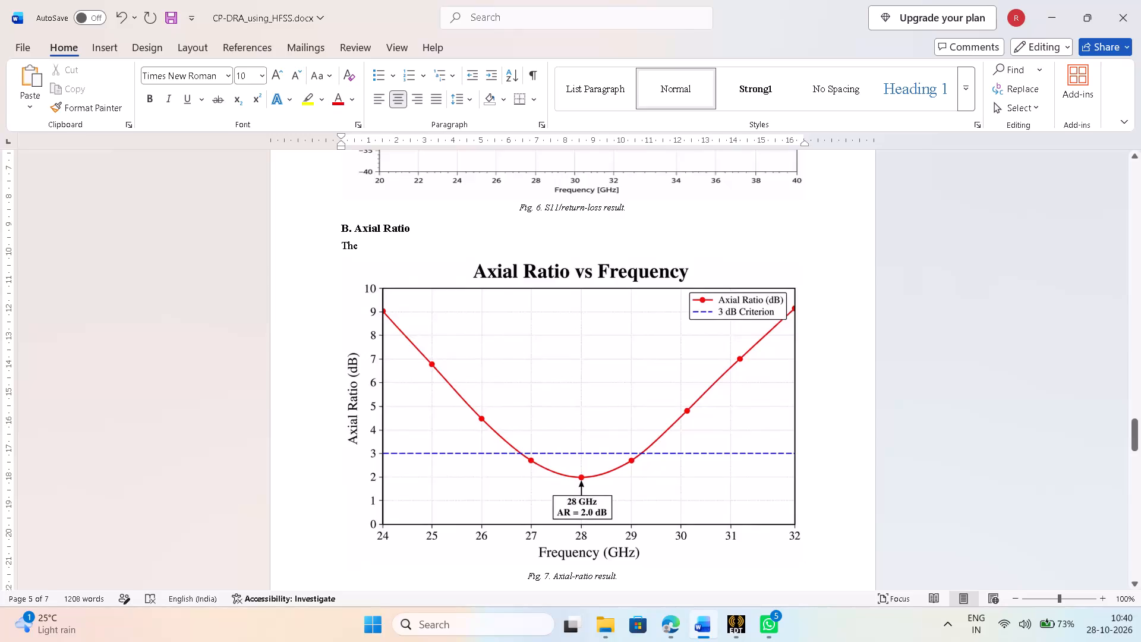
Reduce the height of the Fig. 7 Axial Ratio vs Frequency plot by about one sixth, keeping its full width.
scroll(698, 565, down, 1)
click(656, 440)
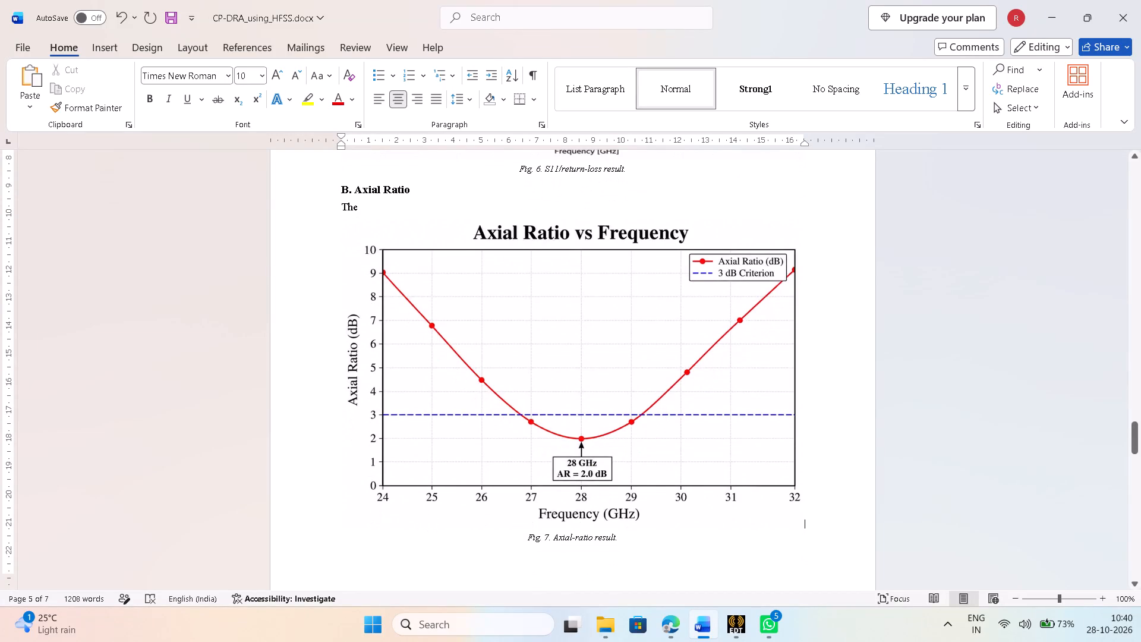
drag(571, 525, 571, 473)
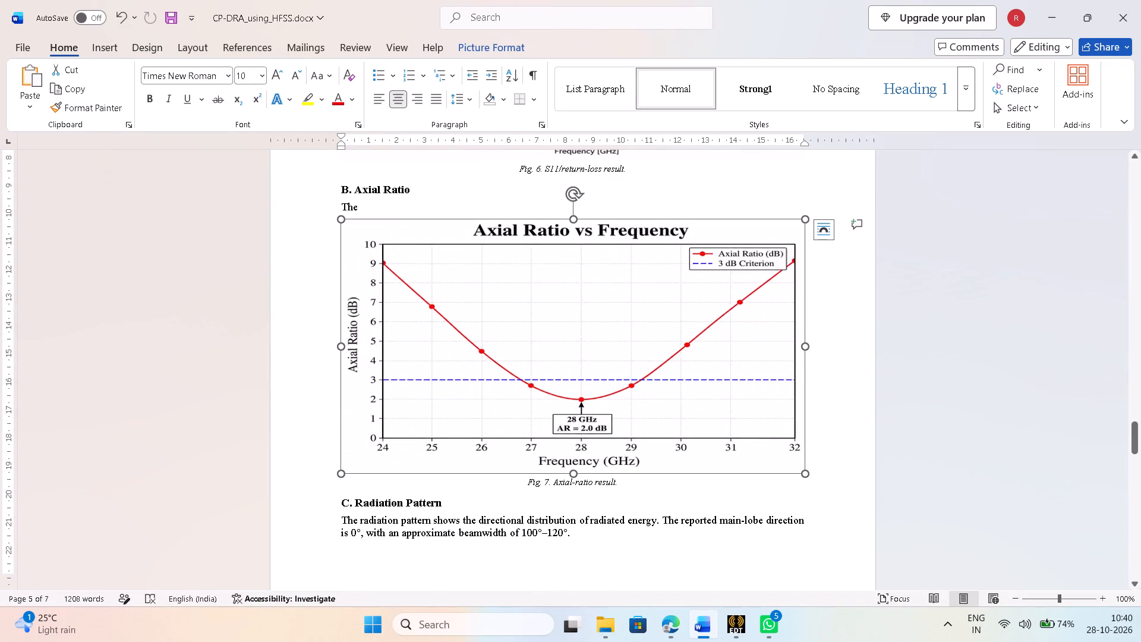
Resume the paragraph under the B. Axial Ratio heading, placing the text cursor after the word "The".
scroll(578, 402, up, 3)
click(448, 348)
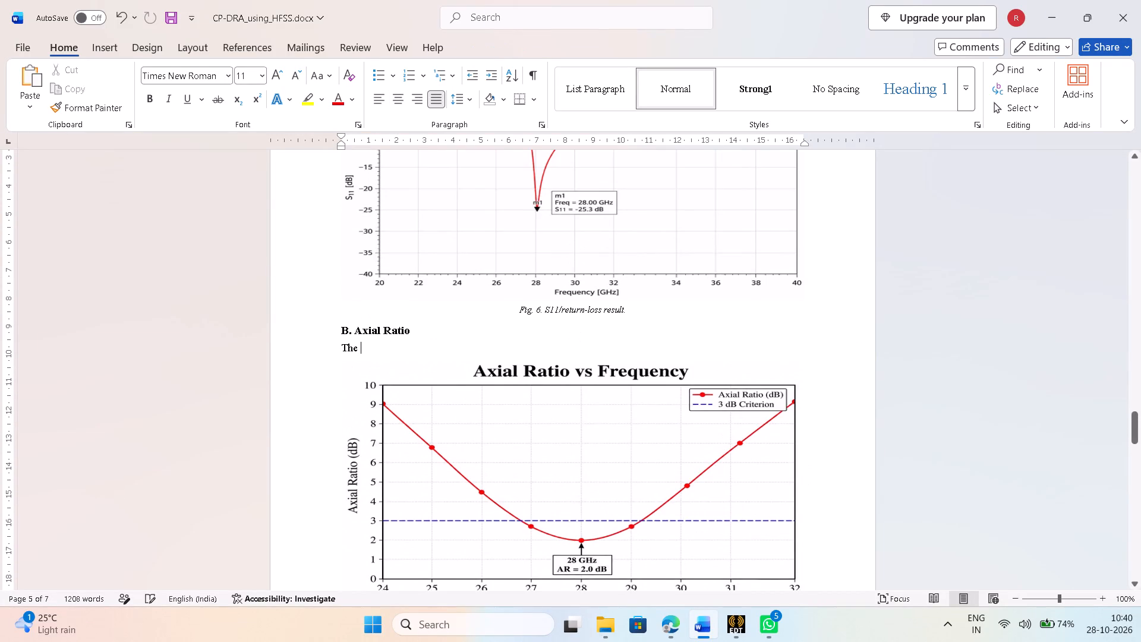
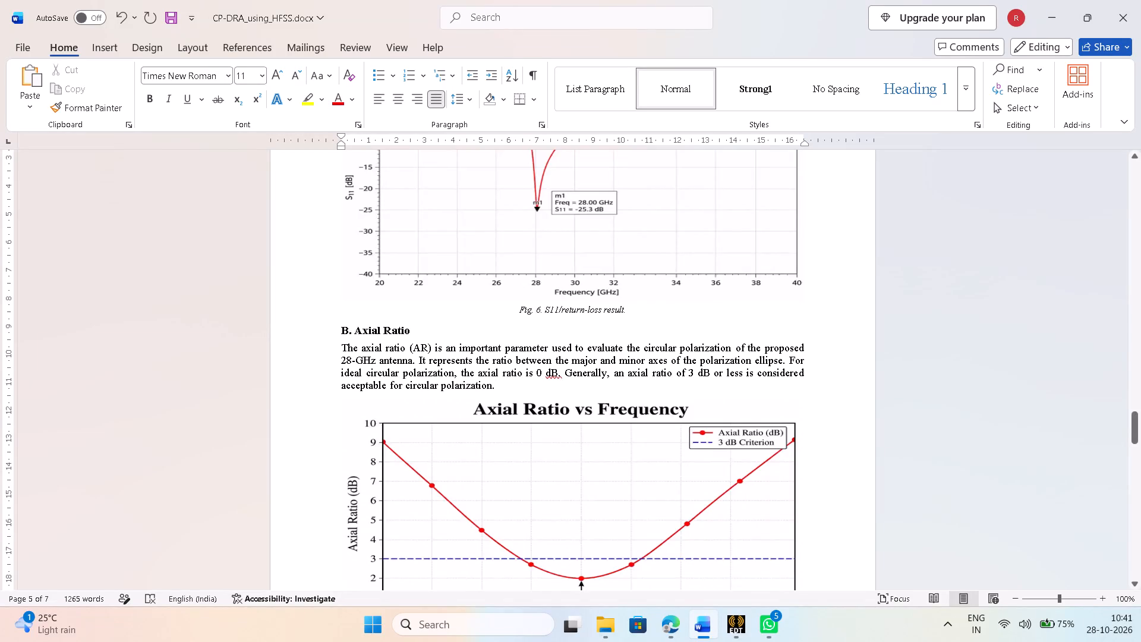
Review the paper from the Axial Ratio section through the Conclusion, including the Radiation Pattern figure and the Gain Analysis text.
scroll(857, 498, down, 5)
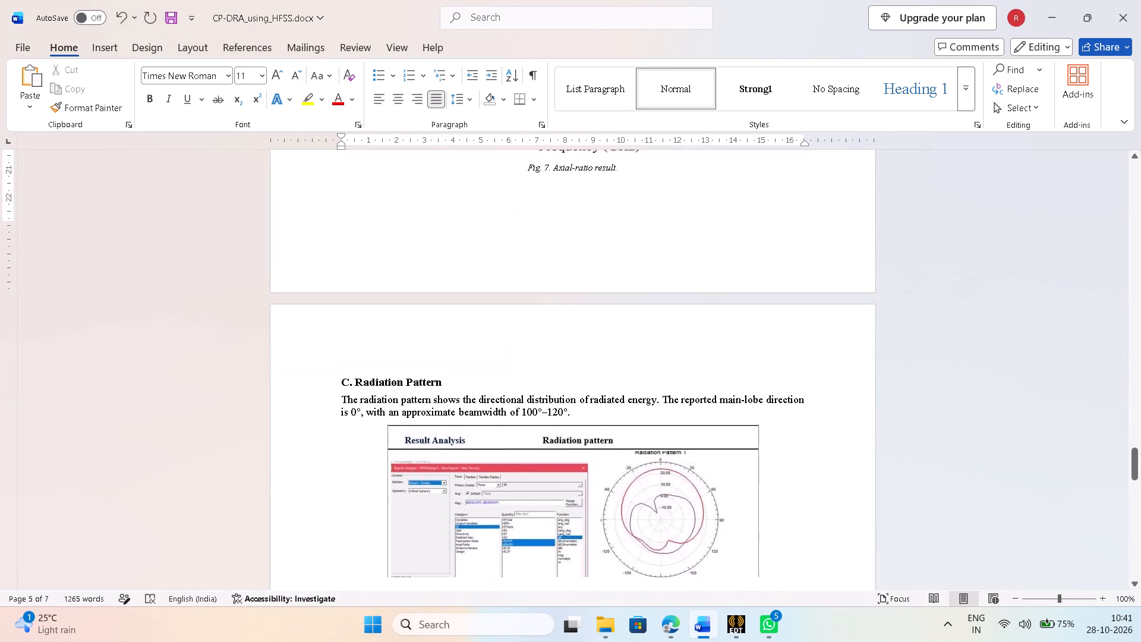
scroll(857, 498, down, 1)
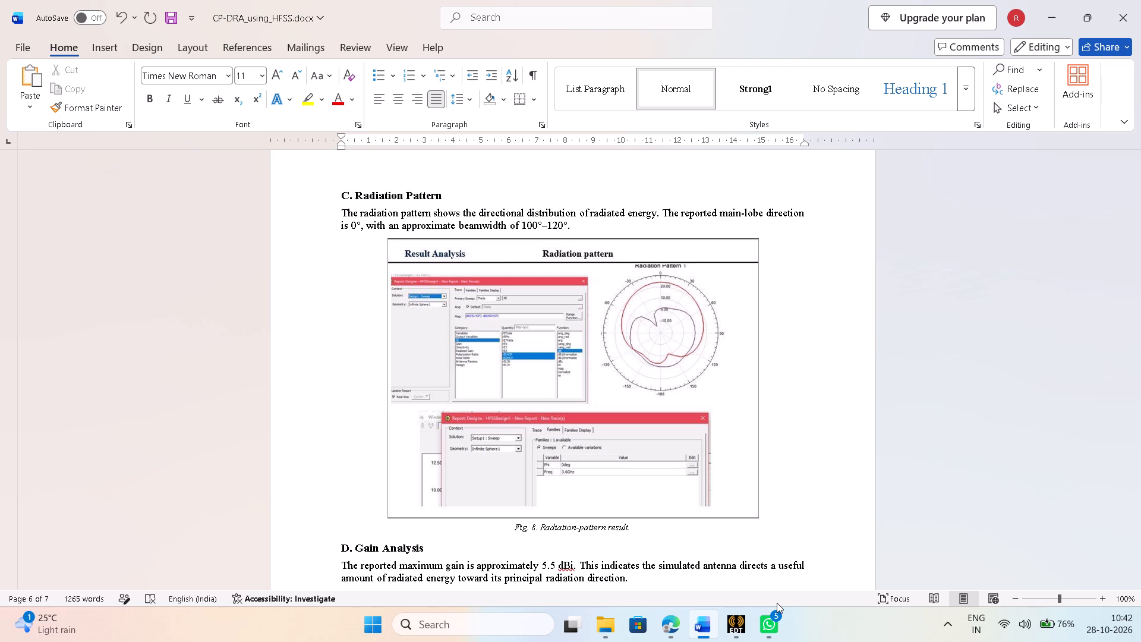
scroll(777, 603, down, 1)
scroll(786, 448, down, 2)
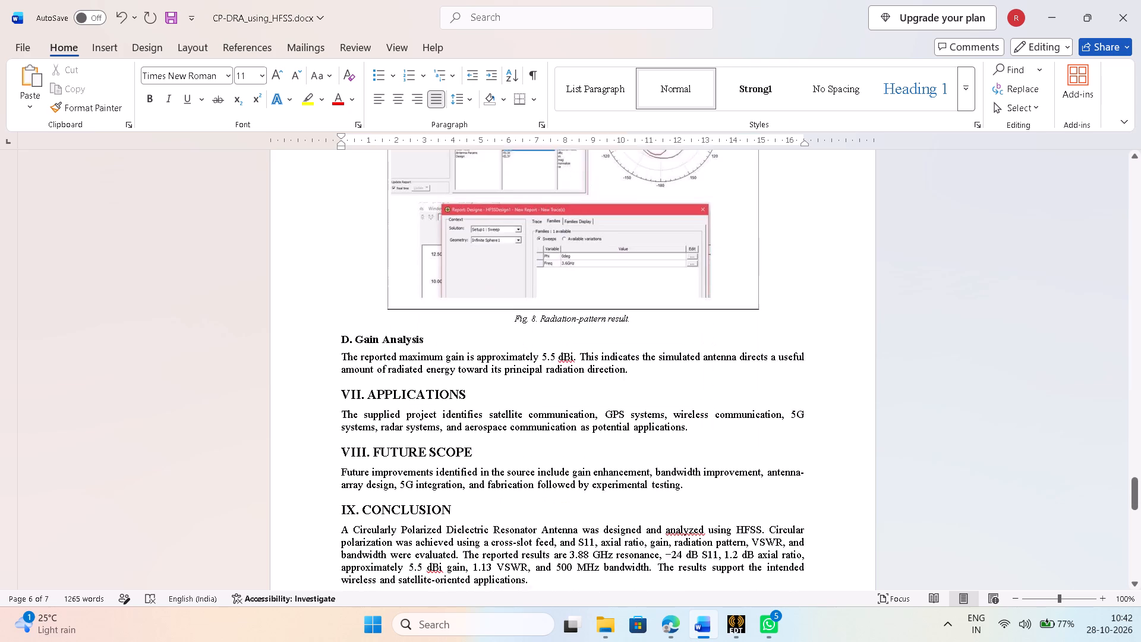
scroll(786, 448, down, 1)
scroll(786, 448, up, 1)
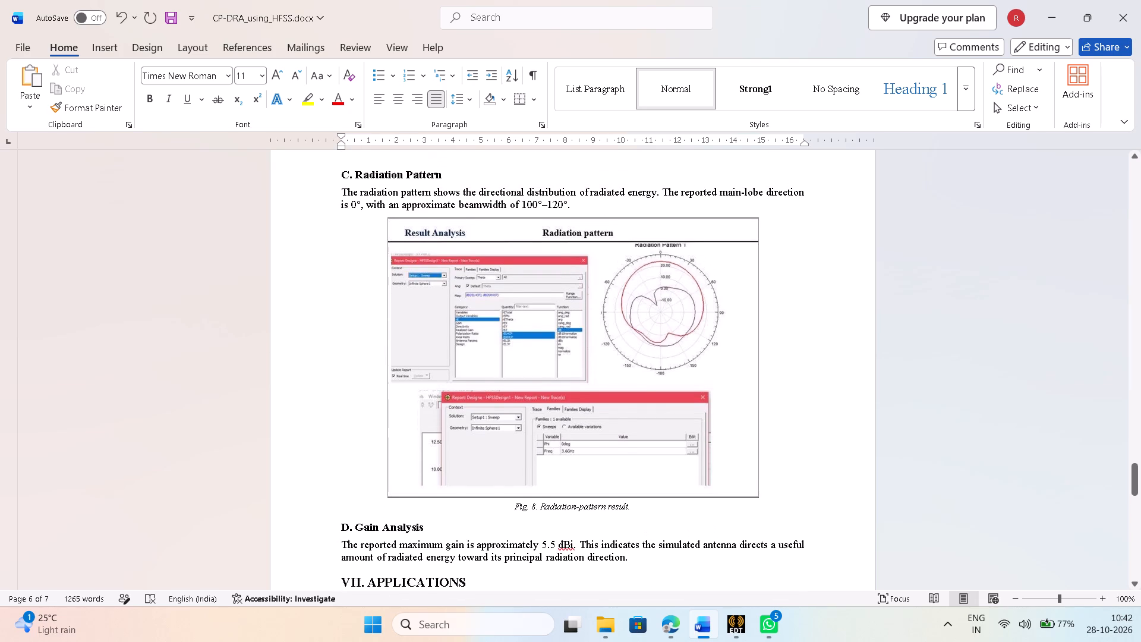
scroll(786, 448, up, 1)
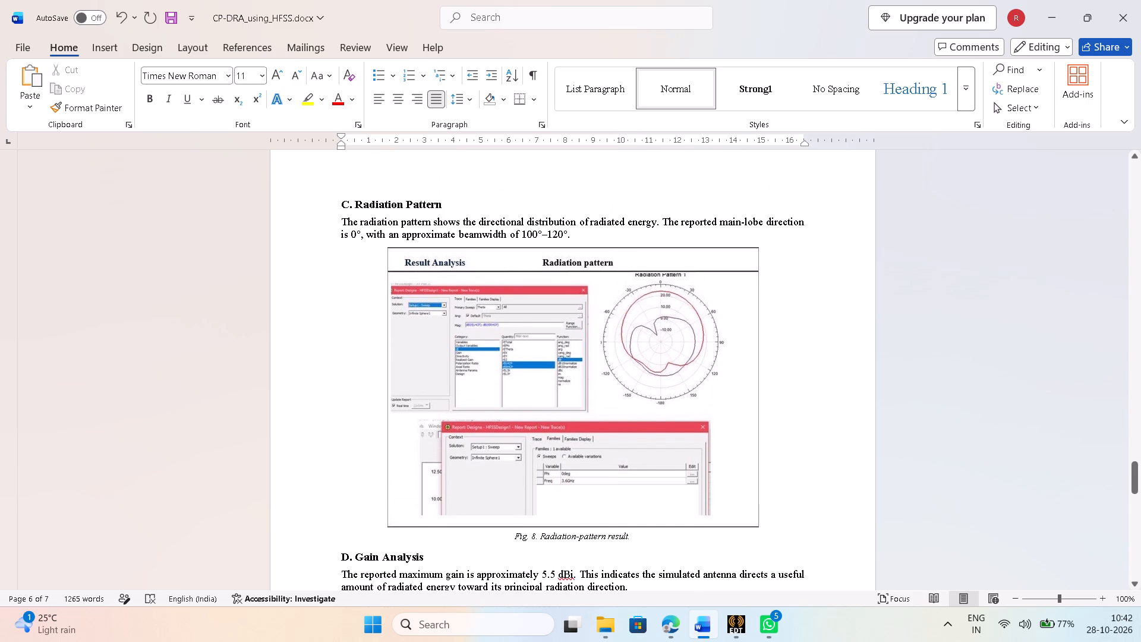
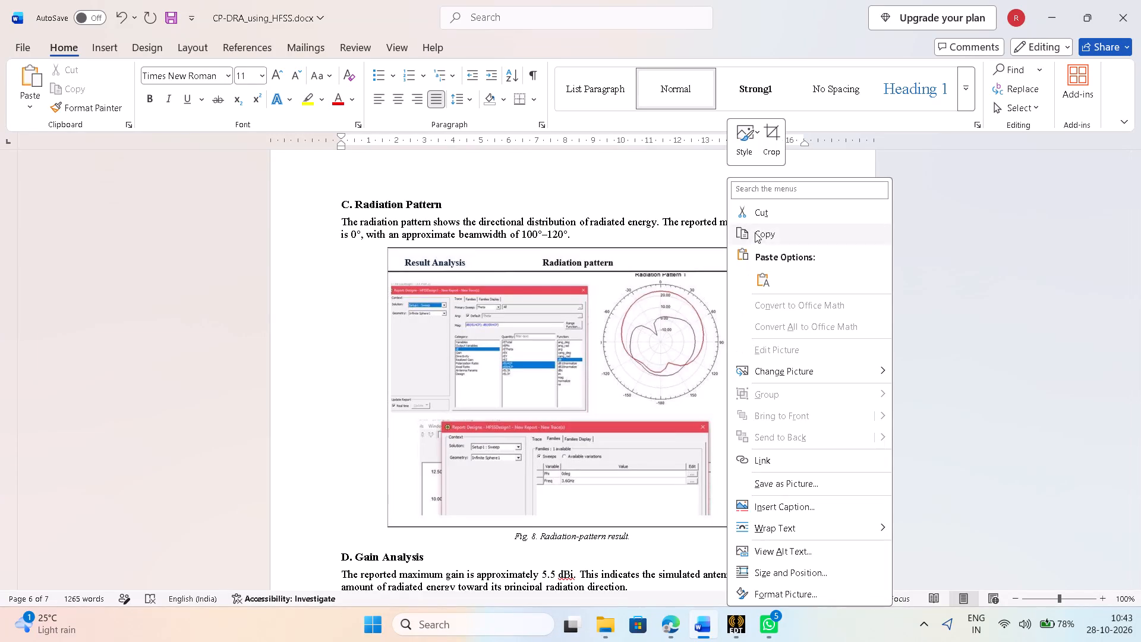
Cut the outdated radiation-pattern picture above the Fig. 8 caption in the Radiation Pattern section.
click(768, 206)
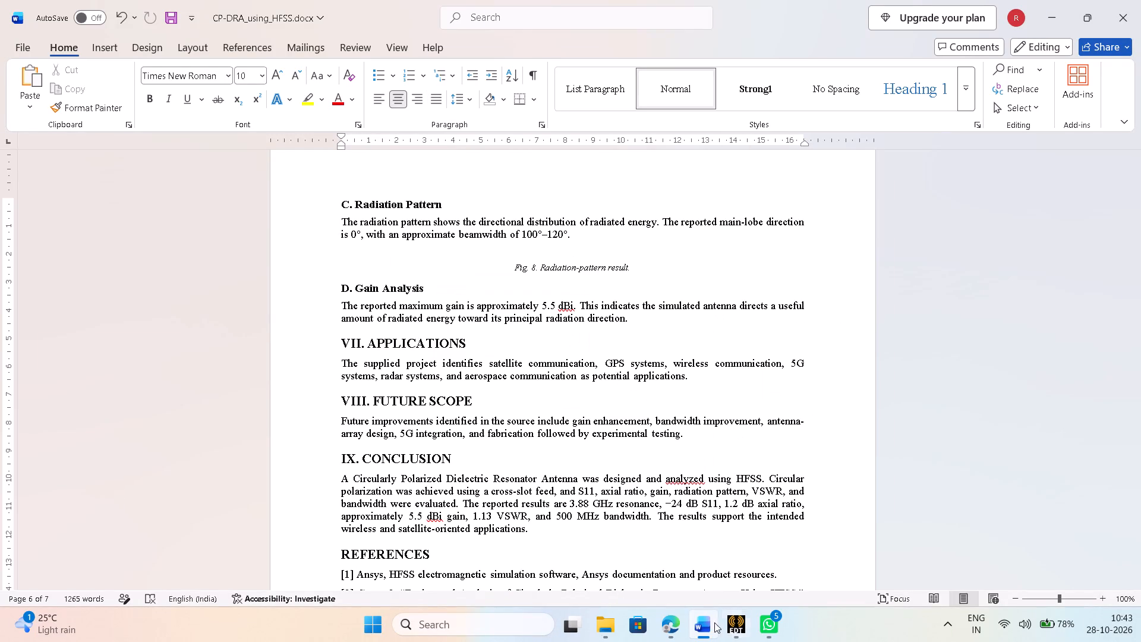
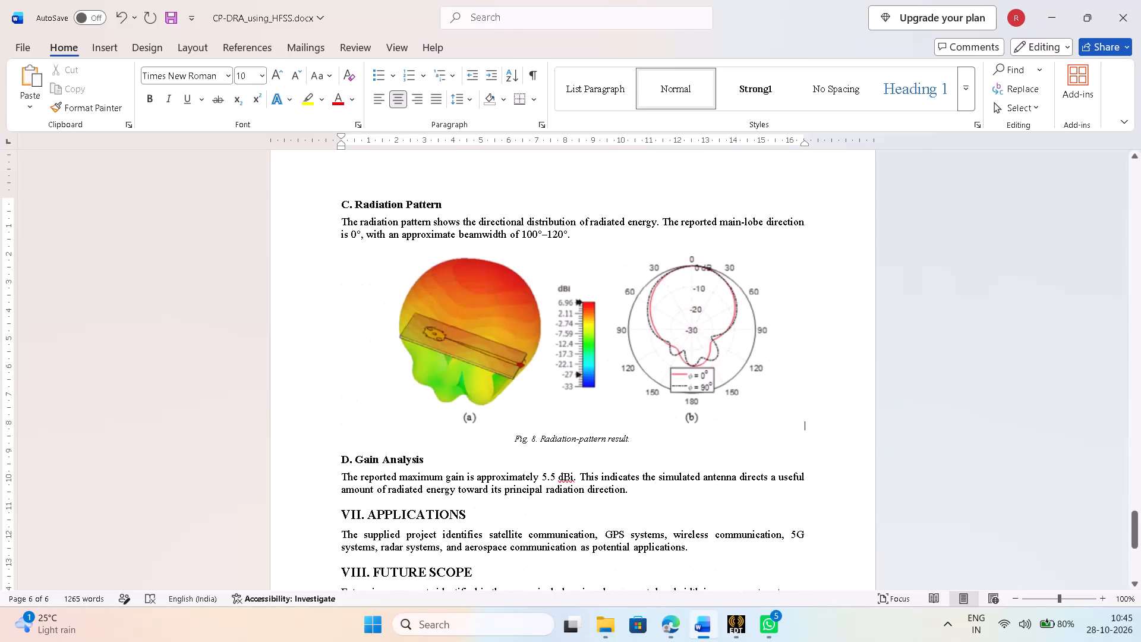
Delete the outdated main-lobe and beamwidth description under the C. Radiation Pattern heading, working back from the paragraph's end to "The radiation".
scroll(588, 368, down, 2)
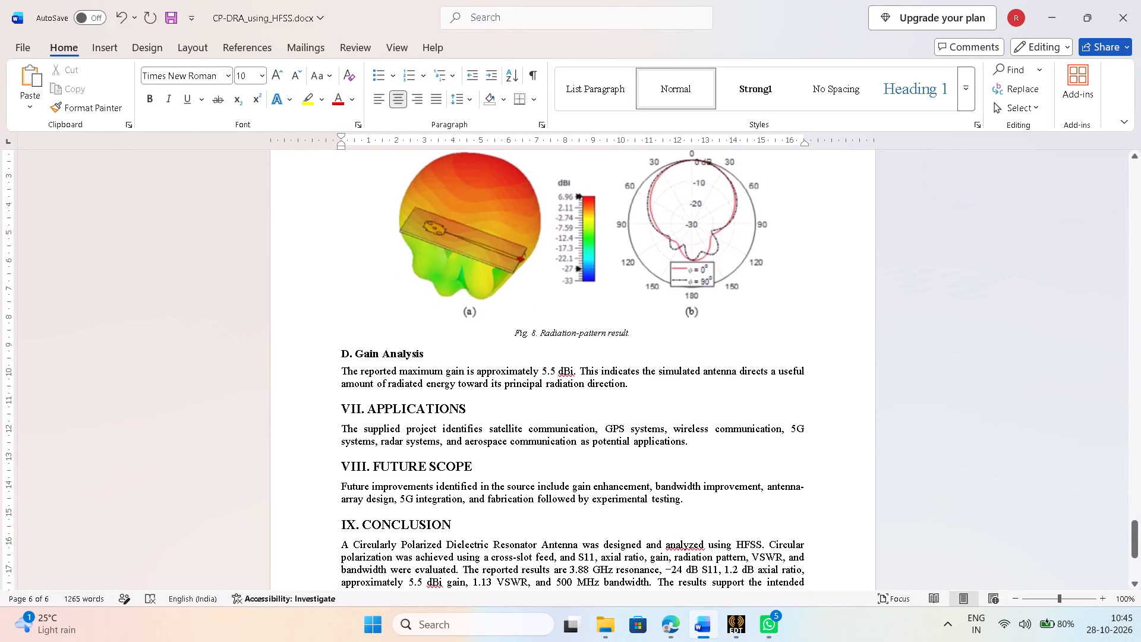
scroll(588, 368, up, 2)
click(587, 346)
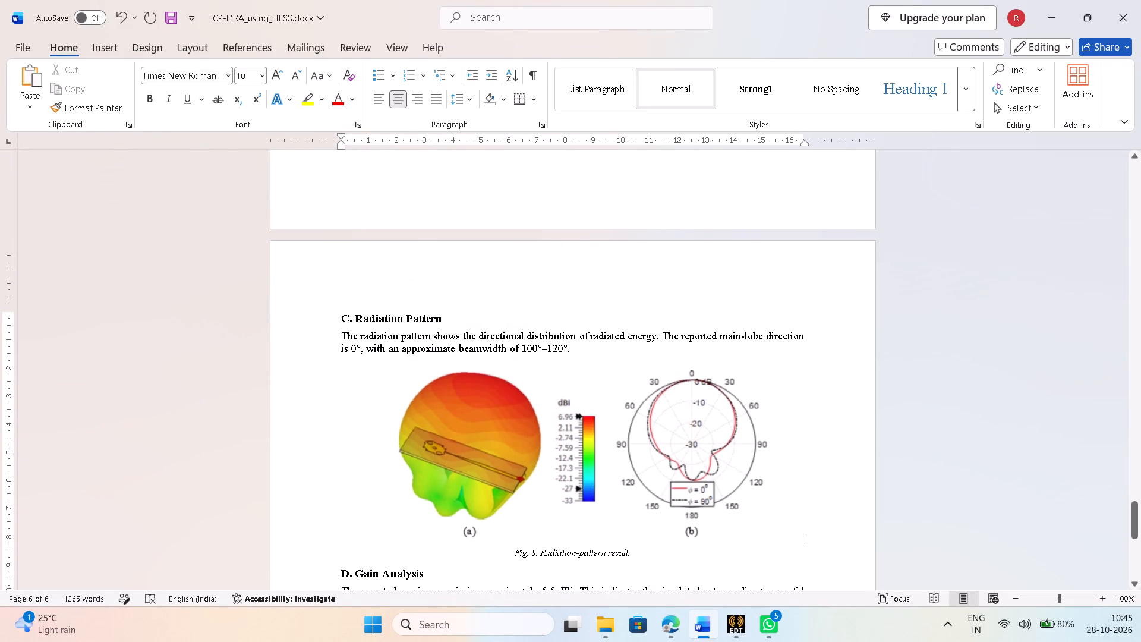
key(BackSpace)
key(BackSpace)
key(BackSpace)
key(BackSpace)
key(BackSpace)
key(BackSpace)
key(BackSpace)
key(BackSpace)
key(BackSpace)
key(BackSpace)
key(BackSpace)
key(BackSpace)
key(BackSpace)
key(BackSpace)
key(BackSpace)
key(BackSpace)
key(BackSpace)
key(BackSpace)
key(BackSpace)
key(BackSpace)
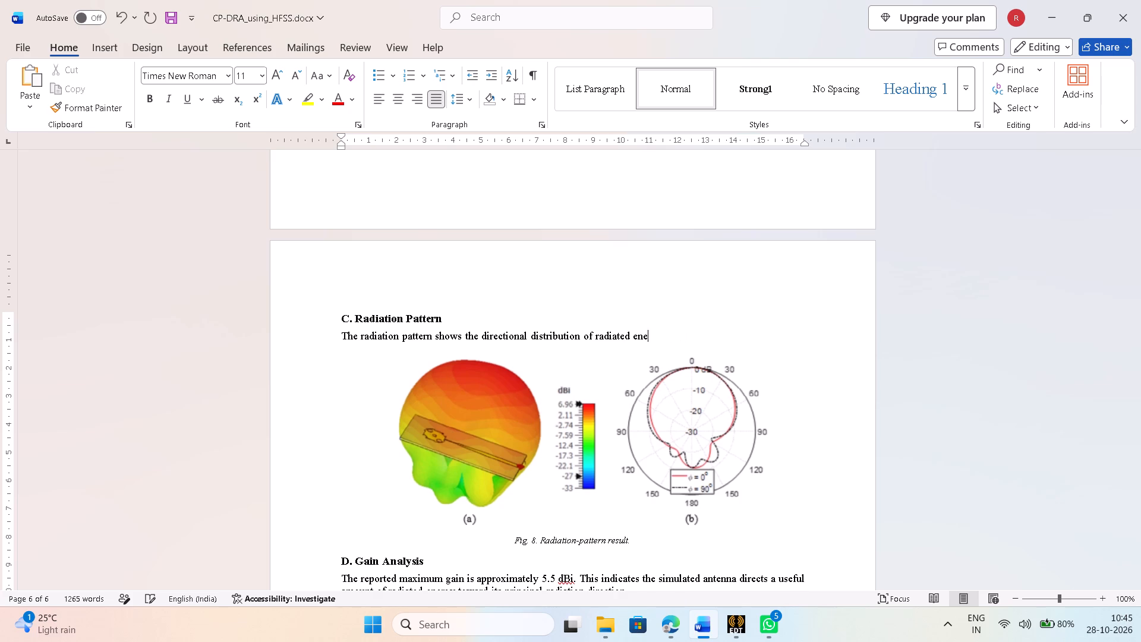
key(BackSpace)
key(BackSpace)
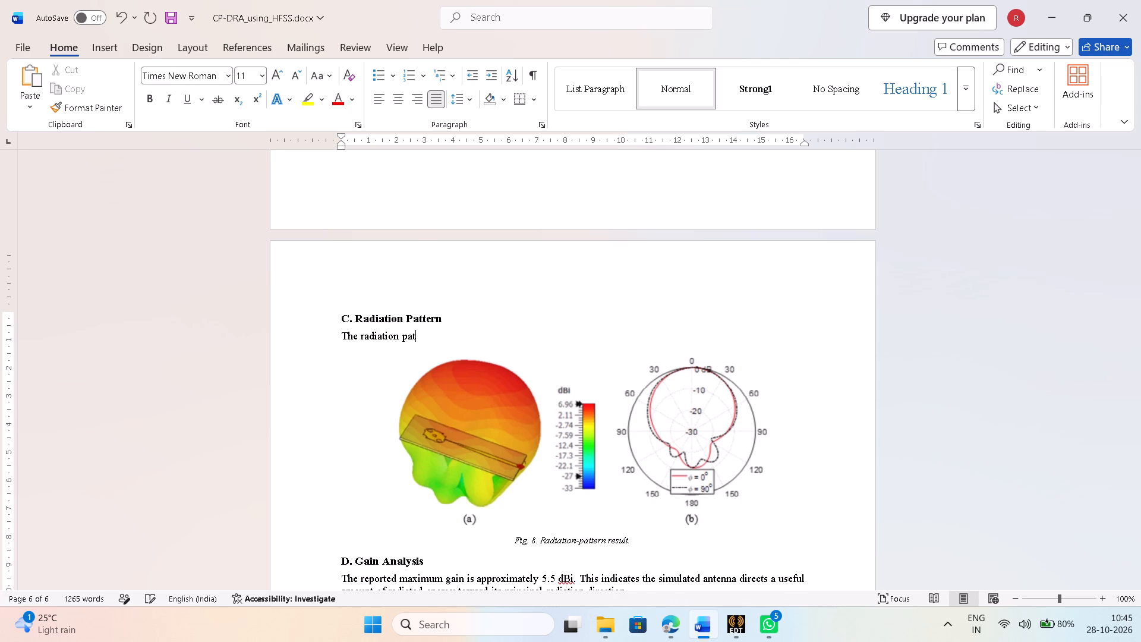
key(BackSpace)
key(BackSpace)
key(BackSpace)
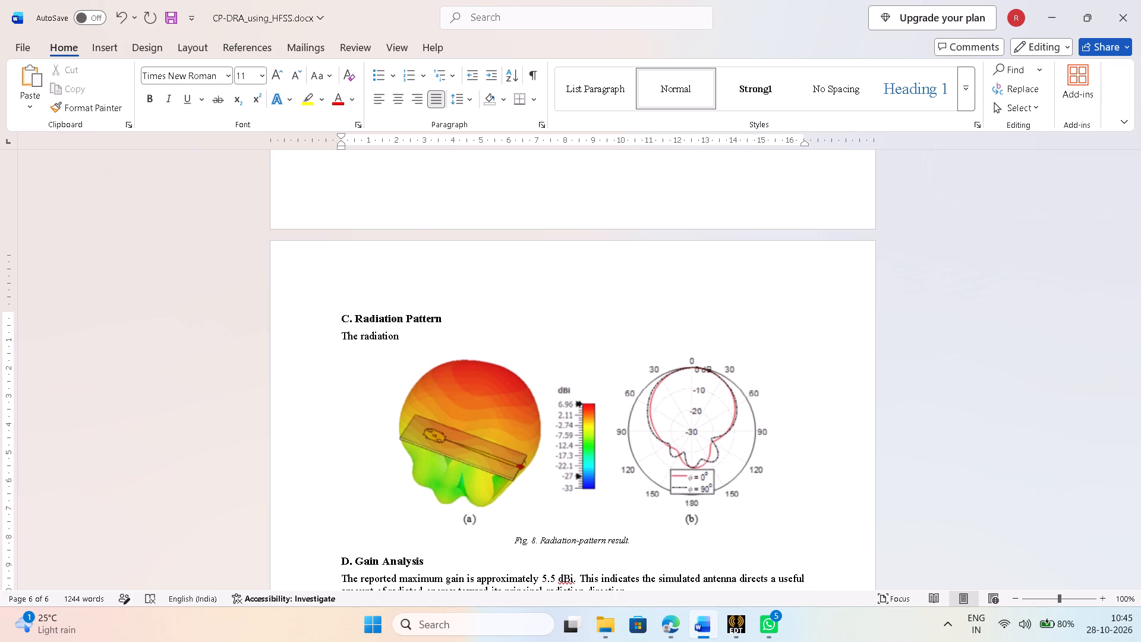
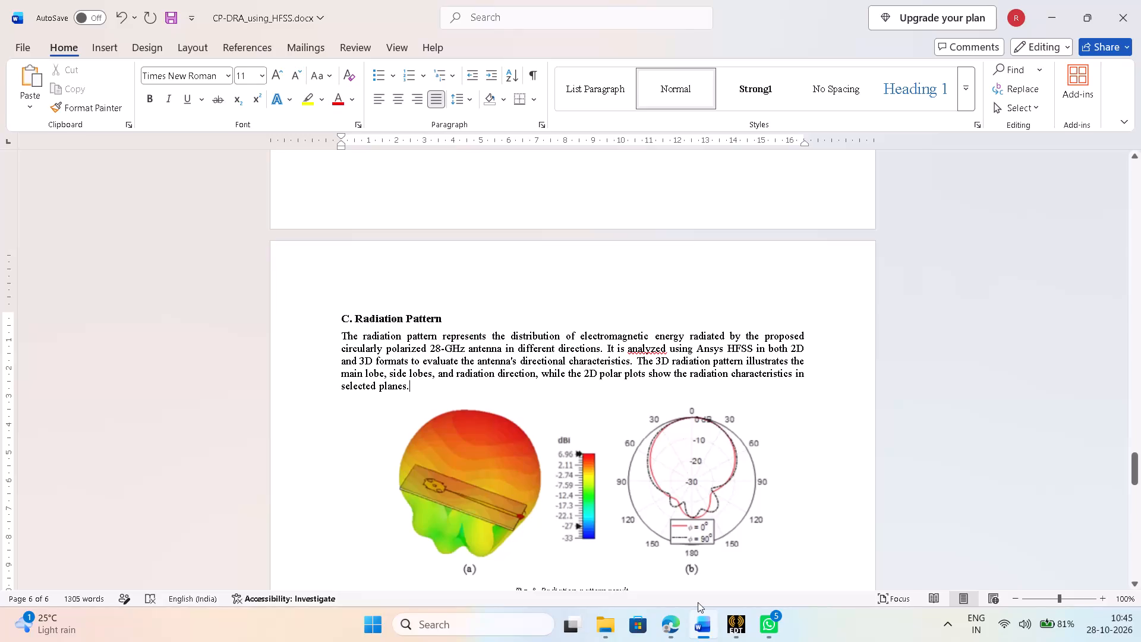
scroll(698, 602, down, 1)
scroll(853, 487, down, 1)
Delete the outdated maximum-gain description under the D. Gain Analysis heading, working back from the paragraph's end to "The".
scroll(853, 487, down, 1)
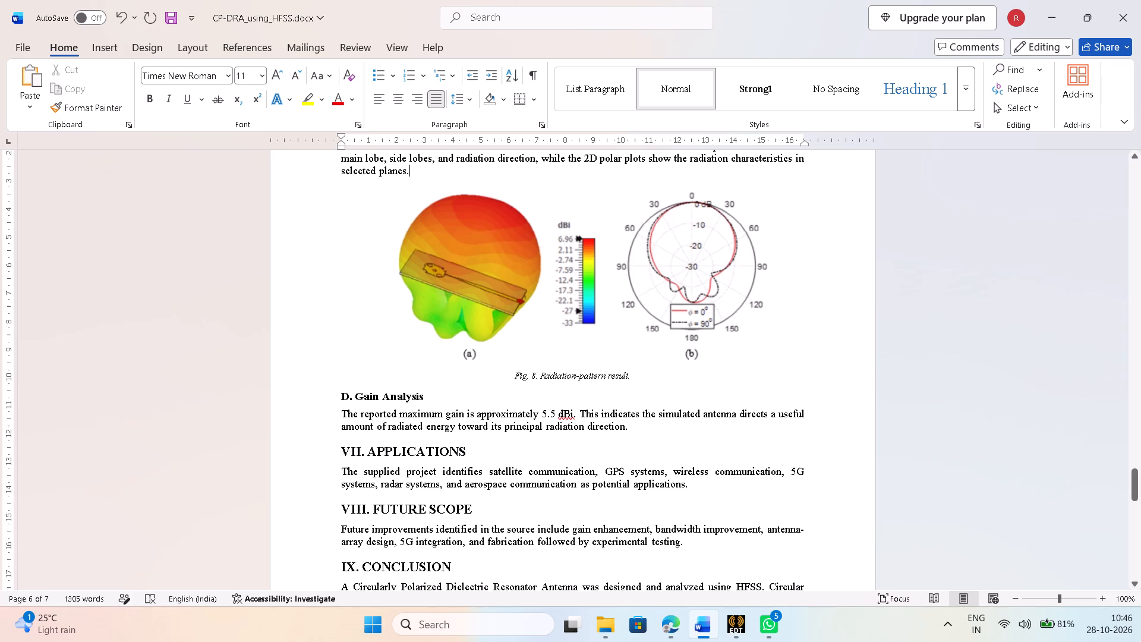
click(769, 424)
key(BackSpace)
key(BackSpace)
key(BackSpace)
key(BackSpace)
key(BackSpace)
key(BackSpace)
key(BackSpace)
key(BackSpace)
key(BackSpace)
key(BackSpace)
key(BackSpace)
key(BackSpace)
key(BackSpace)
key(BackSpace)
key(BackSpace)
key(BackSpace)
key(BackSpace)
key(BackSpace)
key(BackSpace)
key(BackSpace)
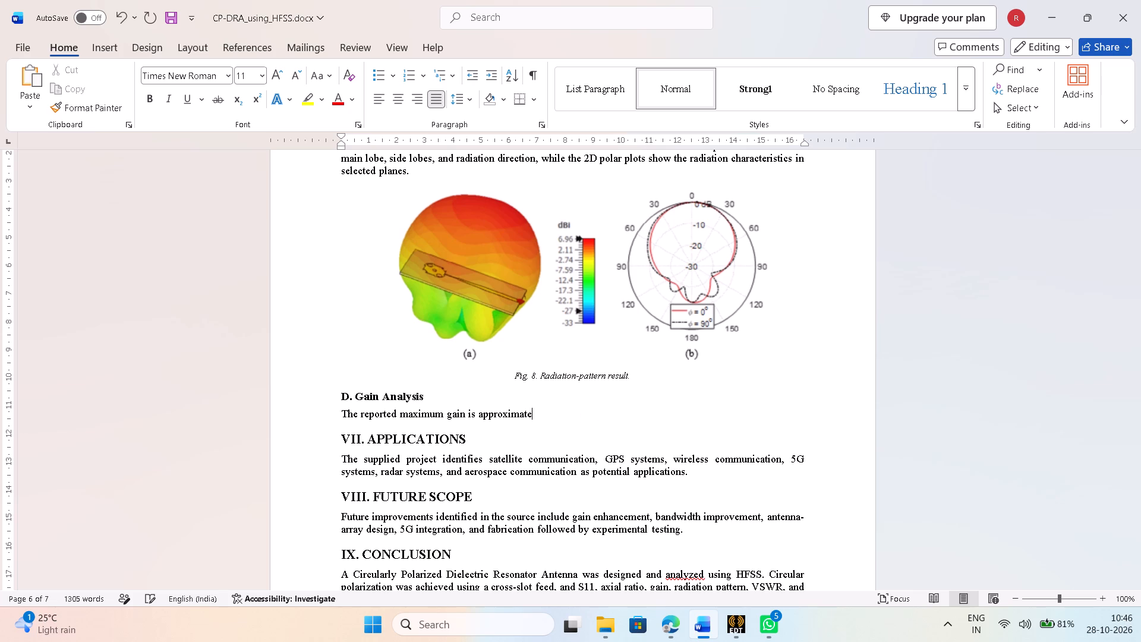
key(BackSpace)
key(BackSpace)
key(BackSpace)
key(BackSpace)
key(BackSpace)
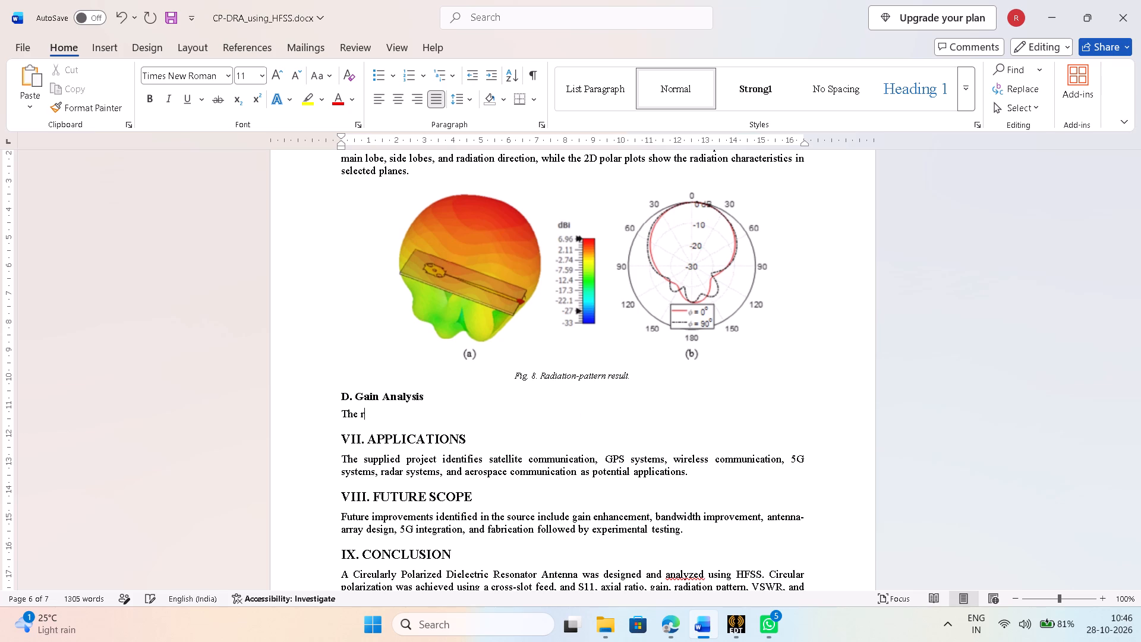
key(BackSpace)
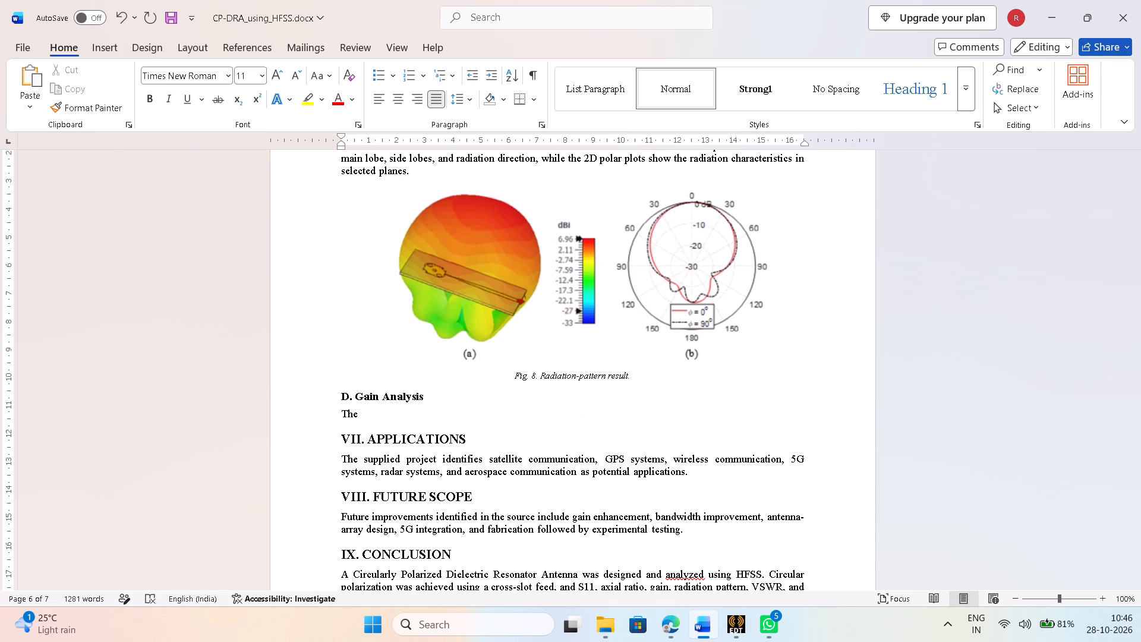
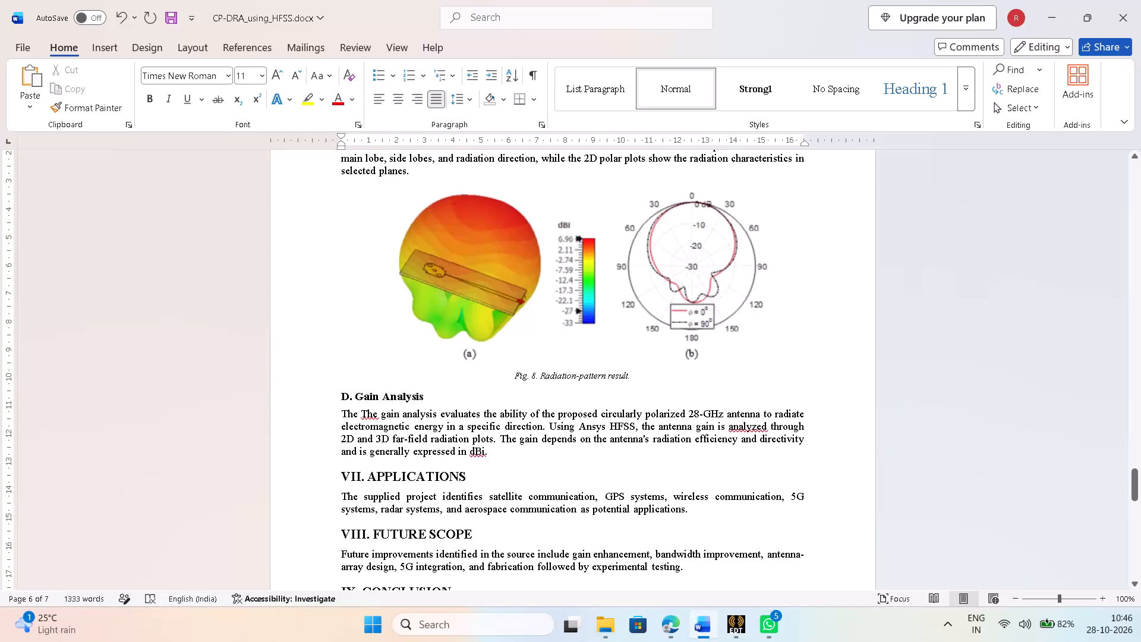
Remove the duplicated "The" at the start of the Gain Analysis paragraph, leaving a single space before "gain analysis".
click(380, 410)
key(BackSpace)
key(BackSpace)
key(BackSpace)
key(BackSpace)
key(BackSpace)
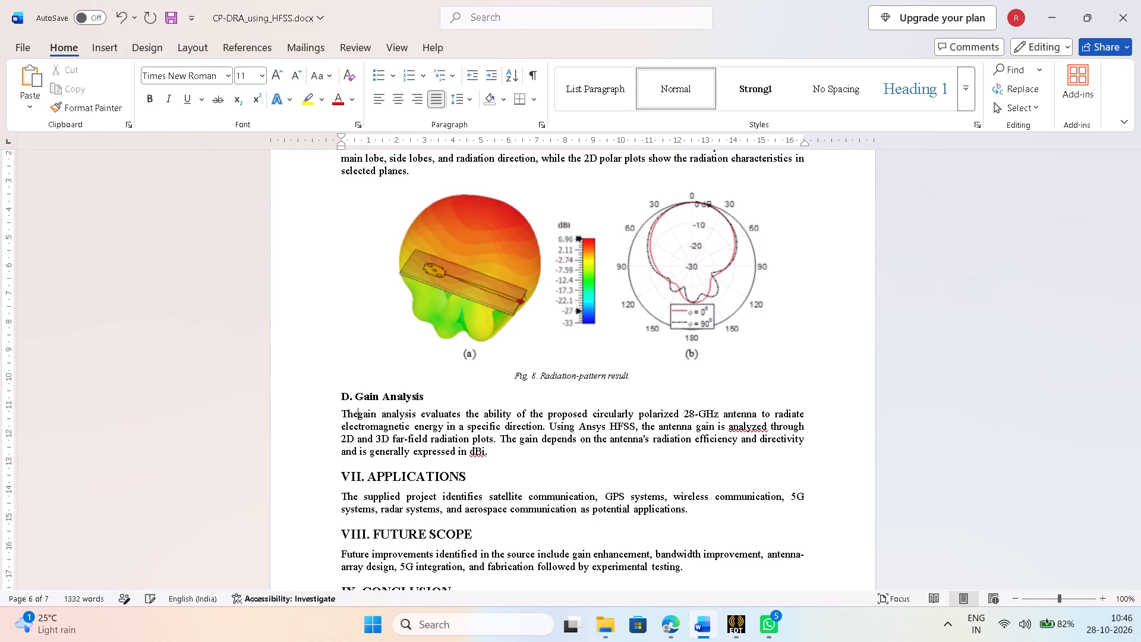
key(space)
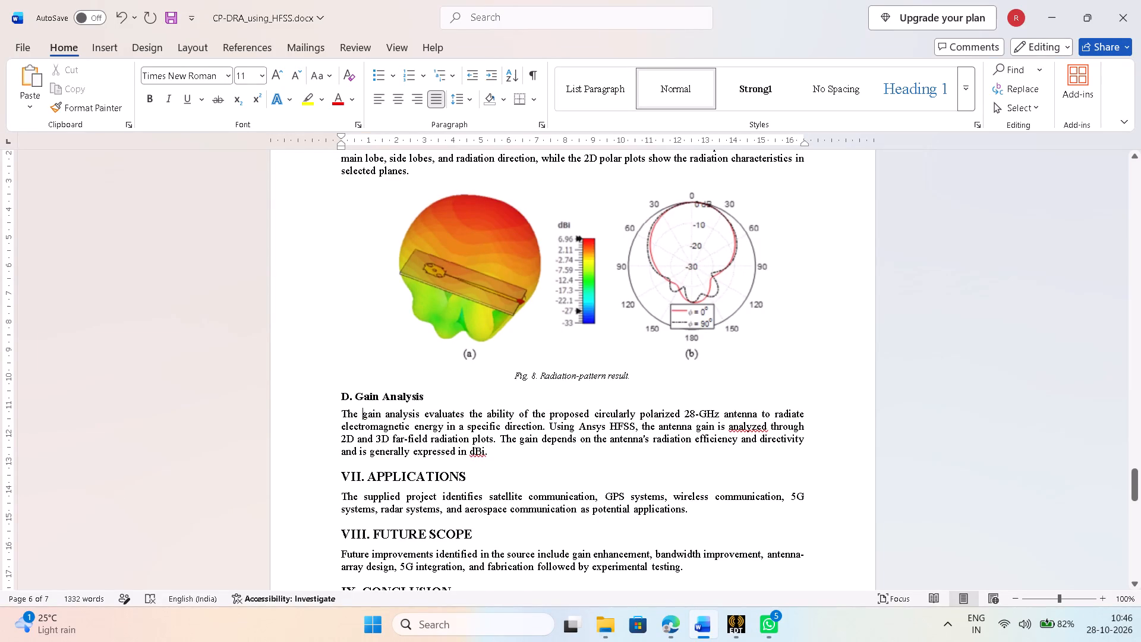
scroll(490, 484, down, 2)
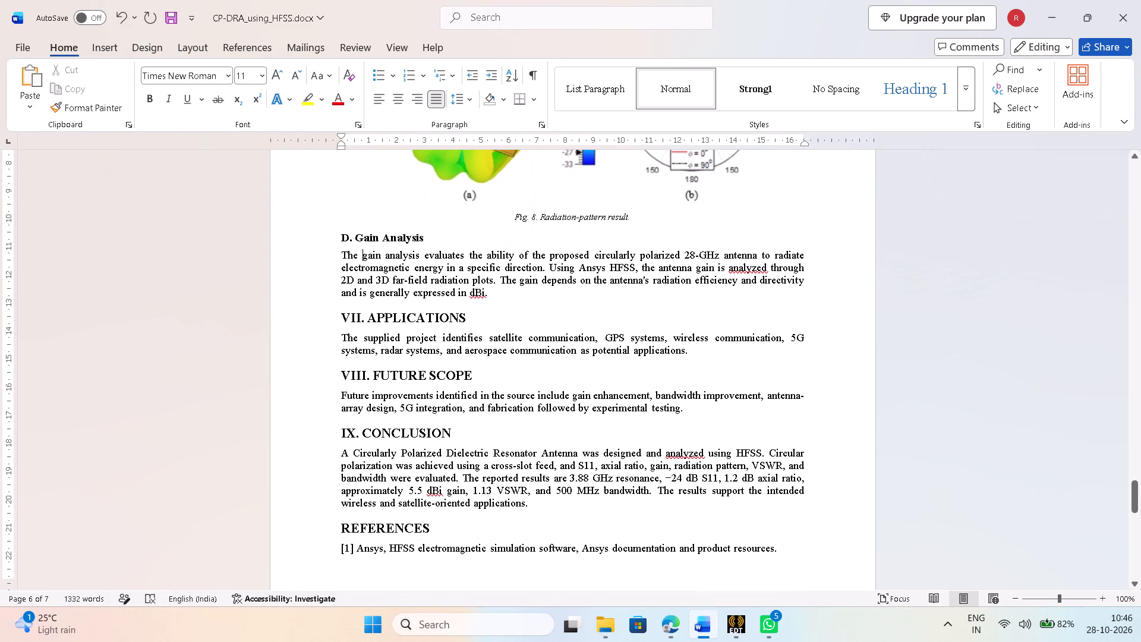
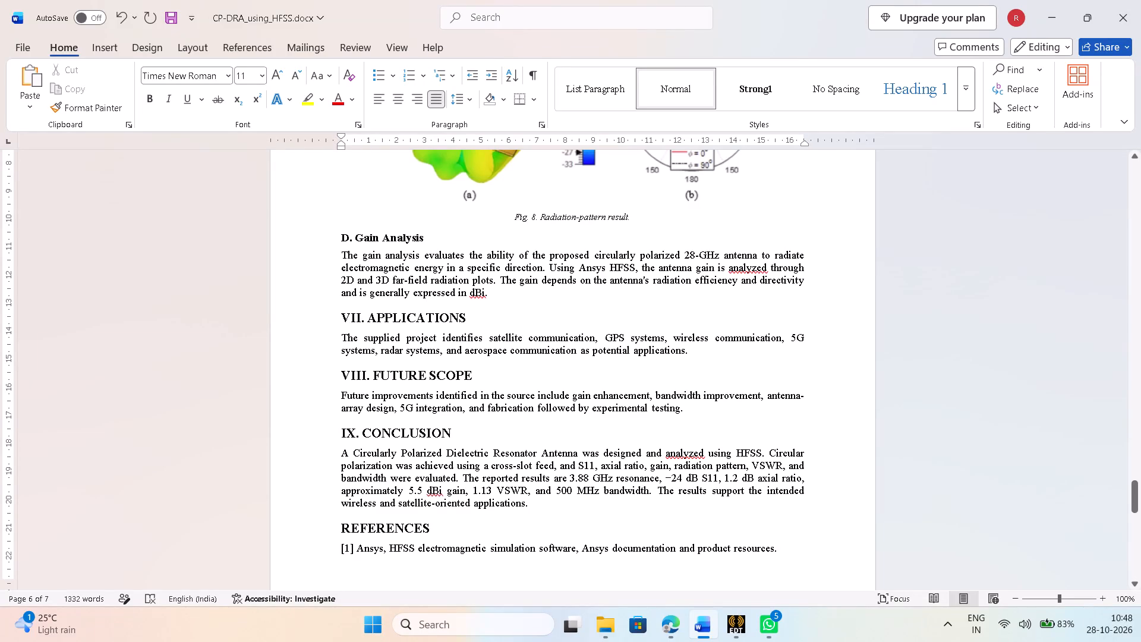
Delete the VII. Applications section, both its paragraph and its heading, from between Gain Analysis and Future Scope.
click(689, 360)
key(BackSpace)
key(BackSpace)
key(BackSpace)
key(BackSpace)
key(BackSpace)
key(BackSpace)
key(BackSpace)
key(BackSpace)
key(BackSpace)
key(BackSpace)
key(BackSpace)
key(BackSpace)
key(BackSpace)
key(BackSpace)
key(BackSpace)
key(BackSpace)
key(BackSpace)
key(BackSpace)
key(BackSpace)
key(BackSpace)
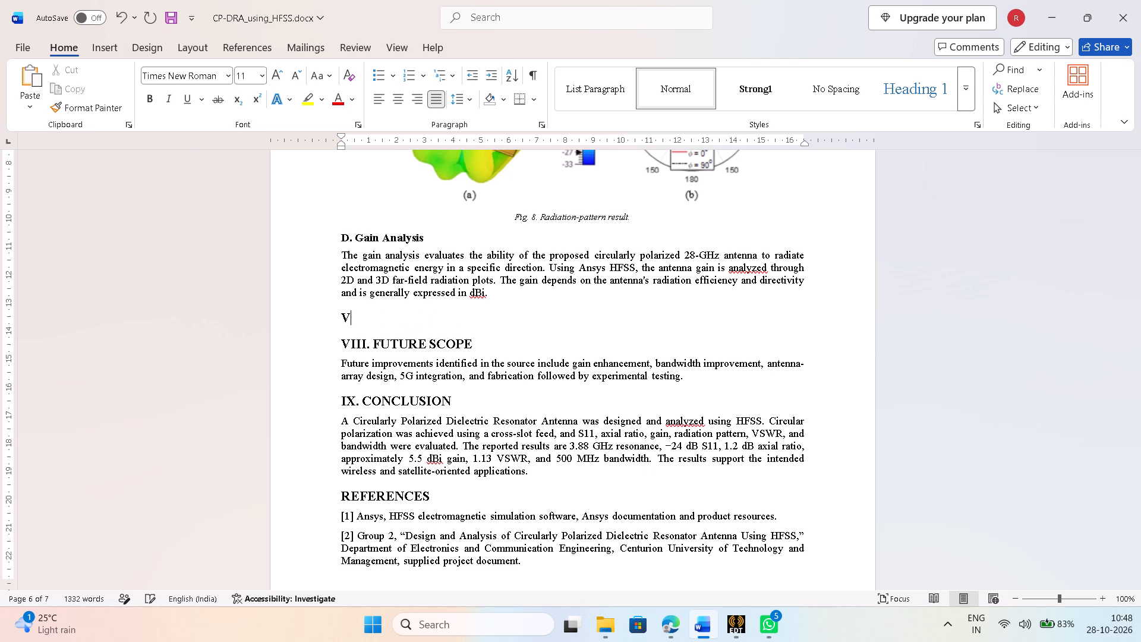
Undo the excess deletions that ran through the VII heading number into the end of the Gain Analysis paragraph.
key(ctrl+z)
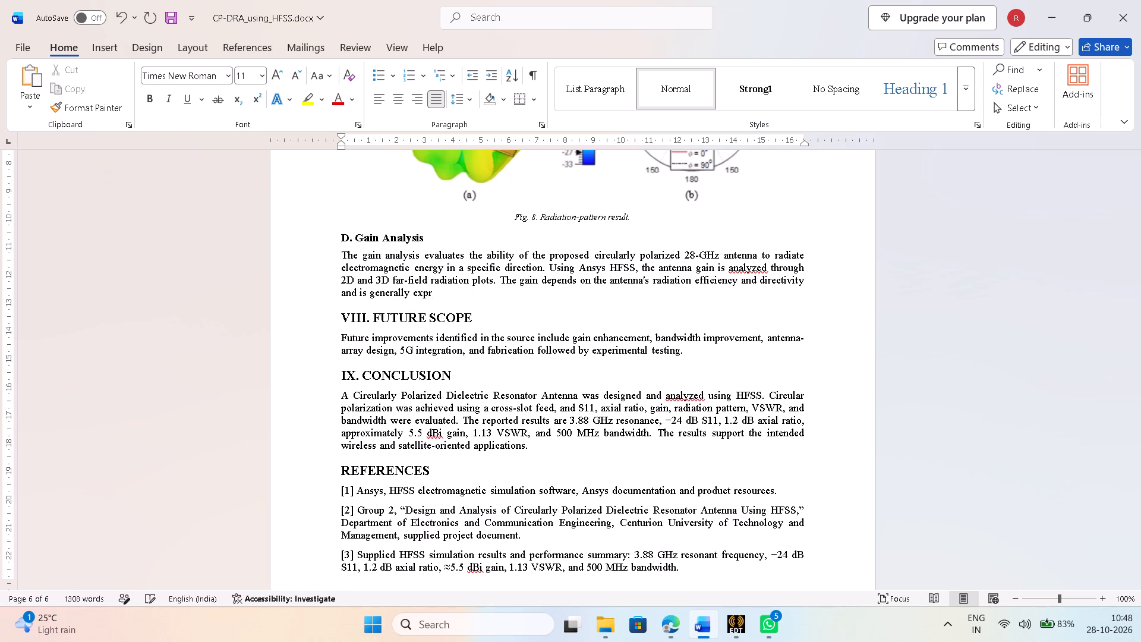
key(ctrl+z)
key(ctrl+z)
key(ctrl+z)
key(ctrl+z)
key(ctrl+z)
key(ctrl+z)
key(ctrl+z)
key(ctrl+z)
key(ctrl+z)
key(ctrl+z)
key(ctrl+z)
key(ctrl+z)
key(ctrl+z)
key(ctrl+z)
key(ctrl+z)
key(ctrl+z)
key(ctrl+z)
key(ctrl+z)
key(ctrl+z)
key(ctrl+z)
key(ctrl+z)
key(ctrl+z)
key(ctrl+z)
key(ctrl+z)
key(ctrl+z)
key(ctrl+z)
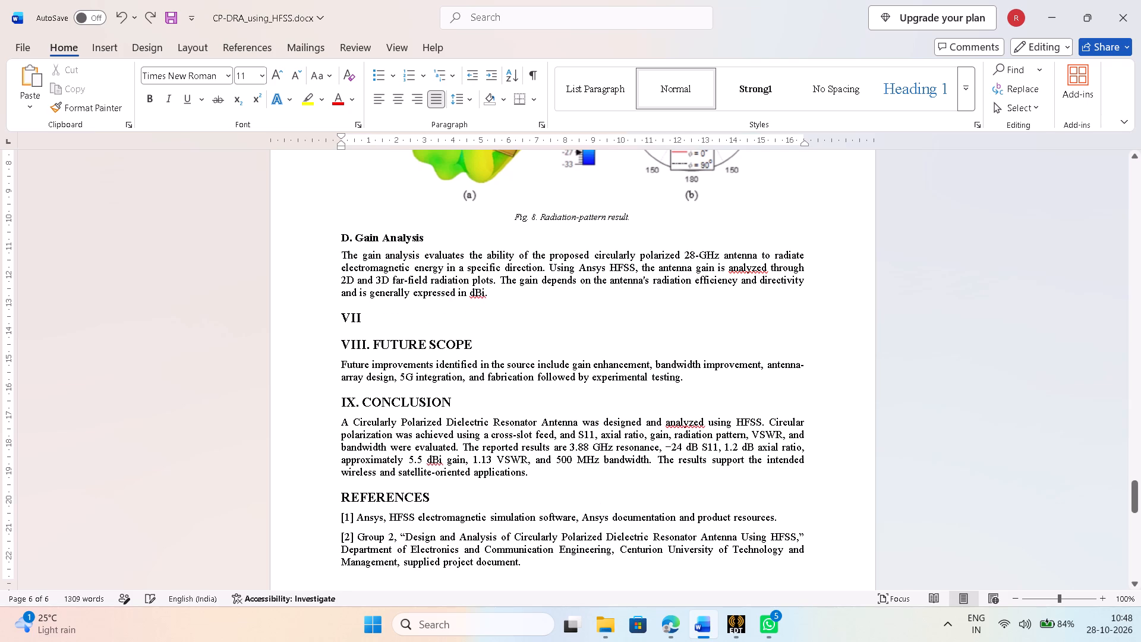
Undo the deletion of the VII. Applications heading, back to the first letter of the paragraph beneath it.
key(ctrl+z)
key(ctrl+z)
key(ctrl+z)
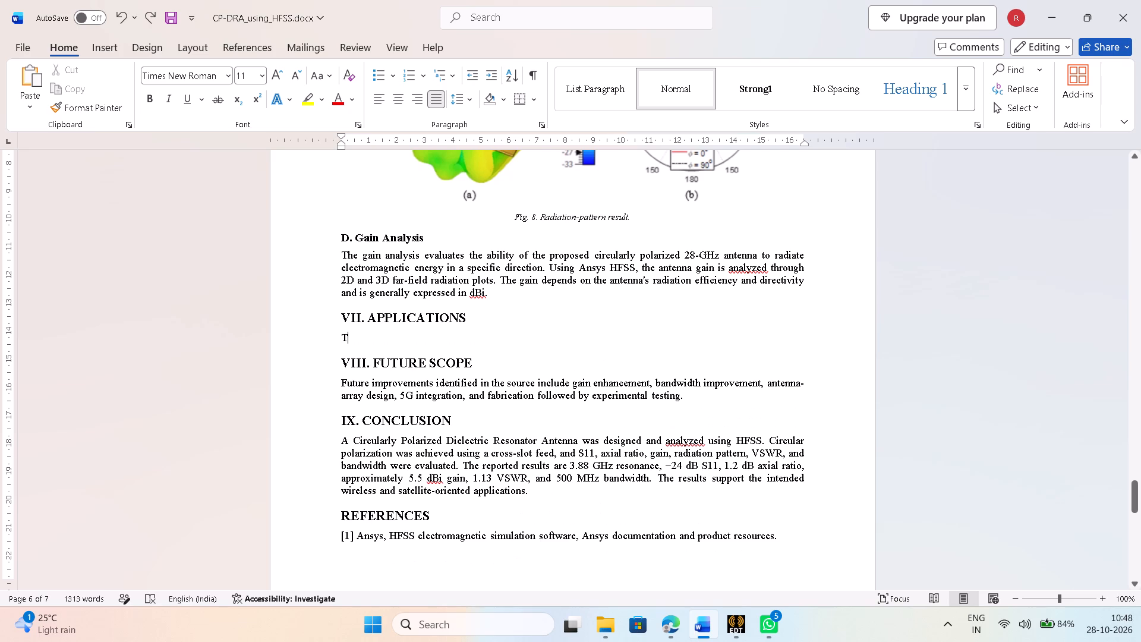
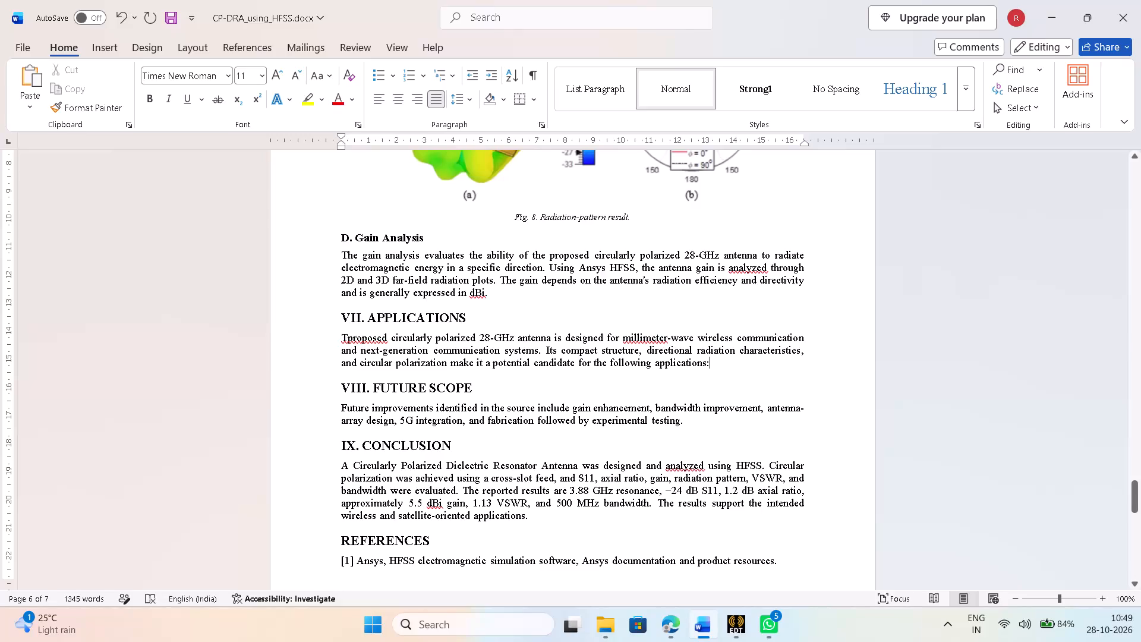
Correct the opening word of the VII. Applications paragraph so that the sentence begins "The proposed".
click(348, 339)
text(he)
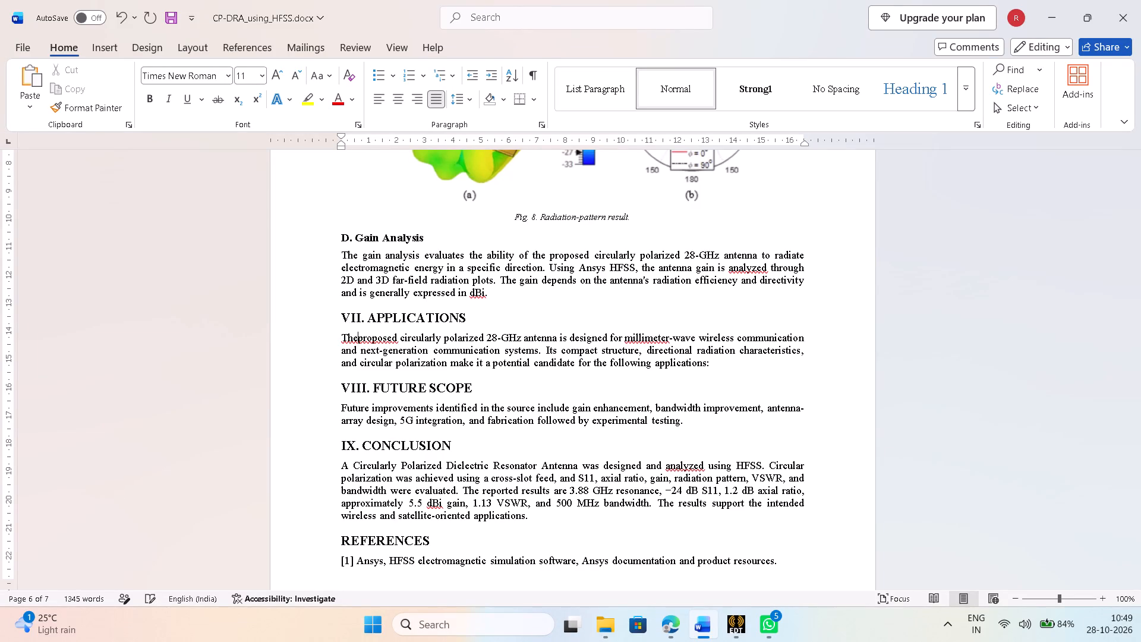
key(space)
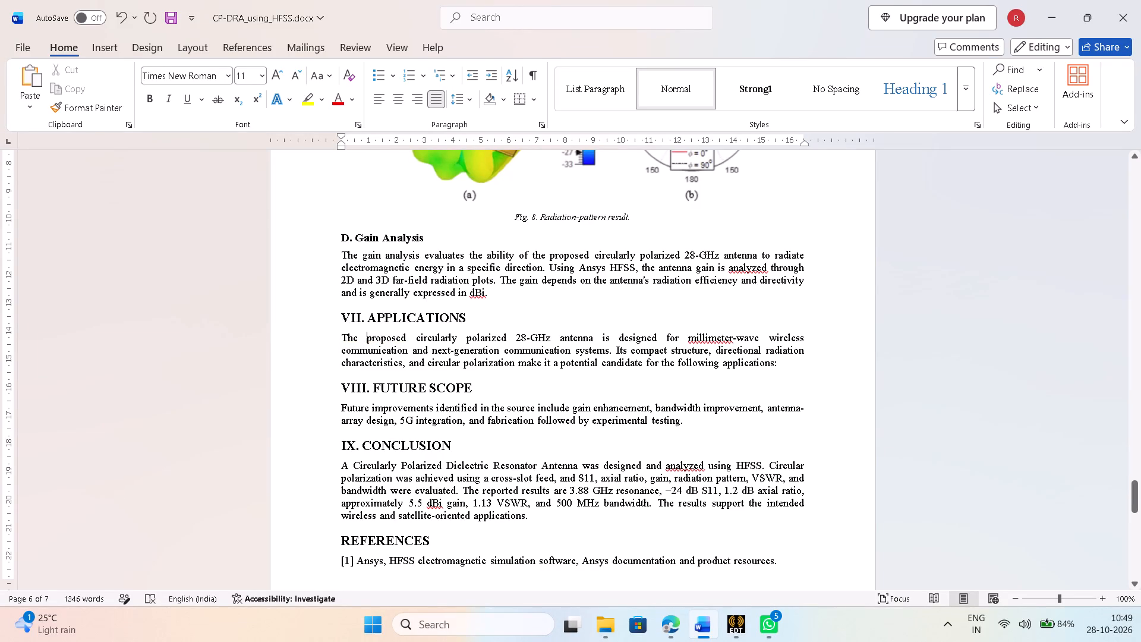
click(793, 367)
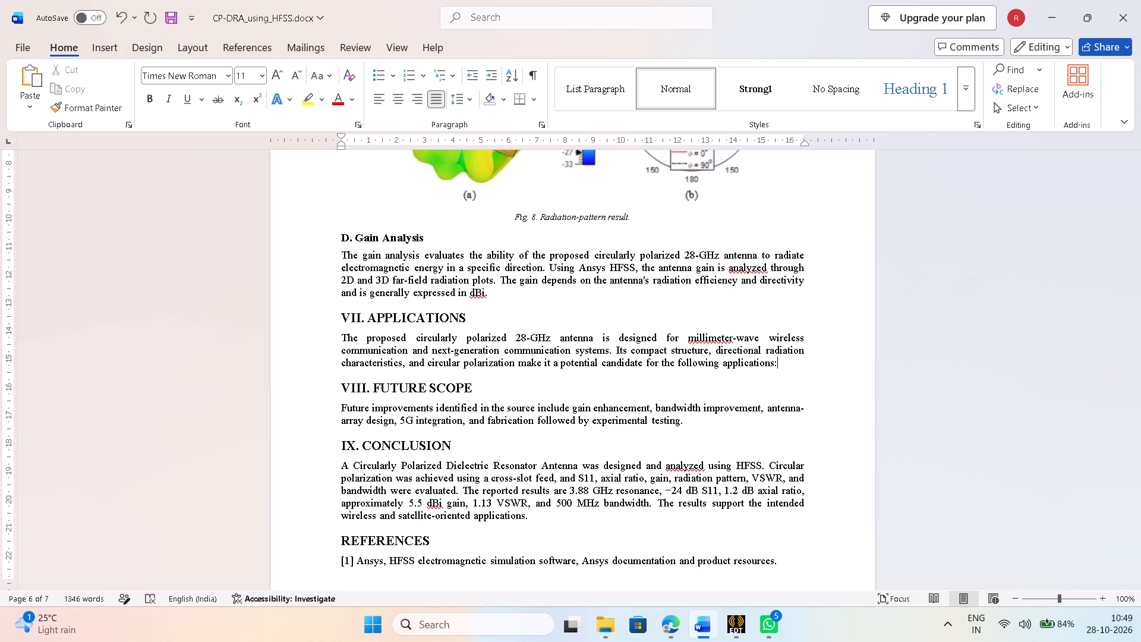
Start a new paragraph under the VII. Applications introduction, after "potential candidate for the following applications:".
key(Return)
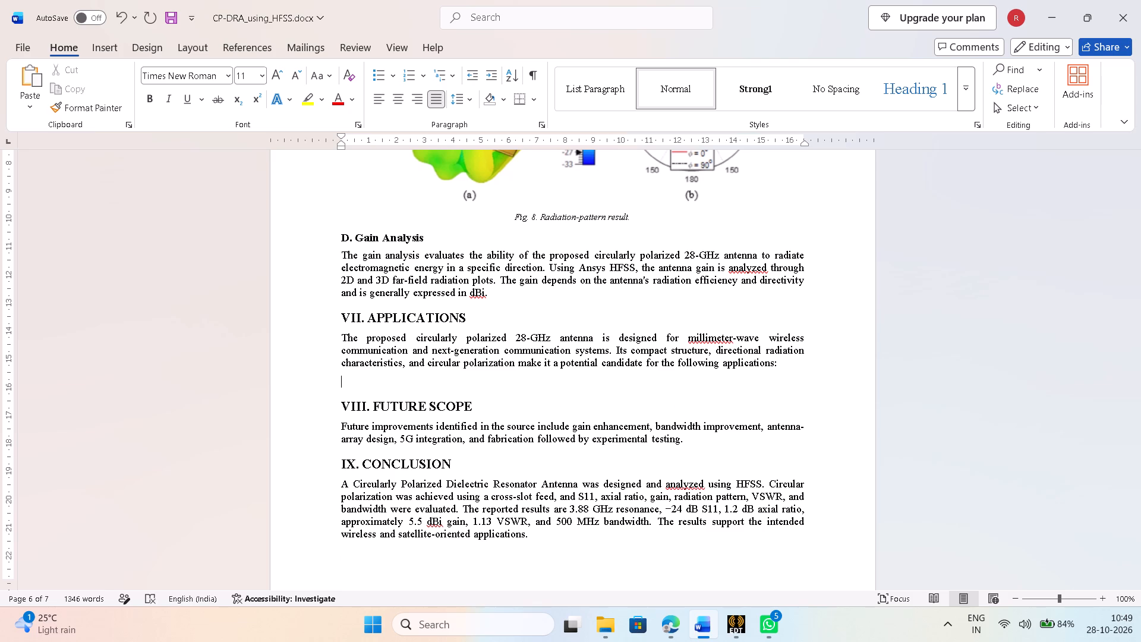
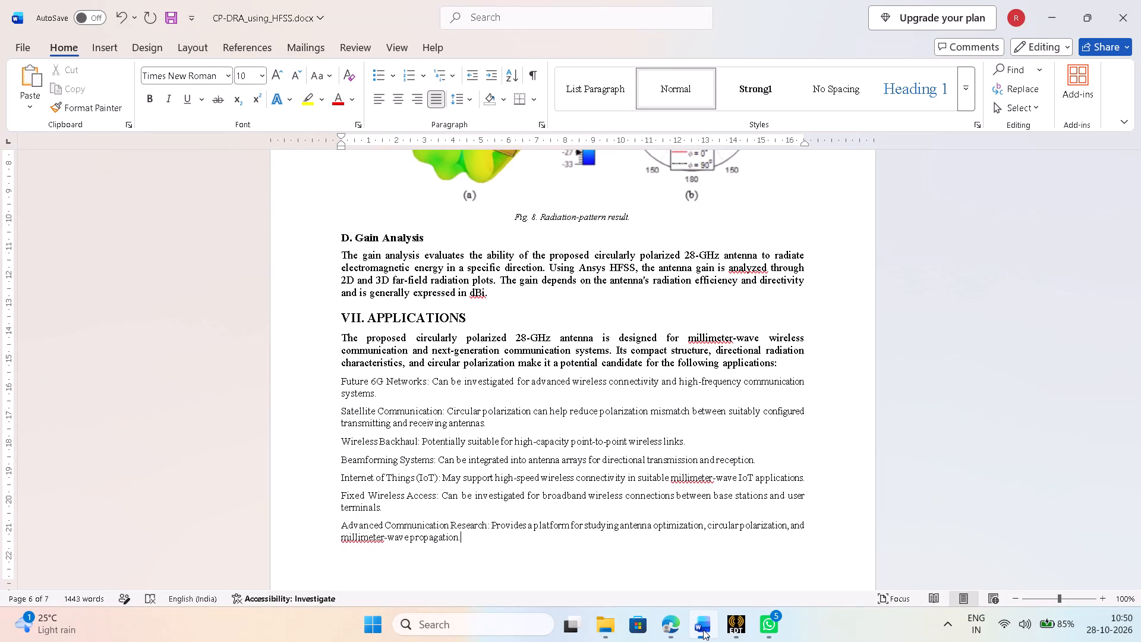
Undo the pasted applications list and the empty paragraph added under the VII. Applications introduction.
key(ctrl+z)
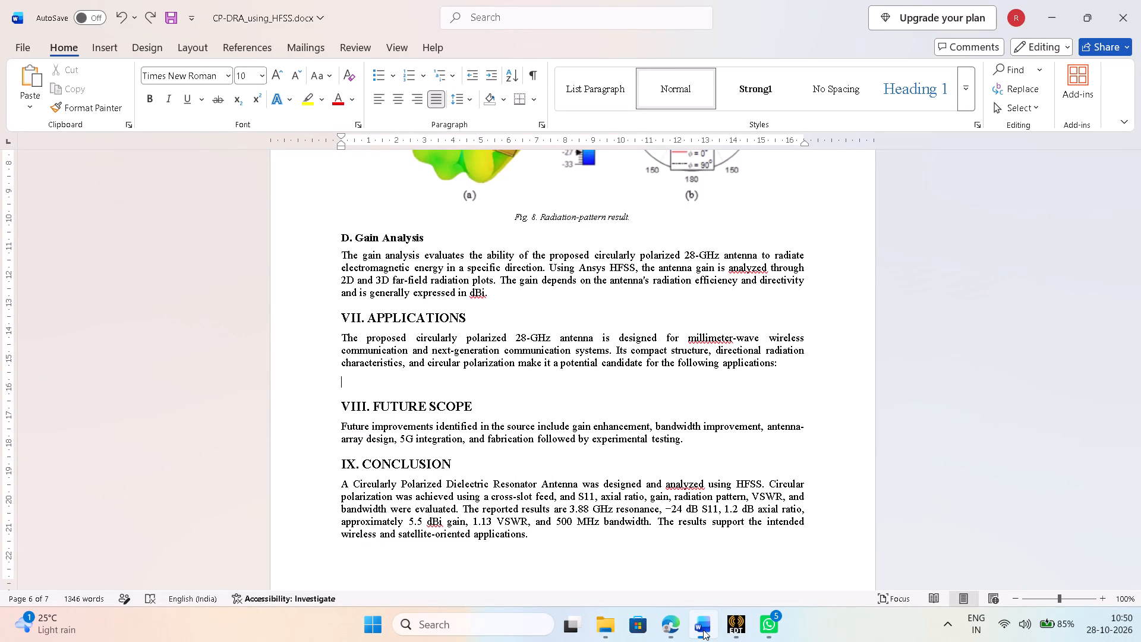
key(ctrl+z)
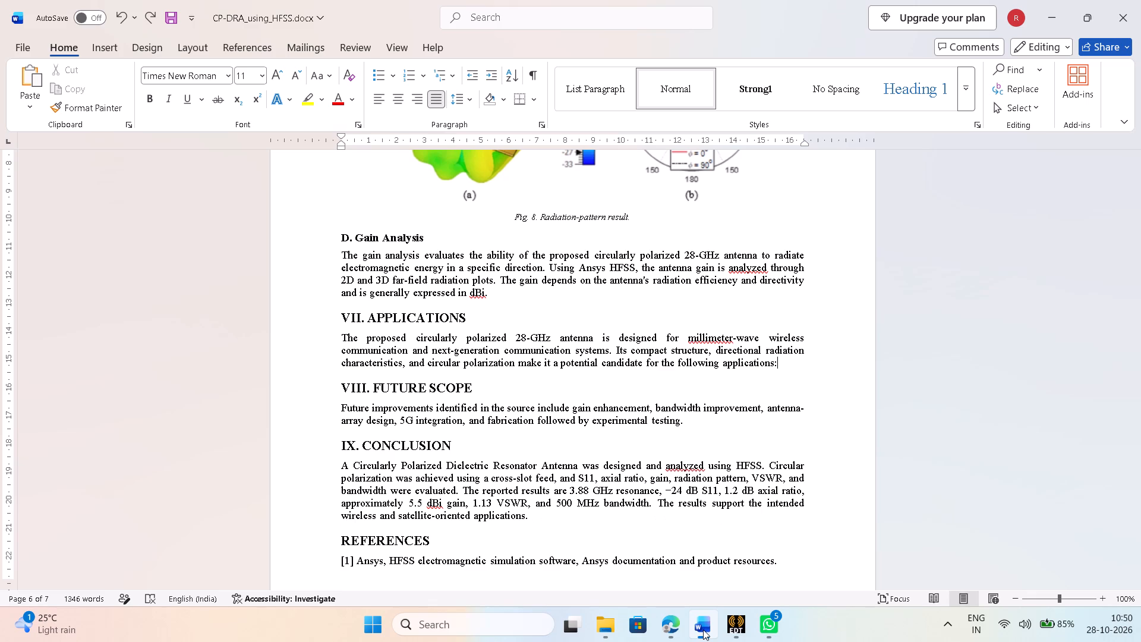
Paste the copied applications list directly after "following applications:" and break "Future 6G Networks" onto its own paragraph.
key(ctrl+v)
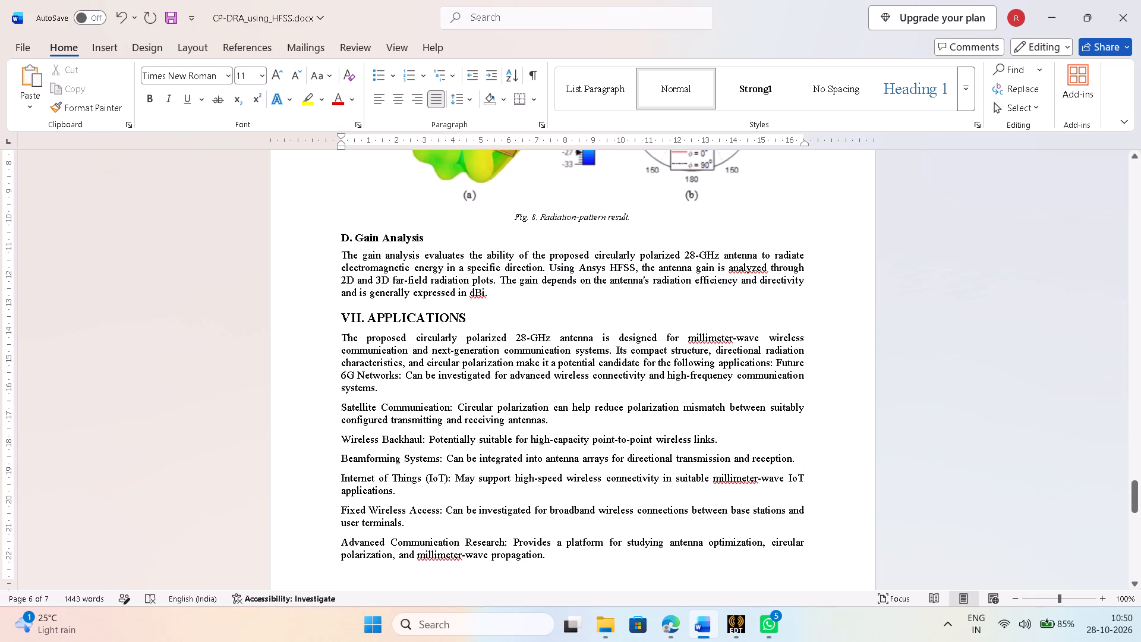
click(774, 360)
key(Return)
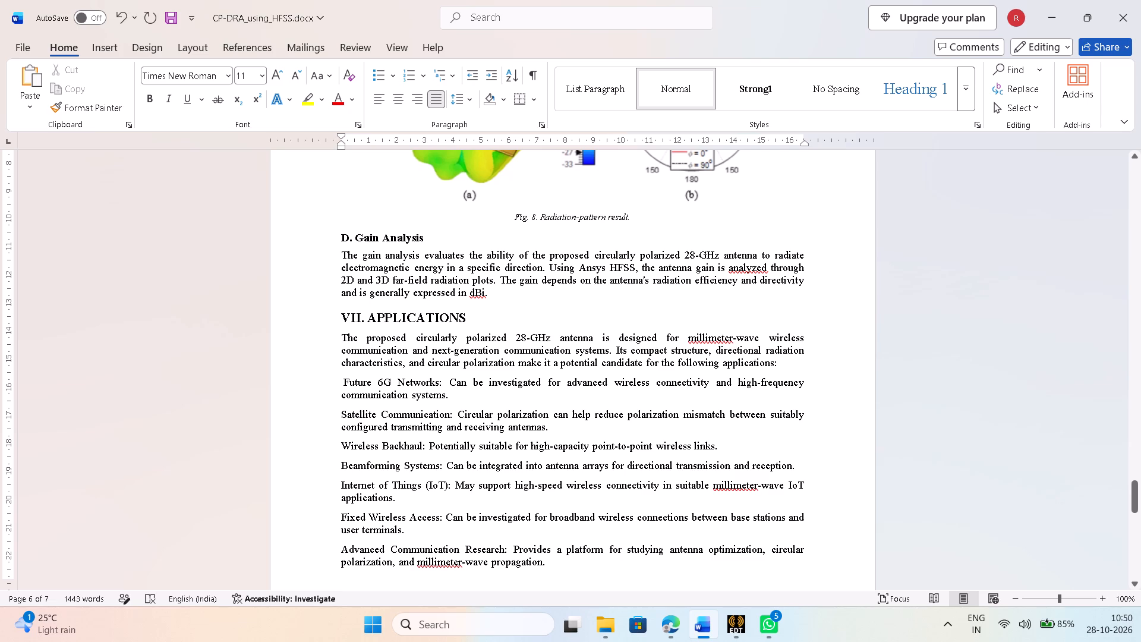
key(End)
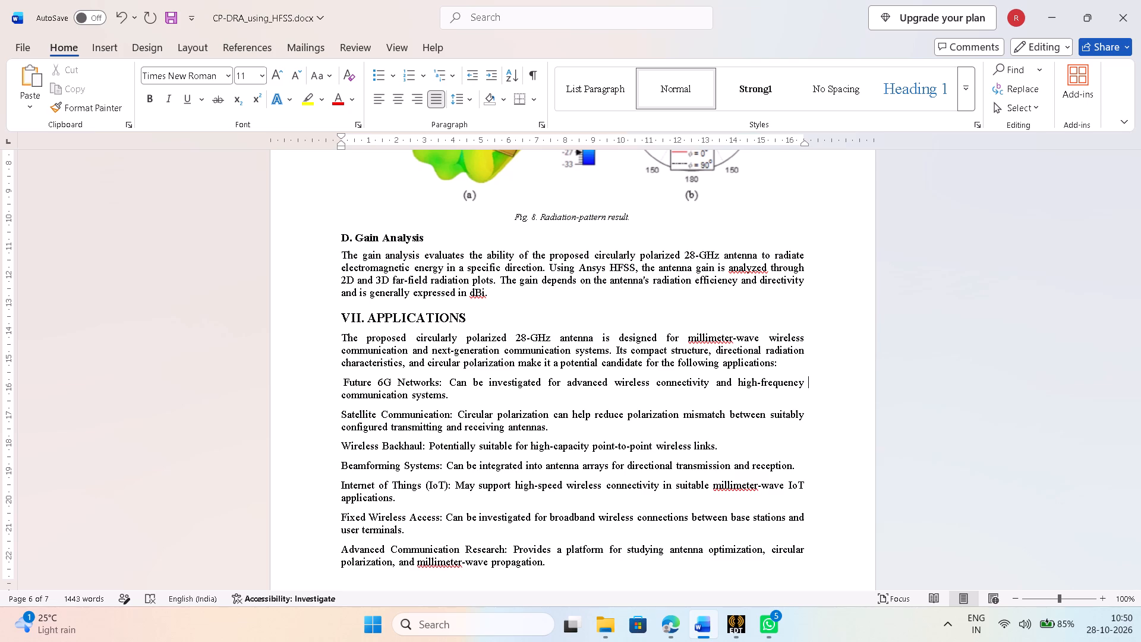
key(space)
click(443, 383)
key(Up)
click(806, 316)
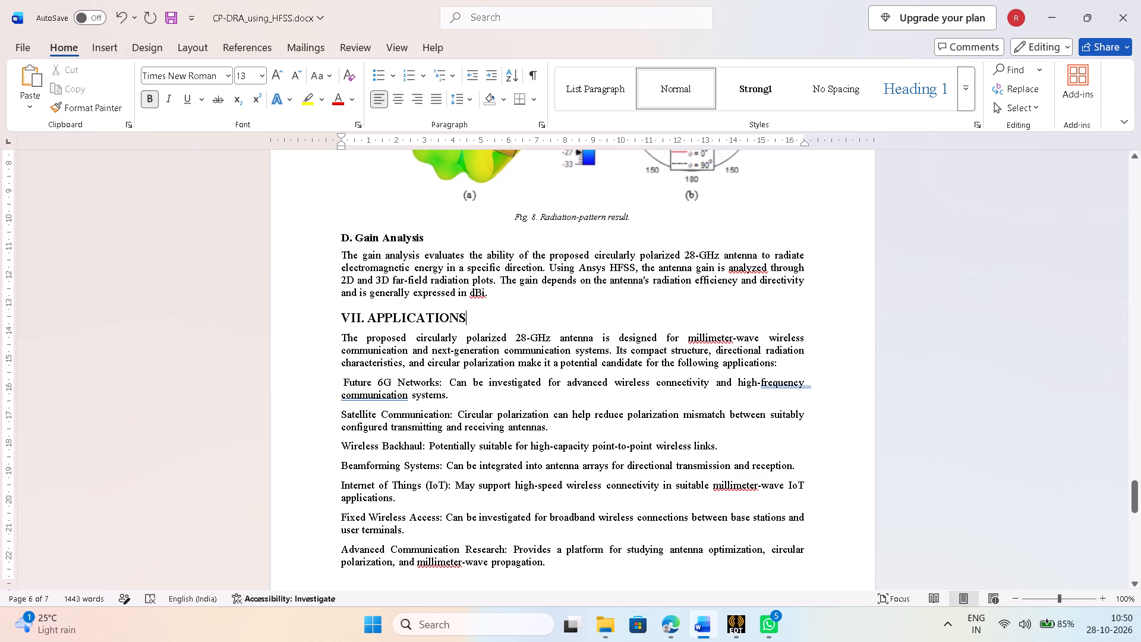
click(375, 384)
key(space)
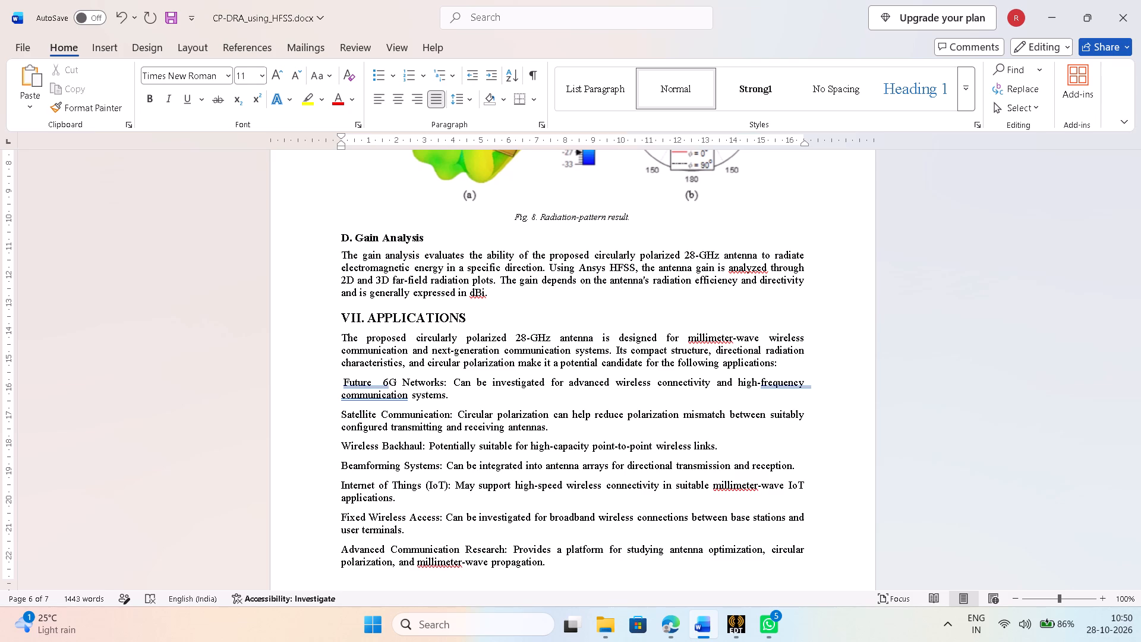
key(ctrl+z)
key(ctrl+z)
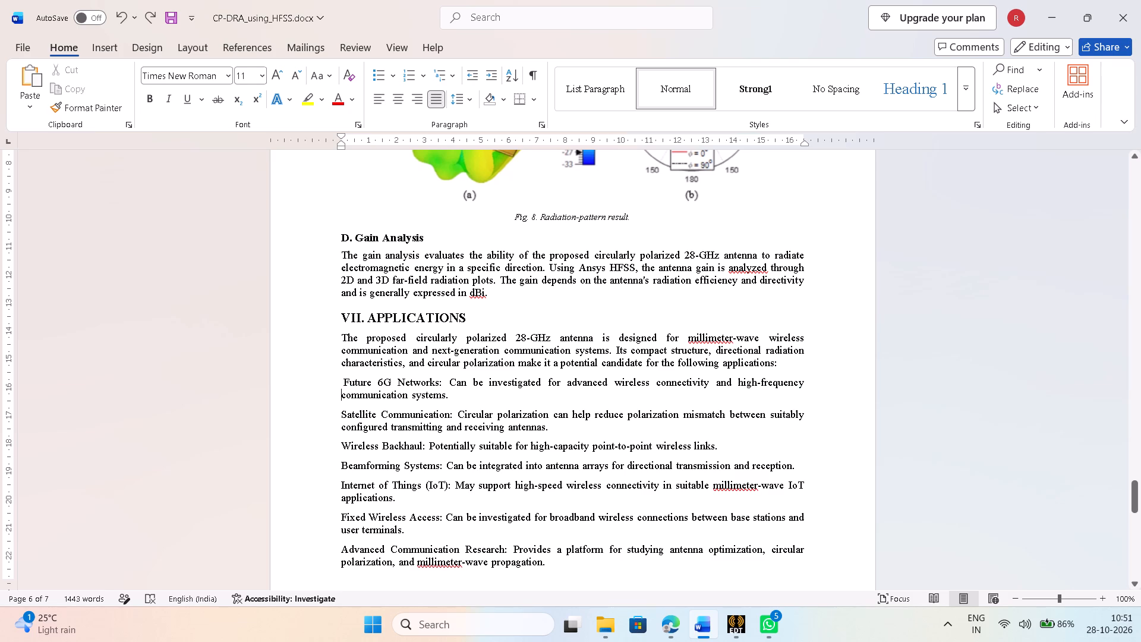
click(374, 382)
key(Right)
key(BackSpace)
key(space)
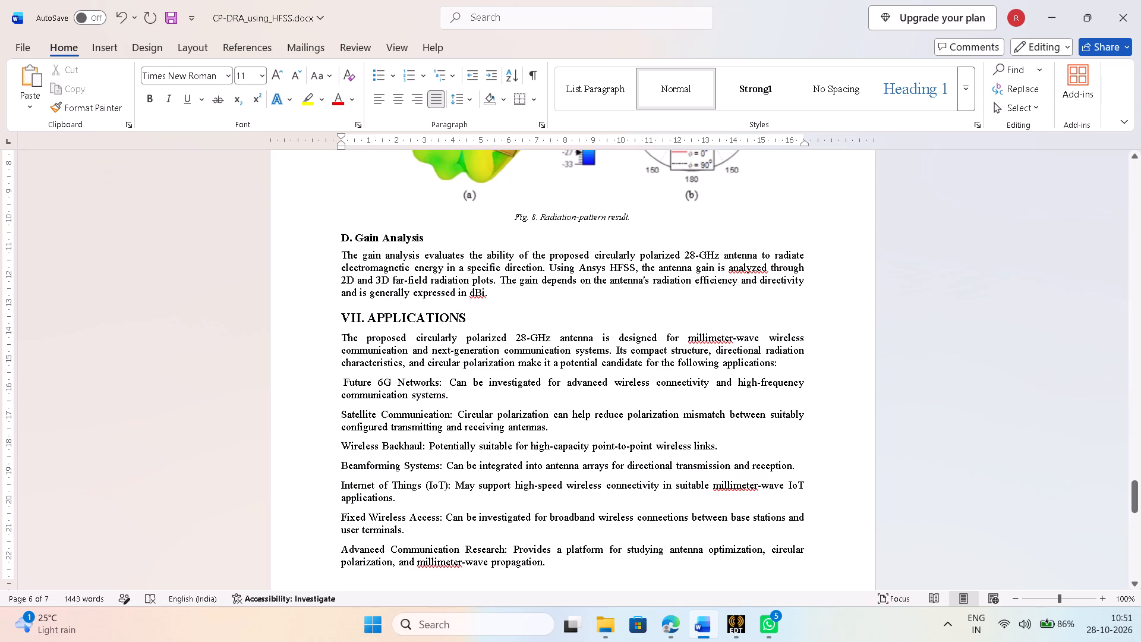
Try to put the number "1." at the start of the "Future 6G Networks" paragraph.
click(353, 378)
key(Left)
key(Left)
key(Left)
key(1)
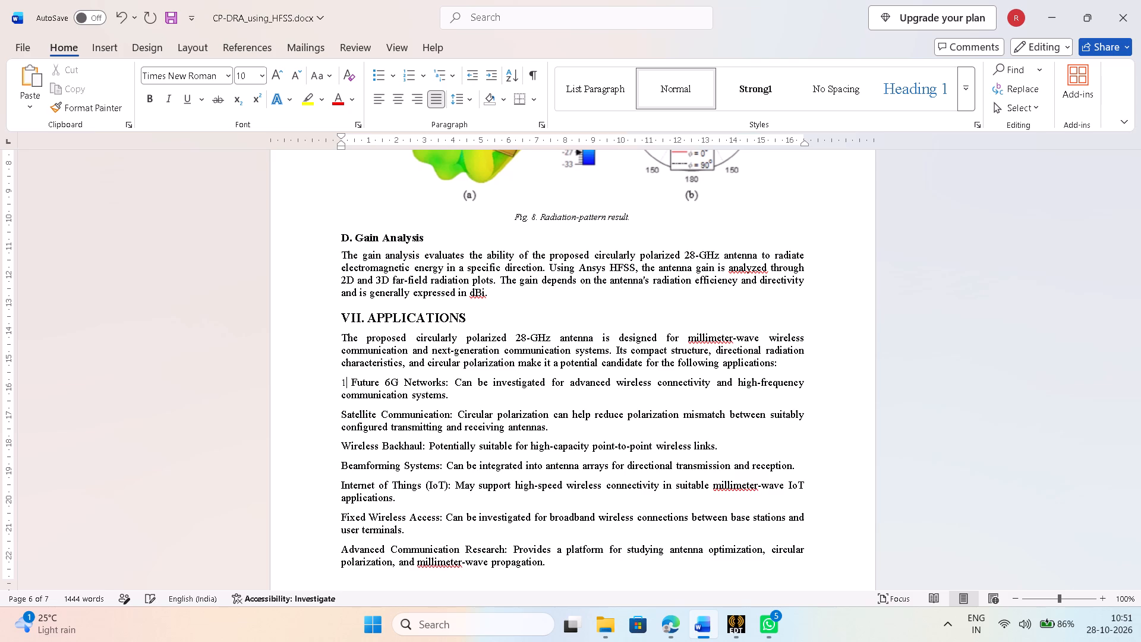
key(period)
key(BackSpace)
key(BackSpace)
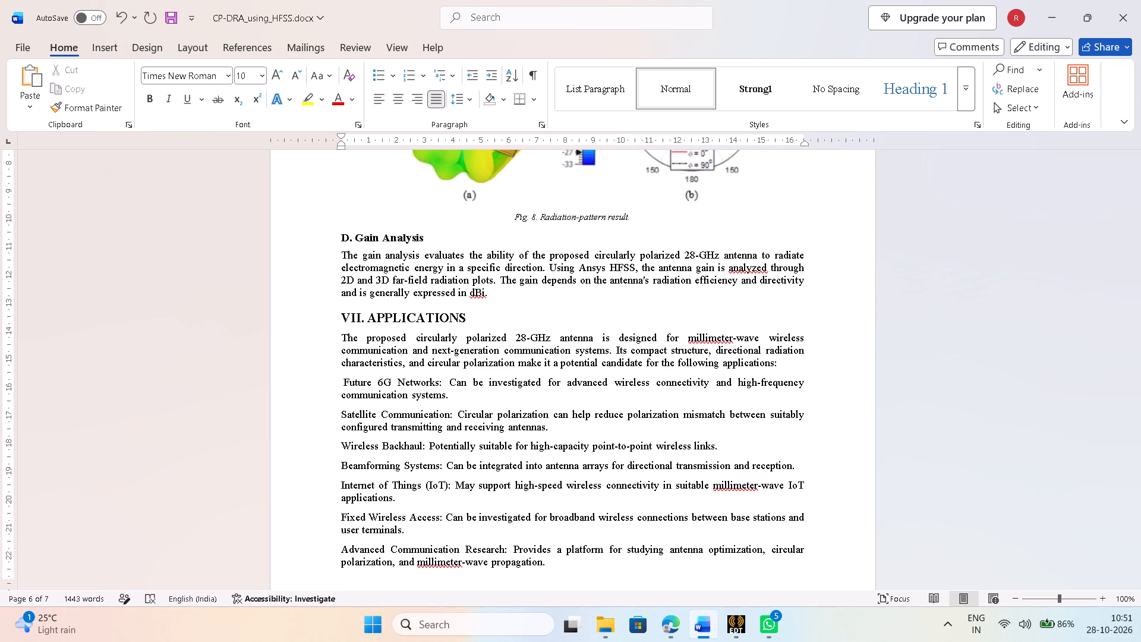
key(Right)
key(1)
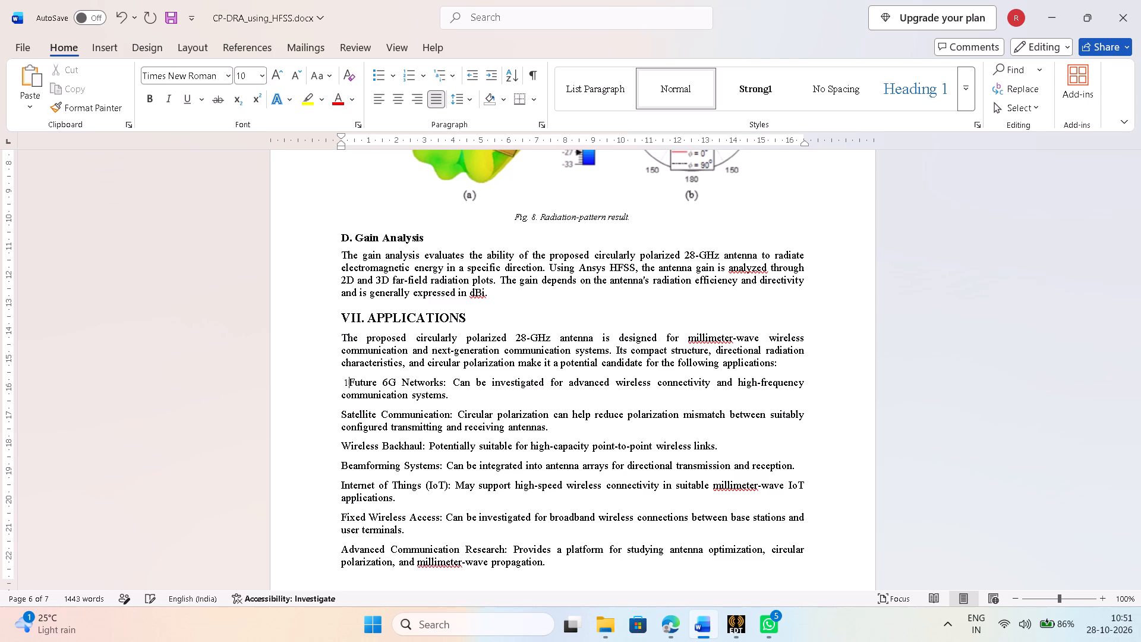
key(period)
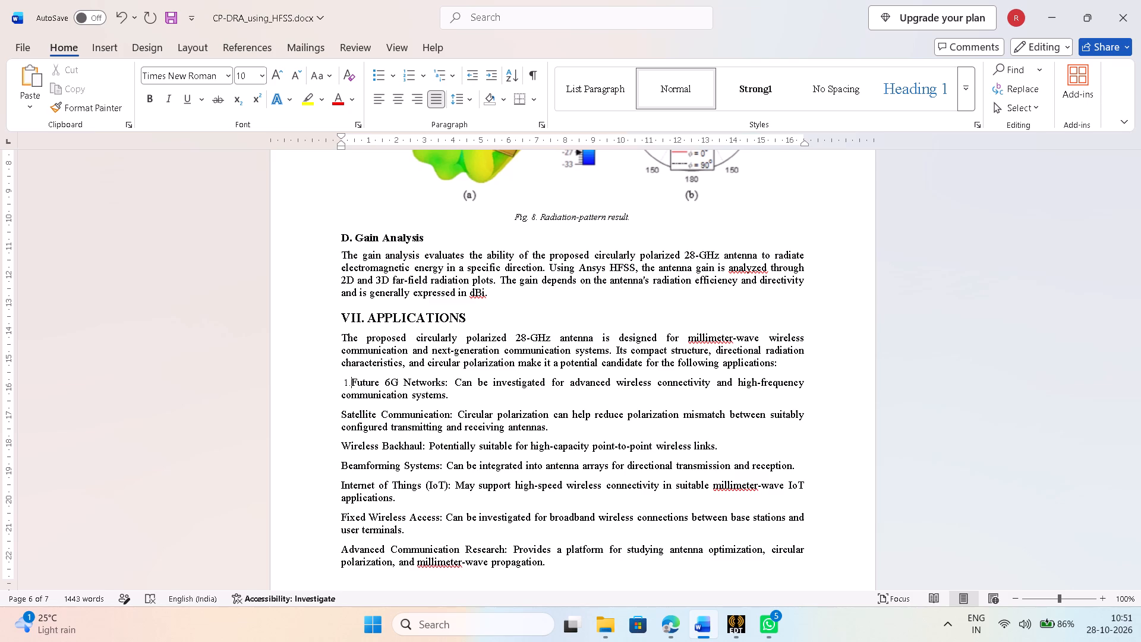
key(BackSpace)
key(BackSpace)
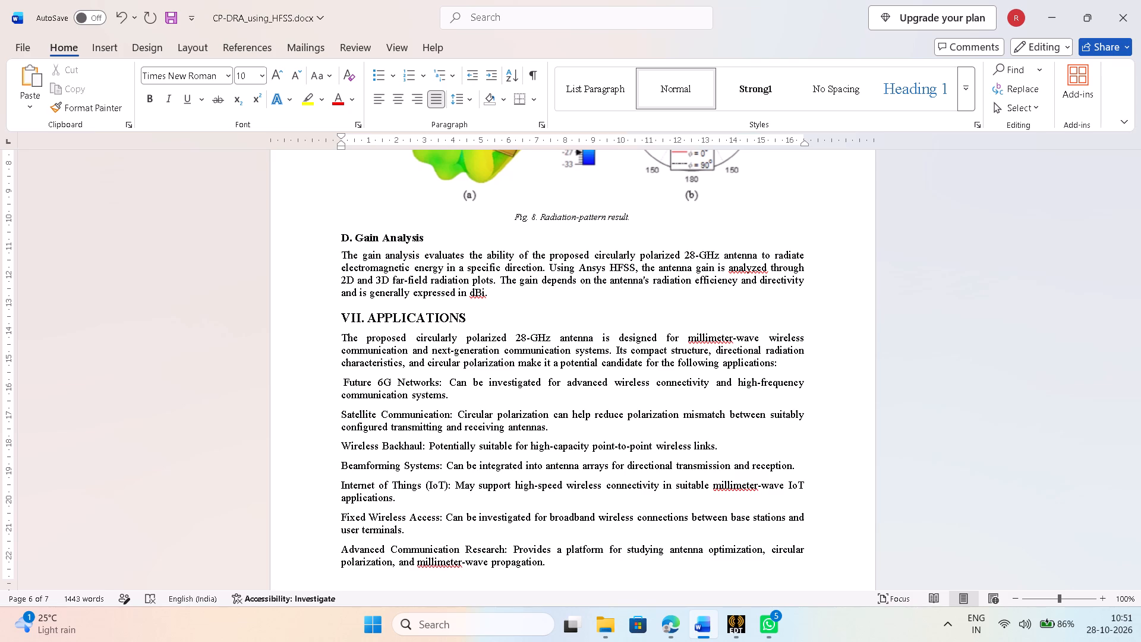
Insert "1." directly before "Future 6G Networks" in that text's own bold formatting, keeping the capital F after the number.
key(Right)
key(1)
key(period)
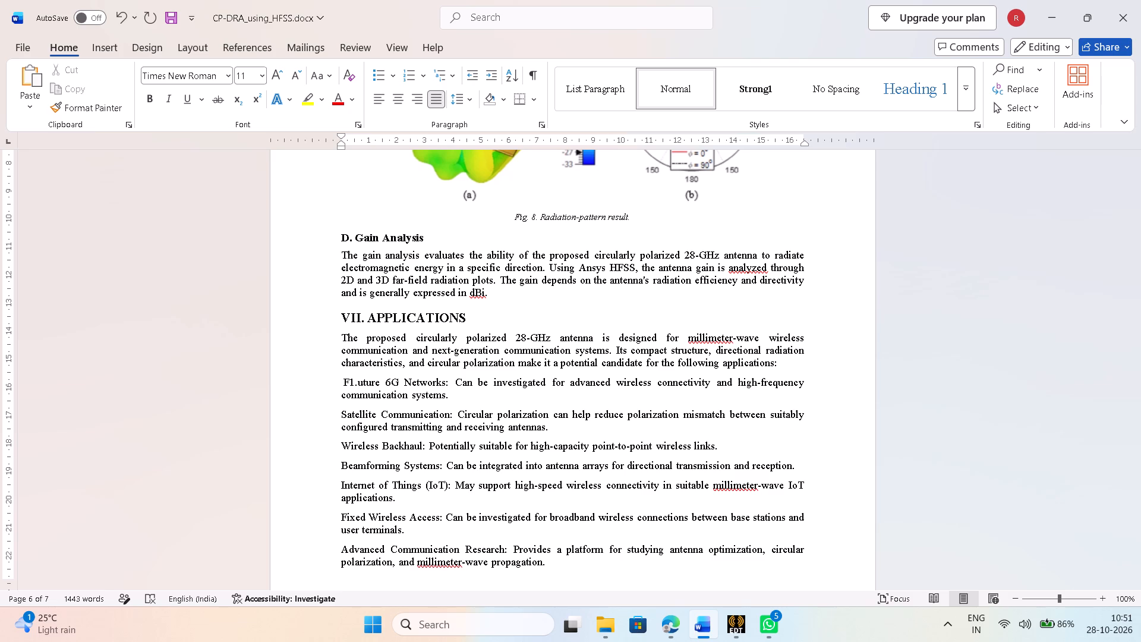
key(f)
key(BackSpace)
key(shift+f)
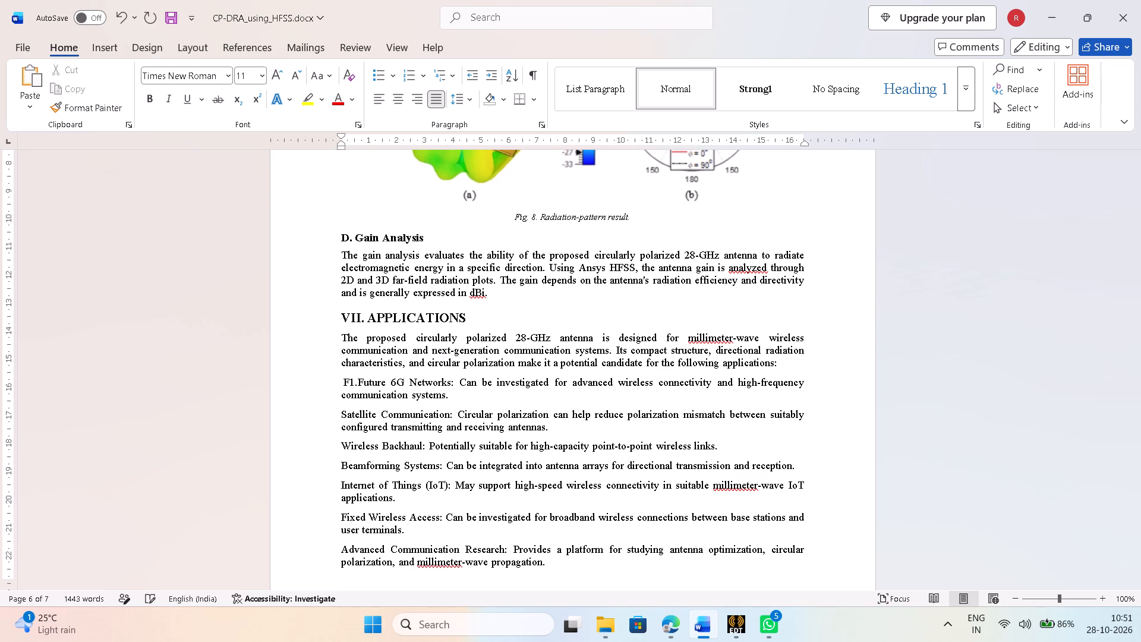
key(Left)
key(Left)
key(Left)
key(BackSpace)
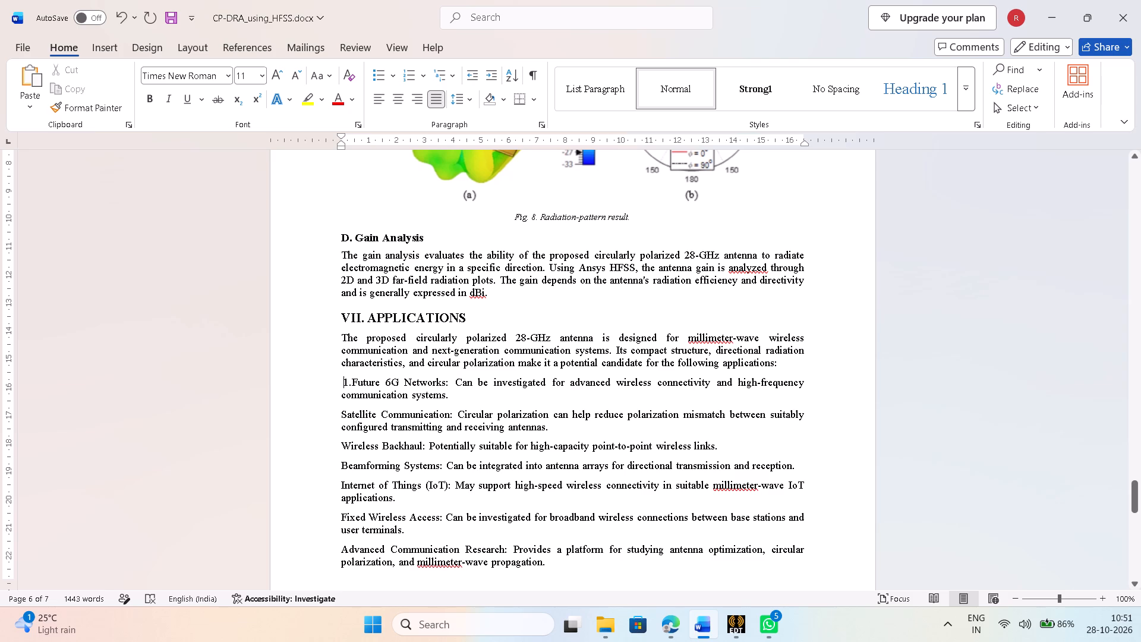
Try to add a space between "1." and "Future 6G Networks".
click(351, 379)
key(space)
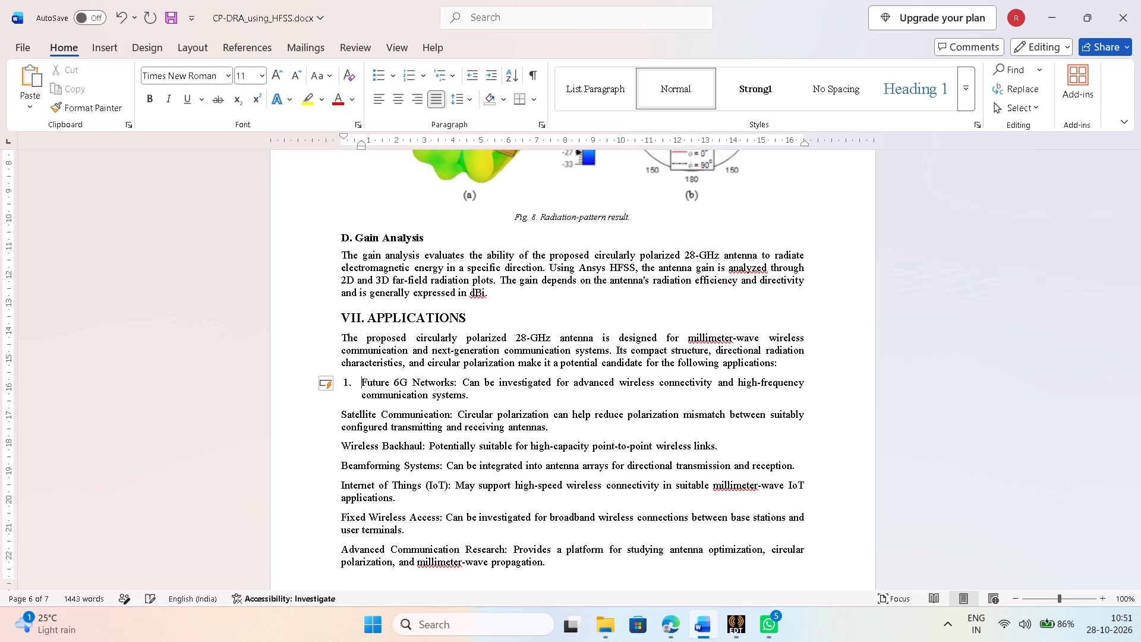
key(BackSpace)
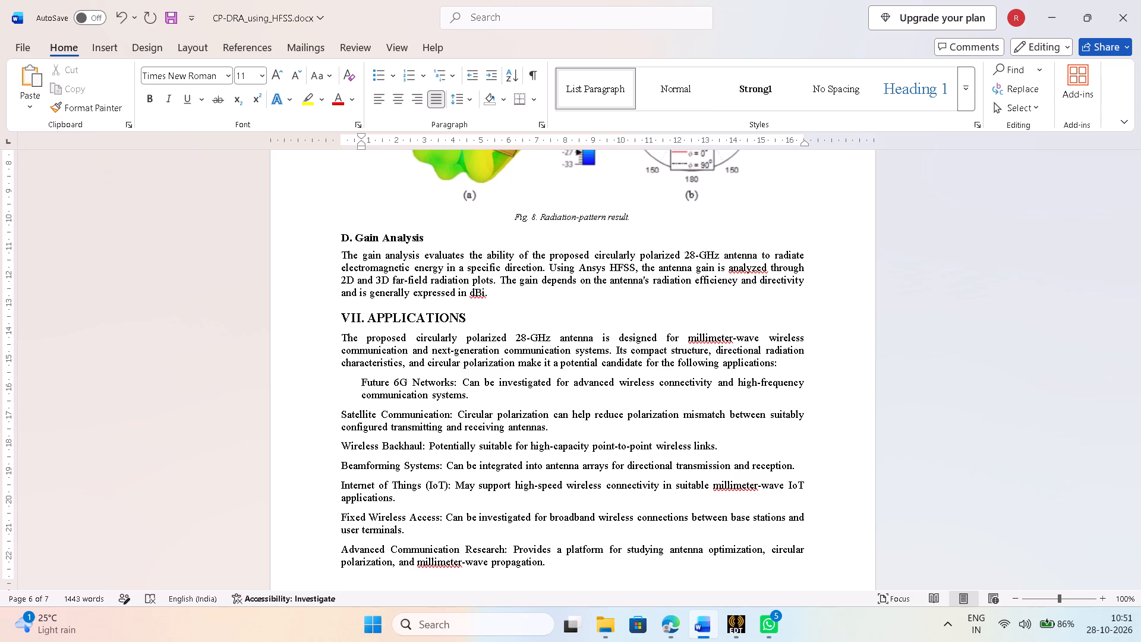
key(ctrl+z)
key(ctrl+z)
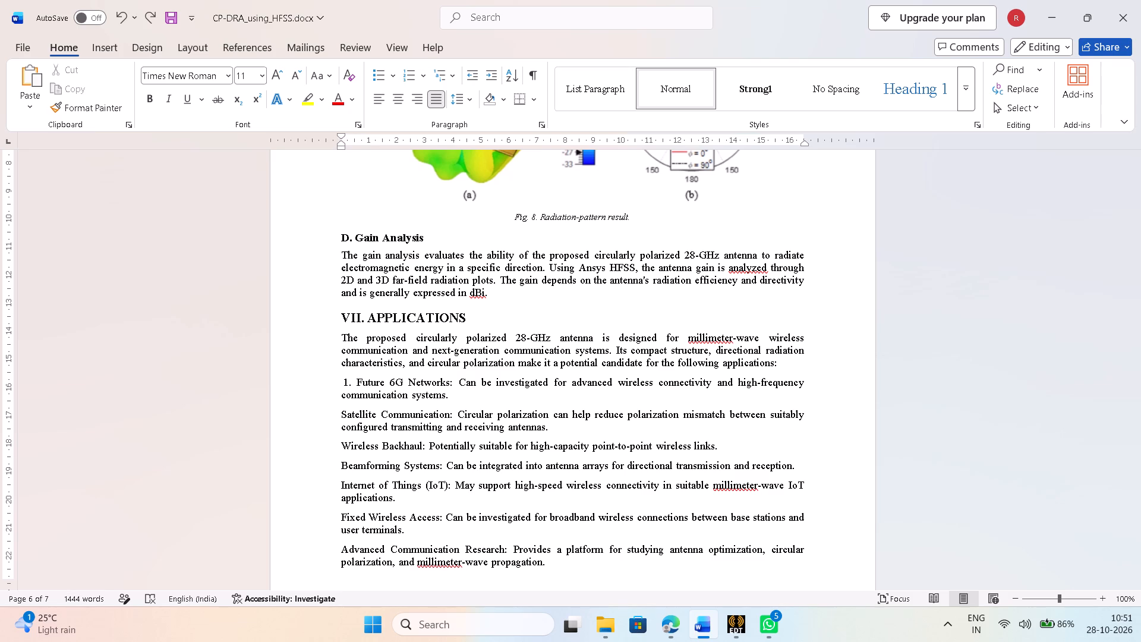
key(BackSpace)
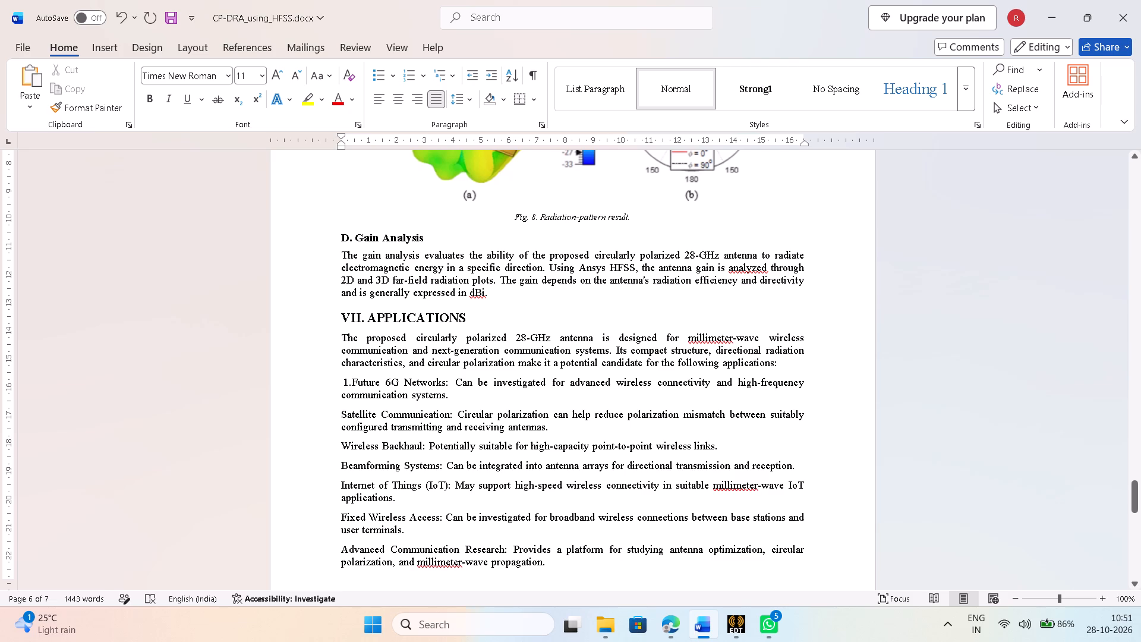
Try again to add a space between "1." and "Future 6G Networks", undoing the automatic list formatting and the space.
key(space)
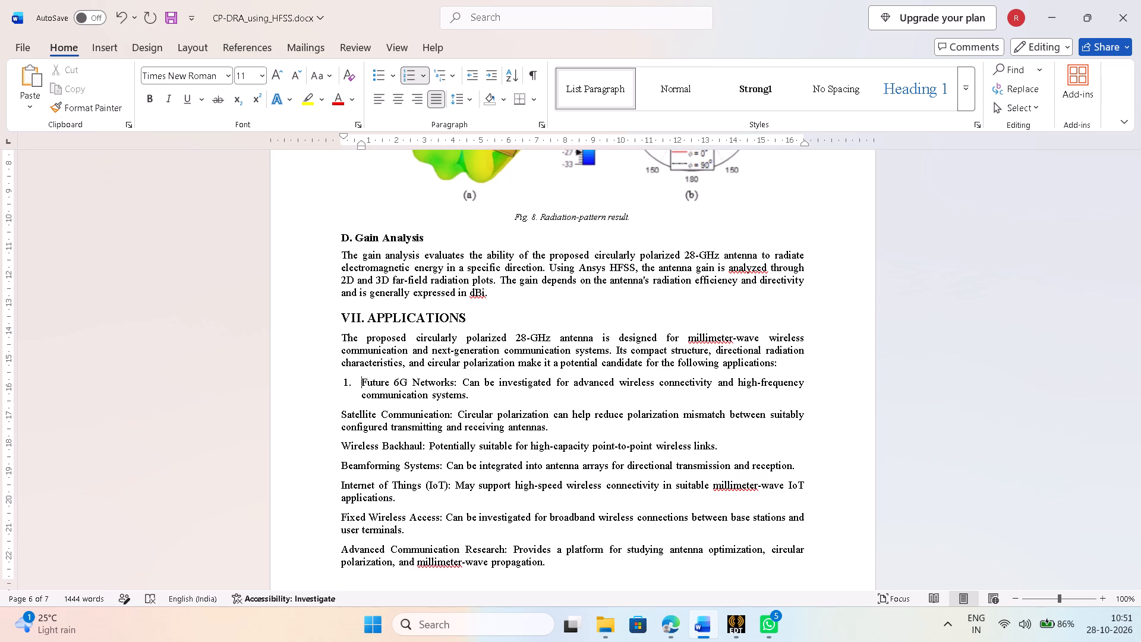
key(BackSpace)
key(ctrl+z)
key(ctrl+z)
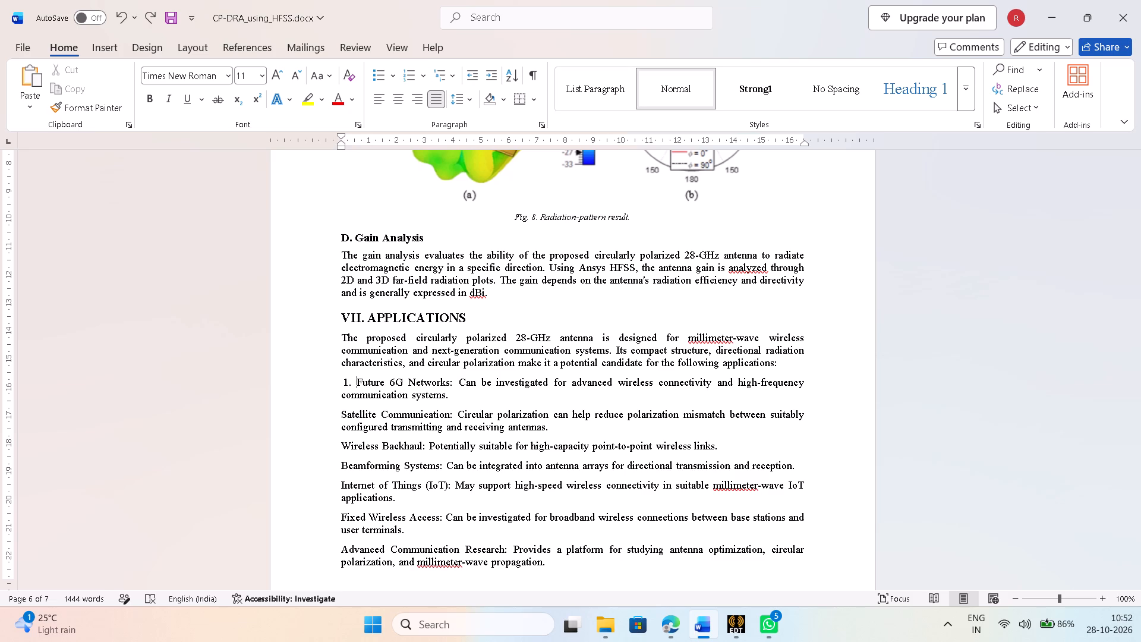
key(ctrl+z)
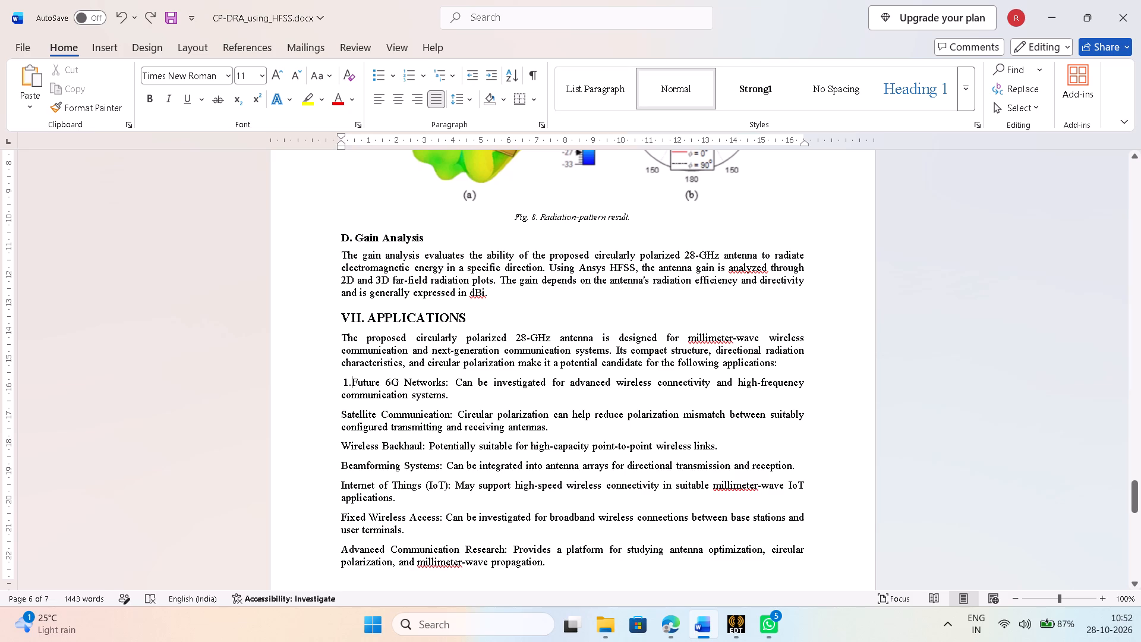
Number the Satellite Communication, Wireless Backhaul and Beamforming Systems paragraphs "2.", "3." and "4.", with no space after the period.
click(342, 411)
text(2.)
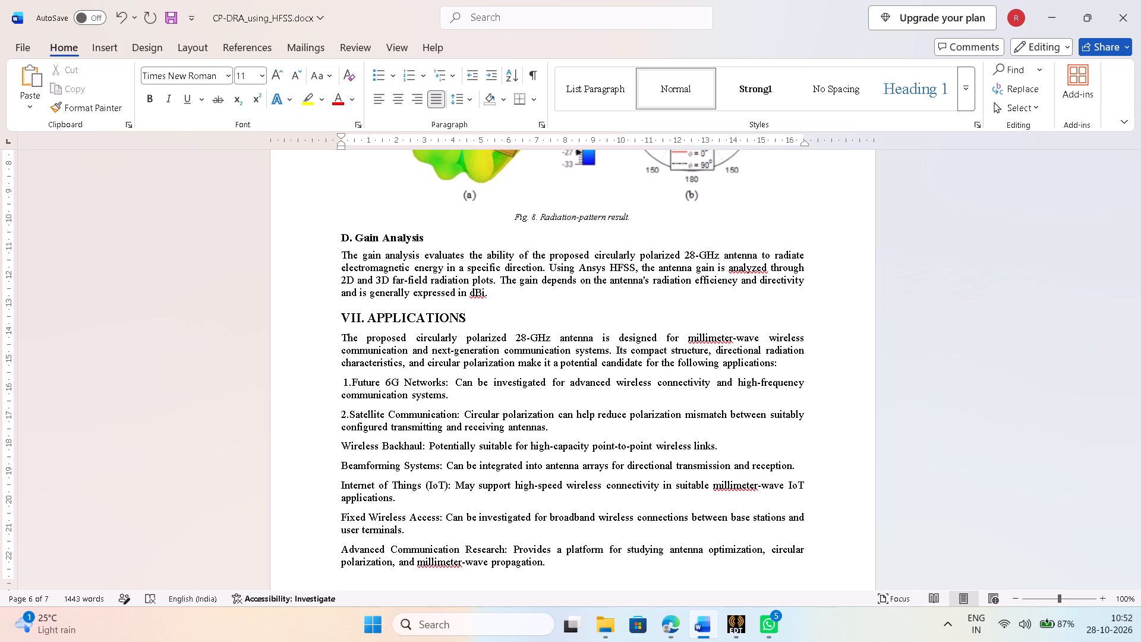
click(338, 446)
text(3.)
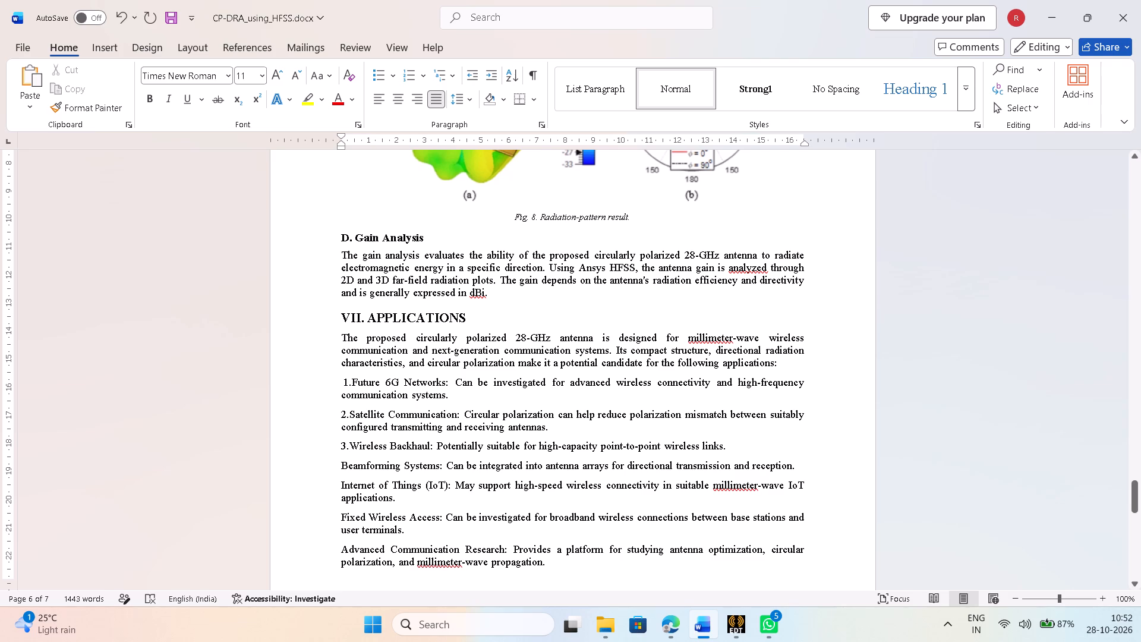
click(336, 467)
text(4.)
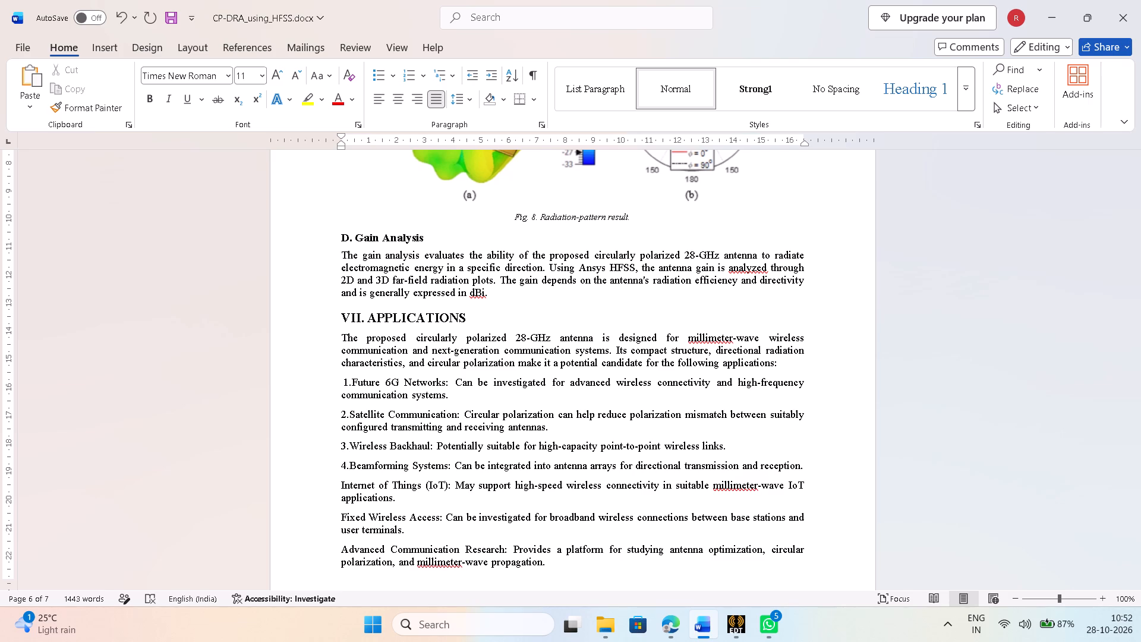
Number the Internet of Things (IoT), Fixed Wireless Access and Advanced Communication Research paragraphs "5.", "6." and "7.", with no space after the period.
click(342, 486)
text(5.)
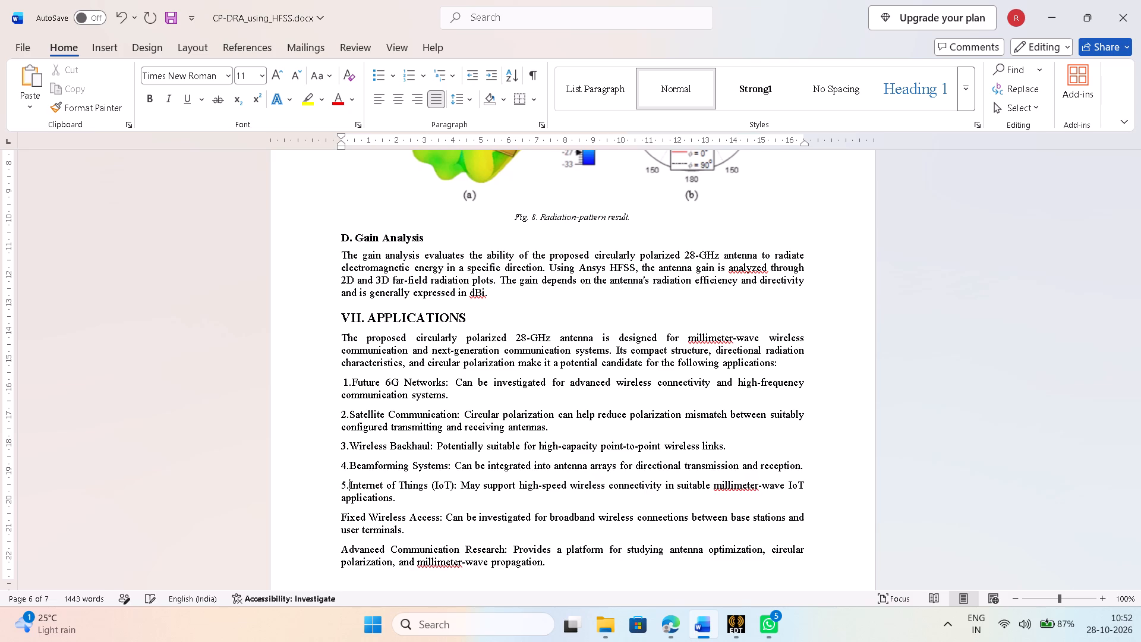
click(339, 519)
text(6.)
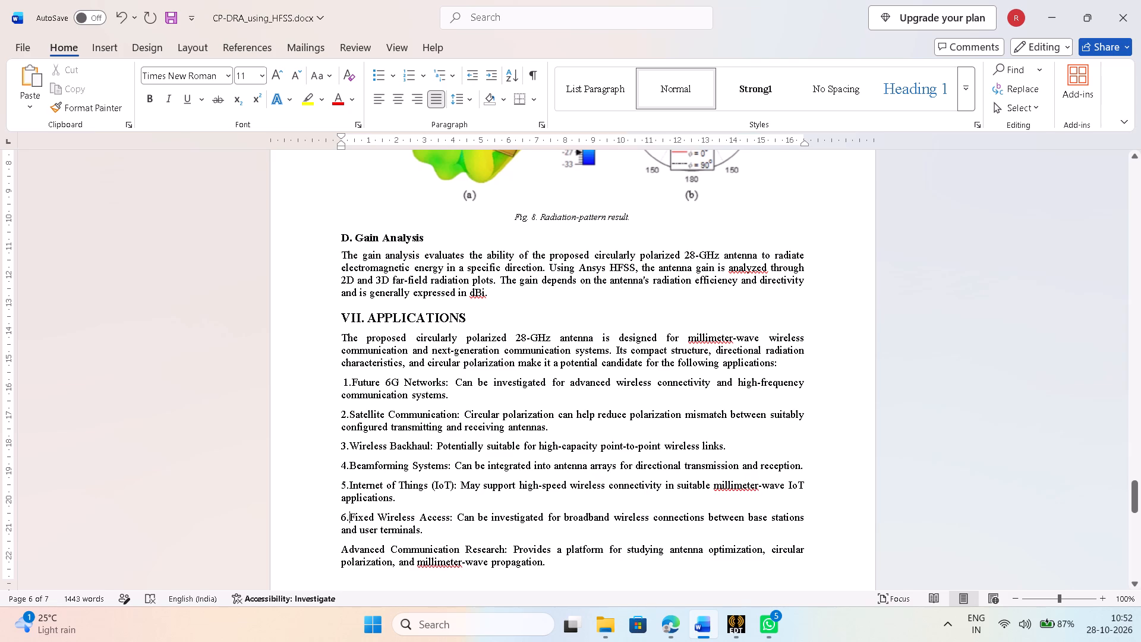
click(339, 546)
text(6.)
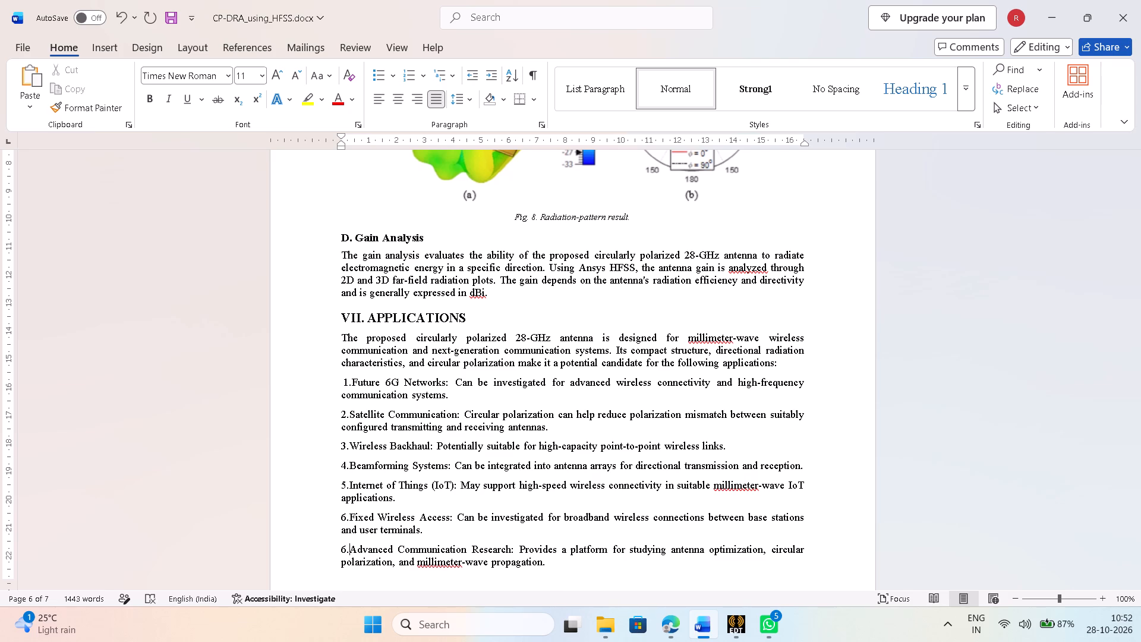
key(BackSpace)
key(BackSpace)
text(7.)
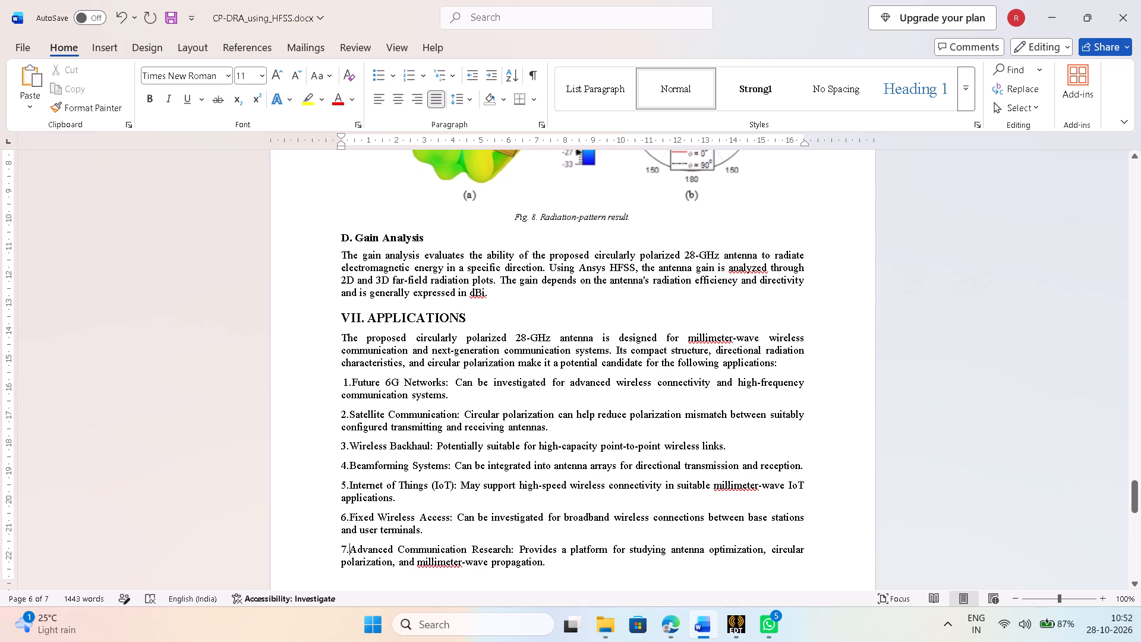
Add a hyphen after "following applications:" at the end of the VII. Applications introduction.
click(789, 366)
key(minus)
Look over the Future Scope, Conclusion and References sections that follow the Applications list.
scroll(790, 389, down, 1)
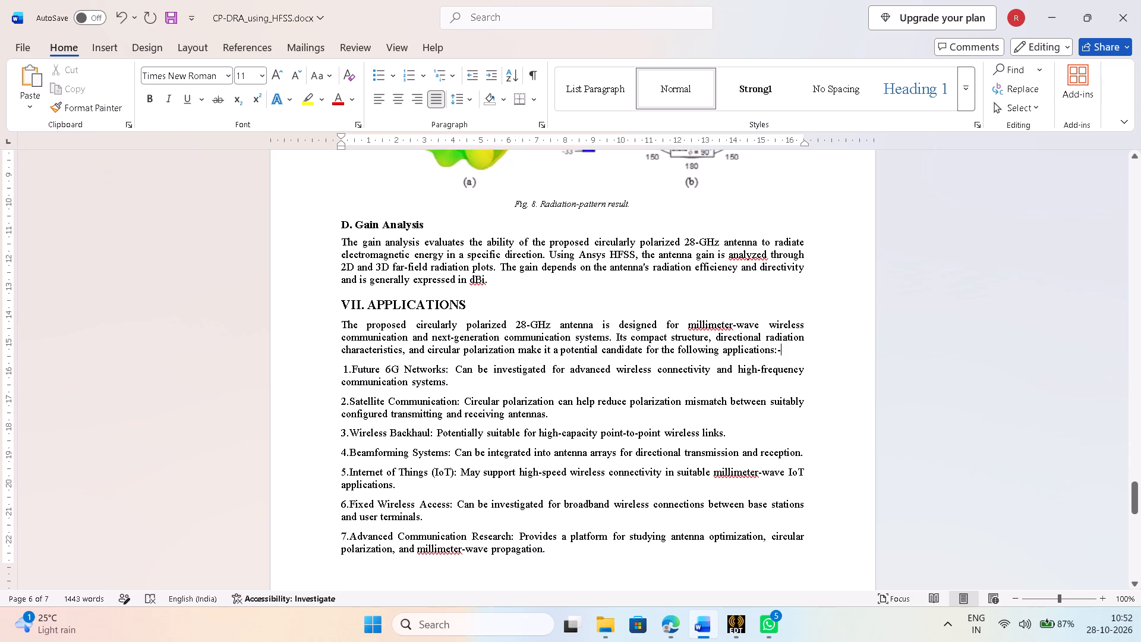
scroll(790, 389, down, 2)
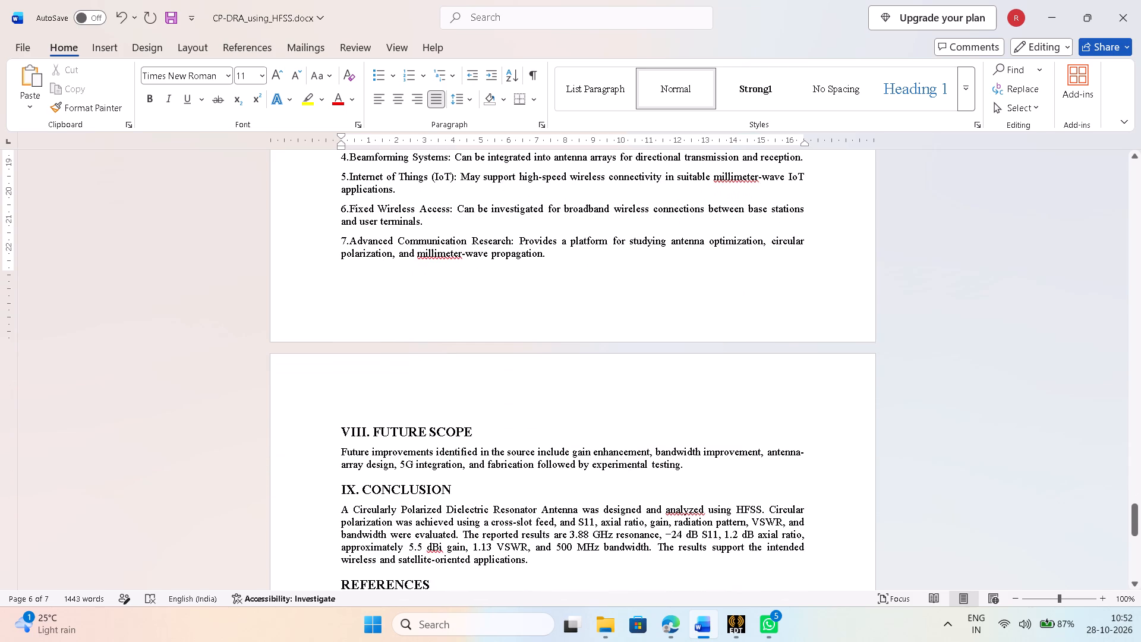
scroll(790, 389, down, 2)
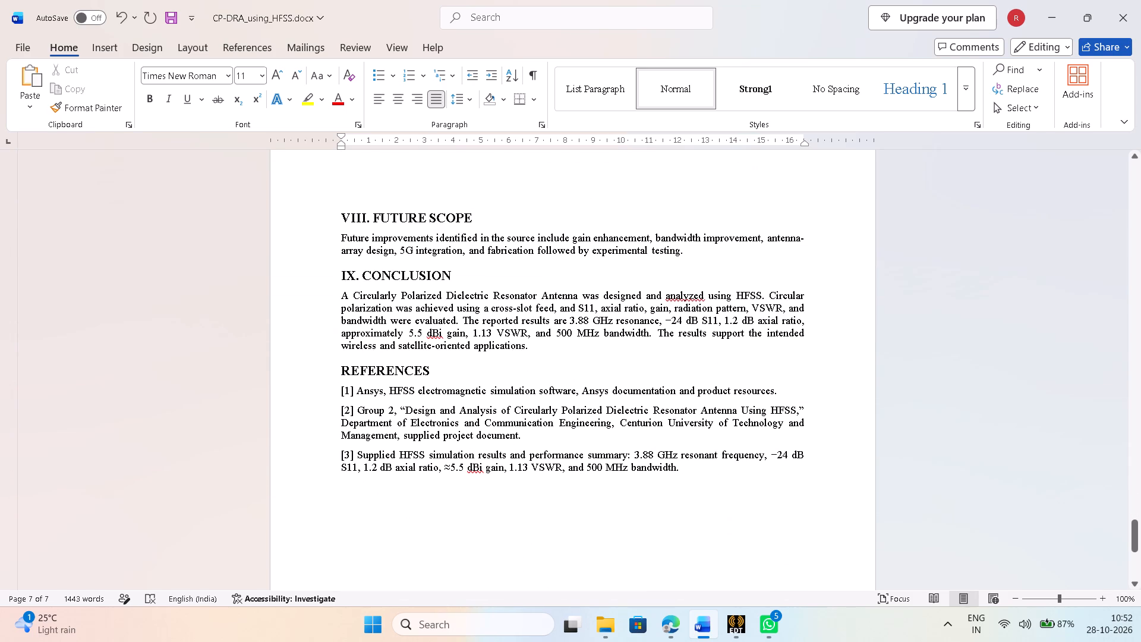
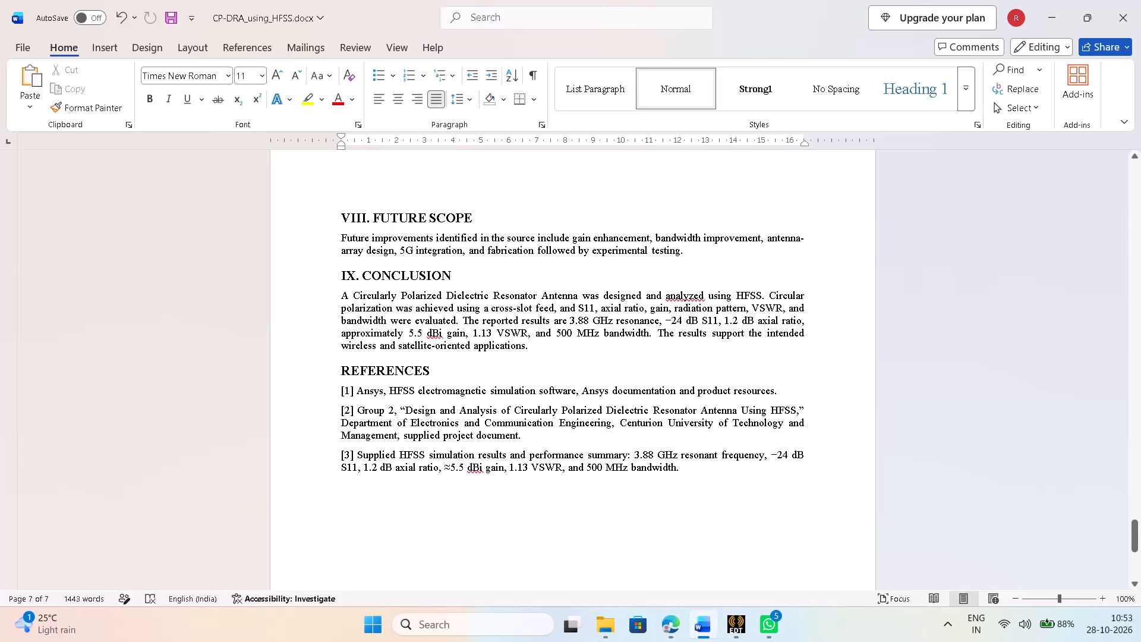
Turn off Bluetooth in the Windows quick settings.
click(1041, 622)
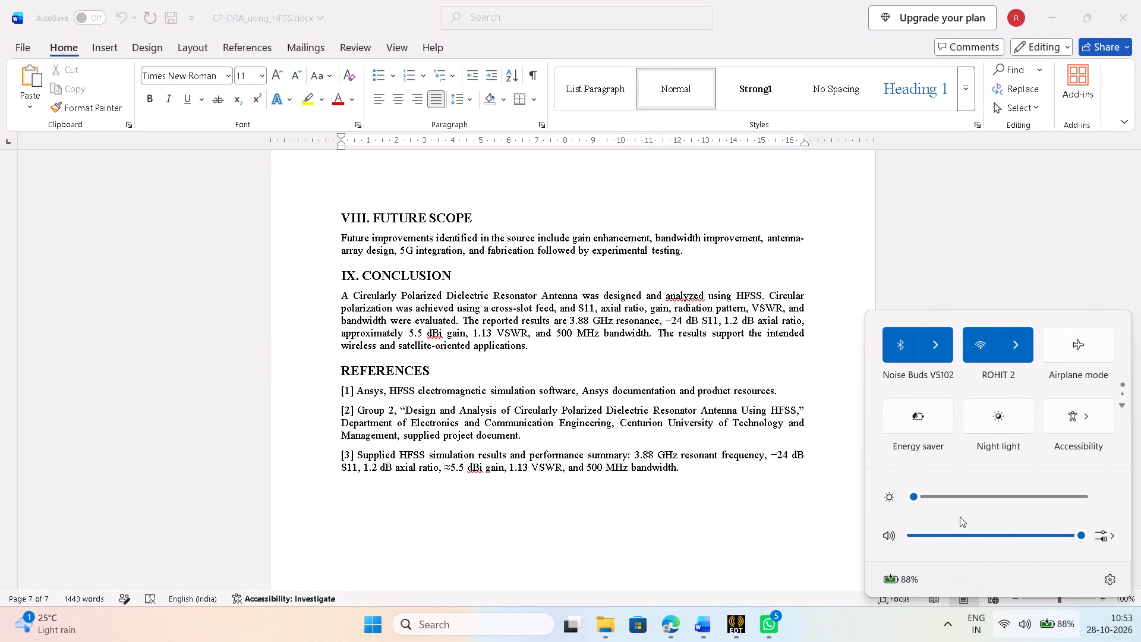
click(914, 341)
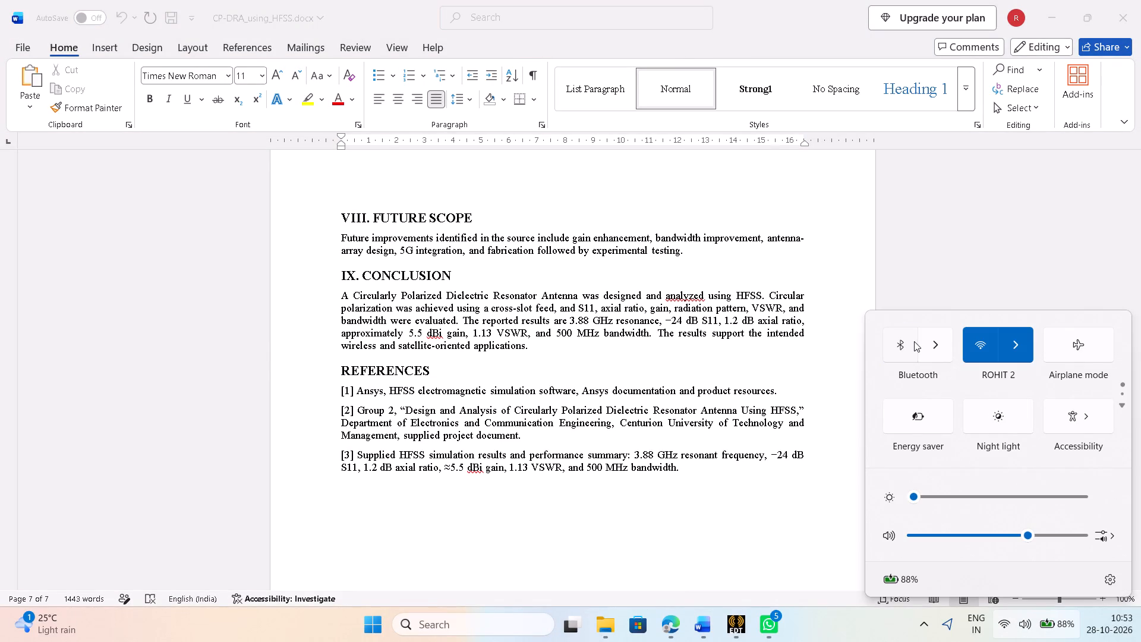
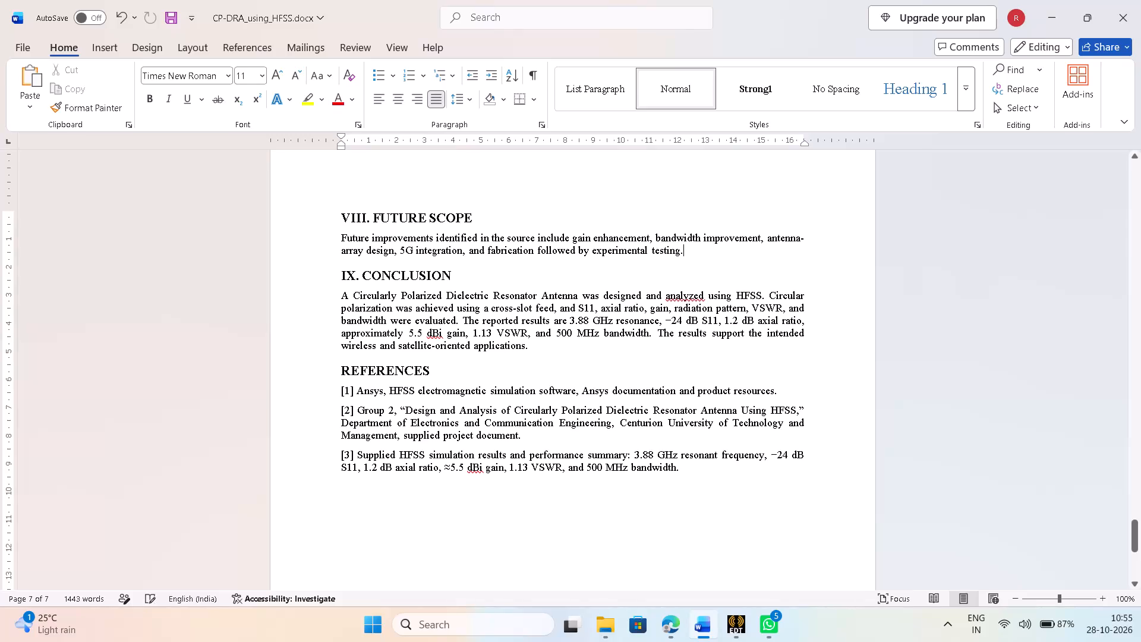
Replace the Future Scope paragraph's text after its opening word "Future" with the copied paragraph about further improving the proposed circularly polarized 28-GHz antenna.
key(BackSpace)
key(BackSpace)
key(BackSpace)
key(BackSpace)
key(BackSpace)
key(BackSpace)
key(BackSpace)
key(BackSpace)
key(BackSpace)
key(BackSpace)
key(BackSpace)
key(BackSpace)
key(BackSpace)
key(BackSpace)
key(BackSpace)
key(BackSpace)
key(BackSpace)
key(BackSpace)
key(BackSpace)
key(BackSpace)
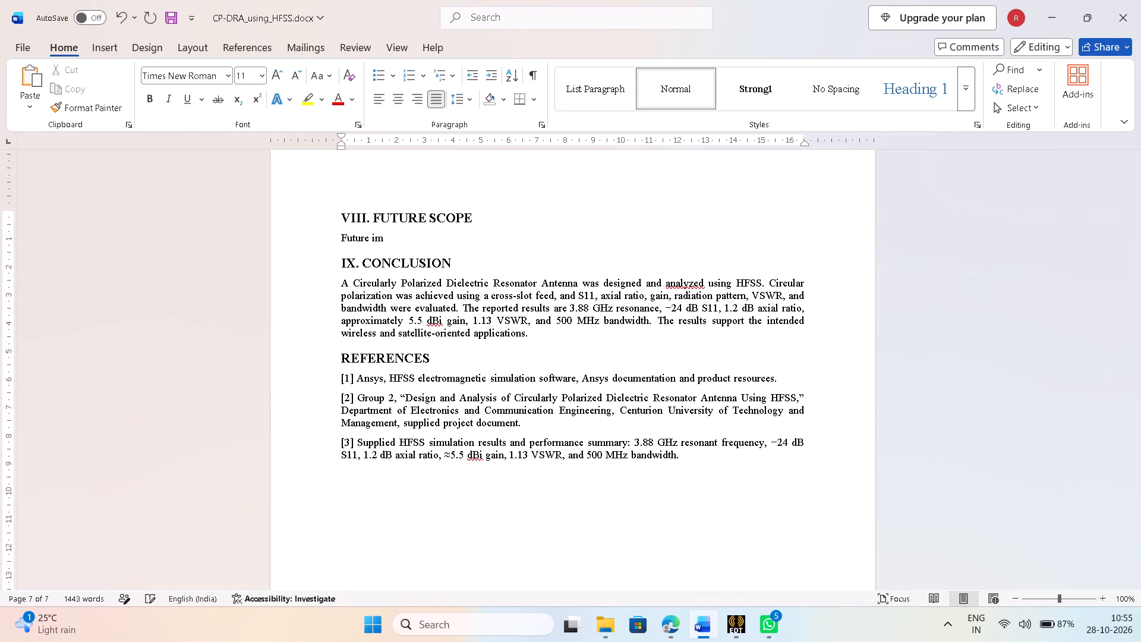
key(BackSpace)
key(BackSpace)
key(ctrl+v)
key(Left)
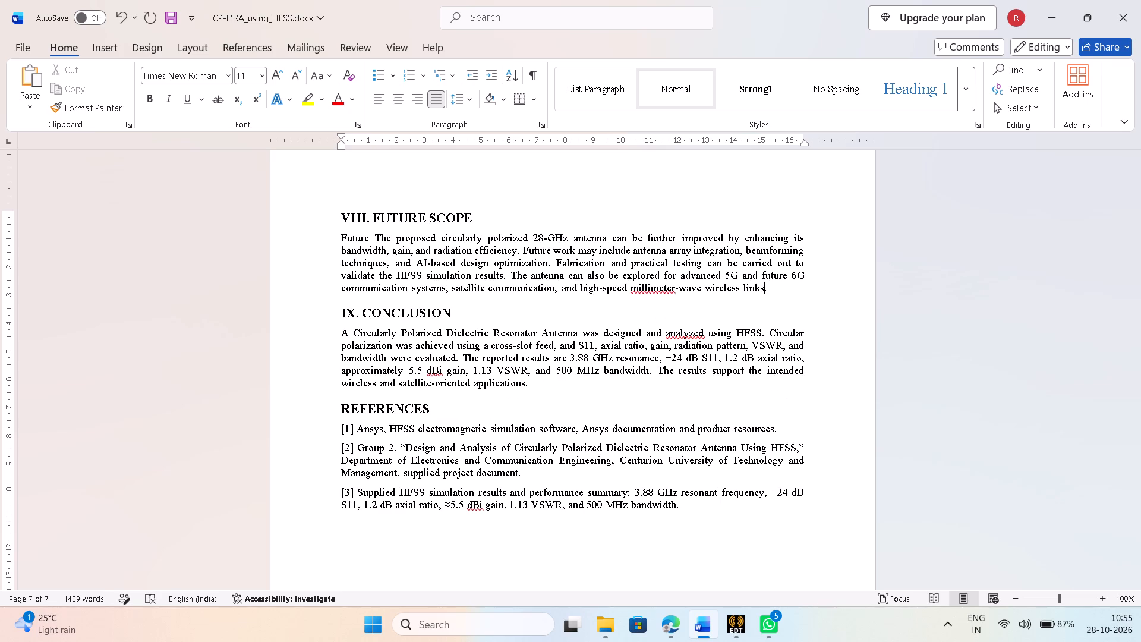
Look over the end of the numbered Applications list and the Future Scope and Conclusion paragraphs.
key(Left)
key(Up)
key(Up)
key(Up)
key(Up)
key(Up)
key(Up)
key(Up)
key(Up)
key(Up)
key(Up)
key(Up)
key(Up)
key(Up)
key(Down)
key(Down)
key(Down)
key(Down)
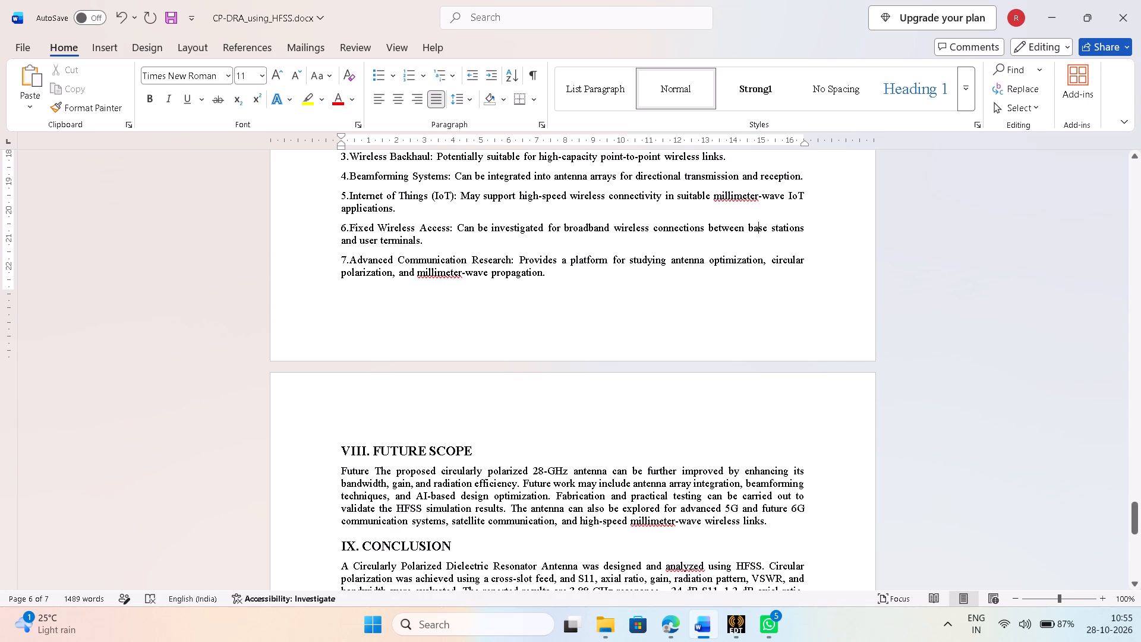
key(Down)
key(Down)
key(Down)
key(Down)
key(Down)
key(Down)
key(Down)
key(Down)
key(Down)
key(Down)
key(Down)
key(Down)
key(Down)
key(Down)
key(Down)
key(Down)
key(Down)
key(Down)
key(Down)
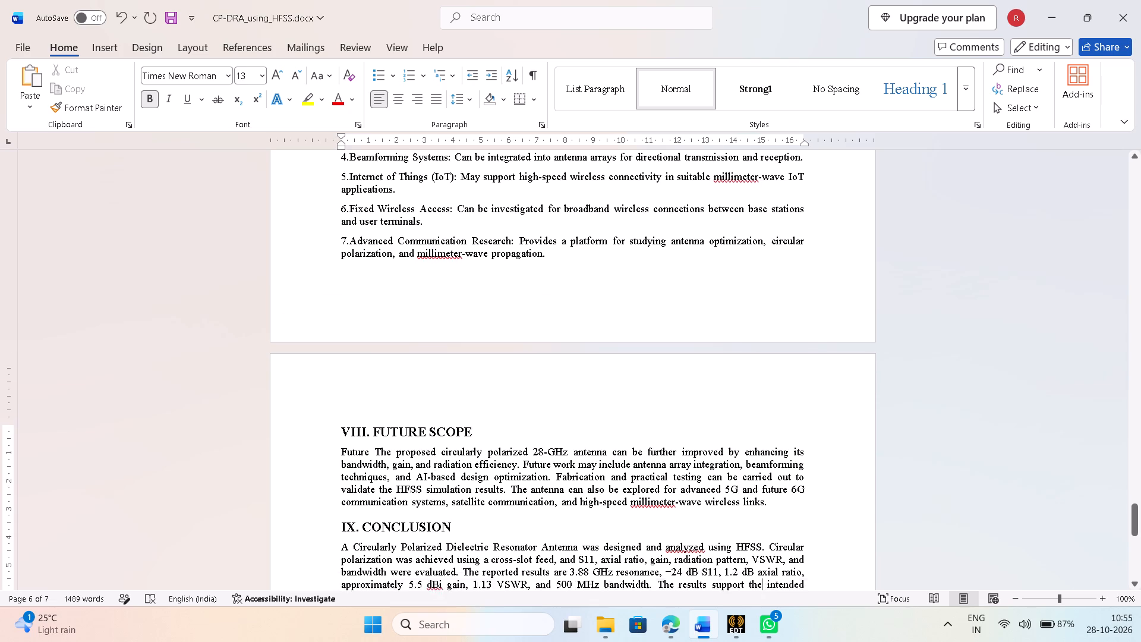
key(Up)
key(Up)
key(Up)
key(Up)
key(Up)
key(Up)
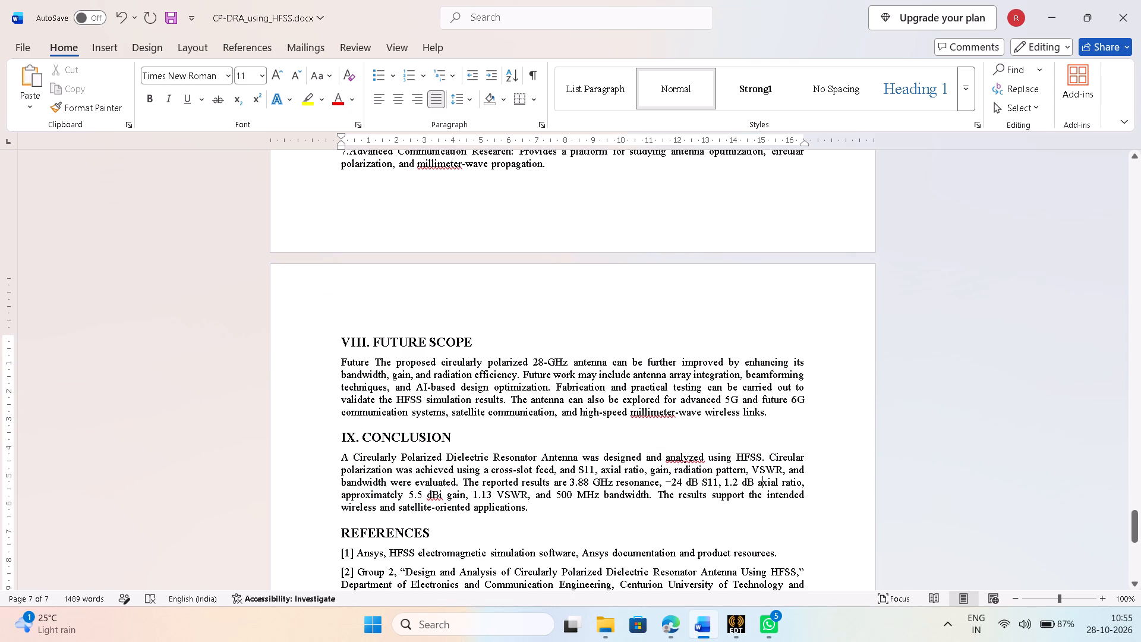
Delete the stray word "Future" and its space before "The proposed" so the Future Scope paragraph starts with "The proposed".
click(374, 366)
key(BackSpace)
key(BackSpace)
key(BackSpace)
key(BackSpace)
key(BackSpace)
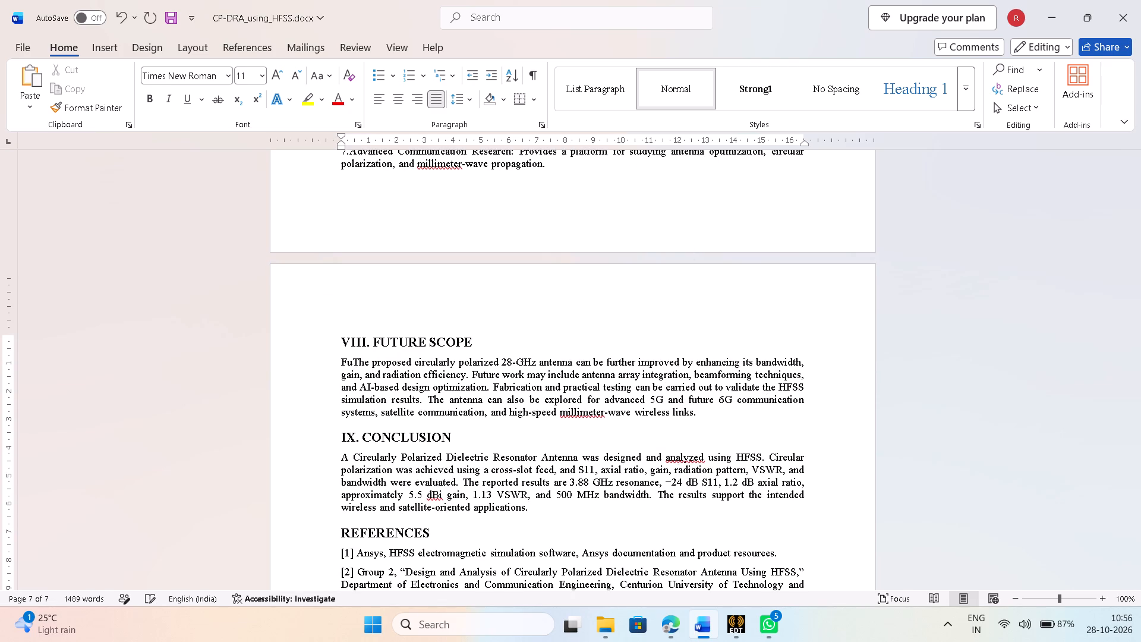
key(BackSpace)
key(BackSpace)
Delete the old body text of the IX. Conclusion section from its end backwards, keeping the heading.
scroll(374, 366, down, 1)
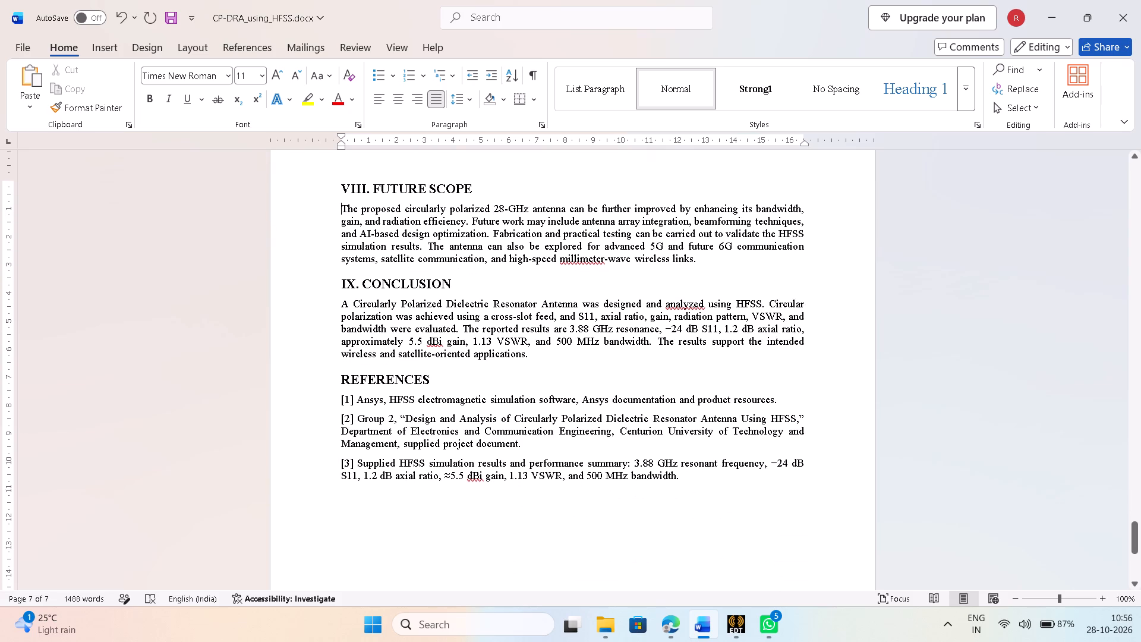
scroll(374, 366, down, 1)
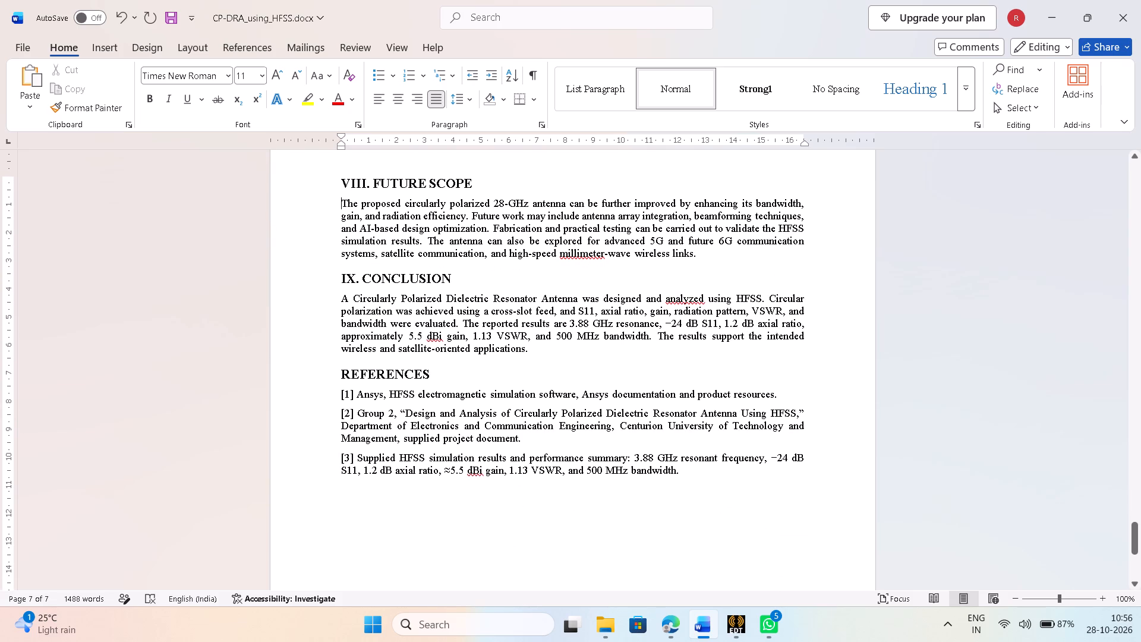
click(541, 352)
key(BackSpace)
key(BackSpace)
key(BackSpace)
key(BackSpace)
key(BackSpace)
key(BackSpace)
key(BackSpace)
key(BackSpace)
key(BackSpace)
key(BackSpace)
key(BackSpace)
key(BackSpace)
key(BackSpace)
key(BackSpace)
key(BackSpace)
key(BackSpace)
key(BackSpace)
key(BackSpace)
key(BackSpace)
key(BackSpace)
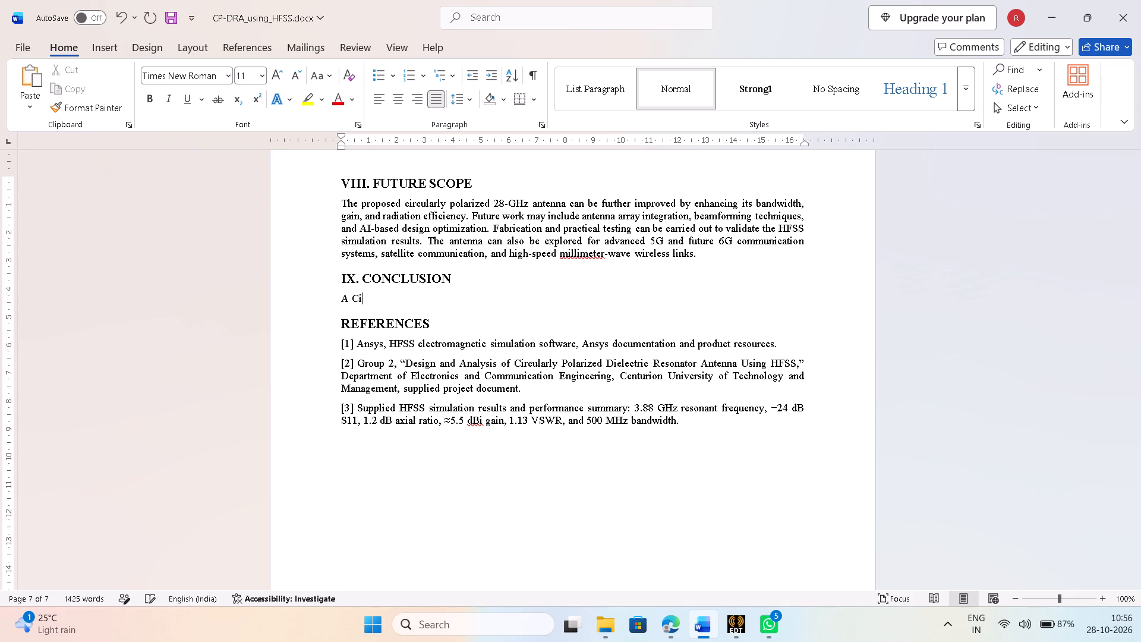
key(BackSpace)
key(BackSpace)
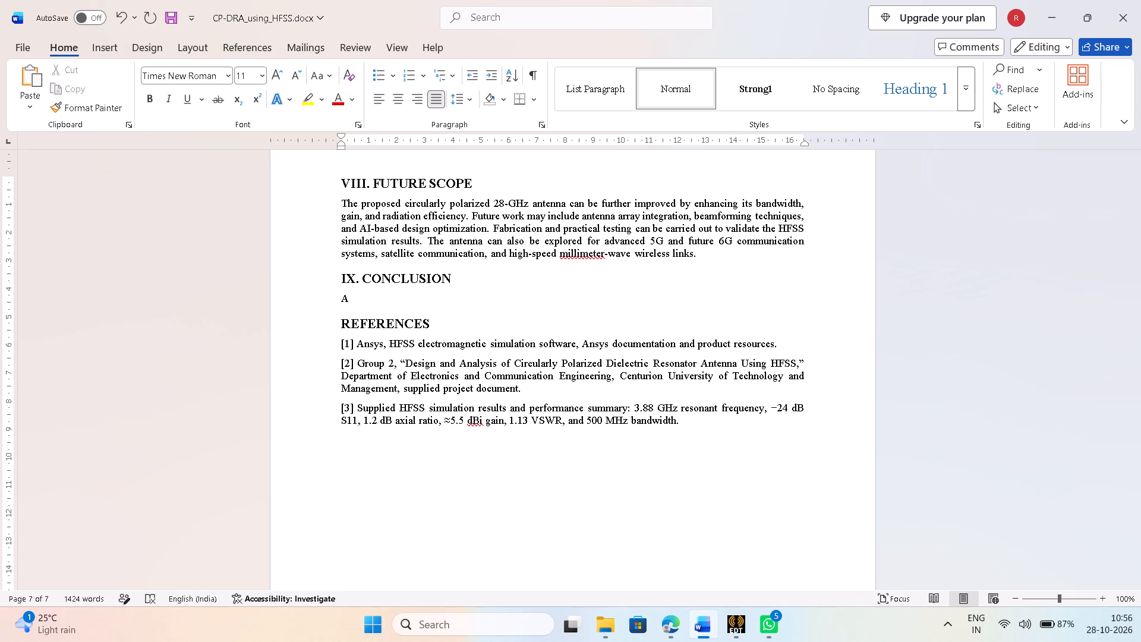
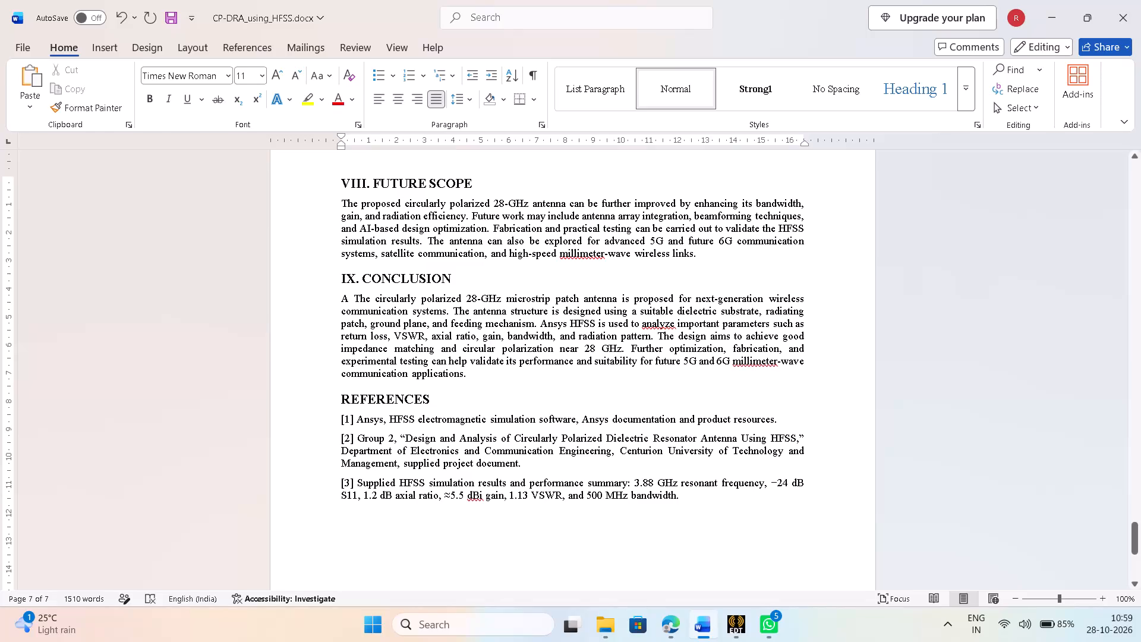
Delete the stray "A" and its space before "The circularly polarized" in the Conclusion, keeping the paragraph on its own line below the heading.
click(351, 296)
key(BackSpace)
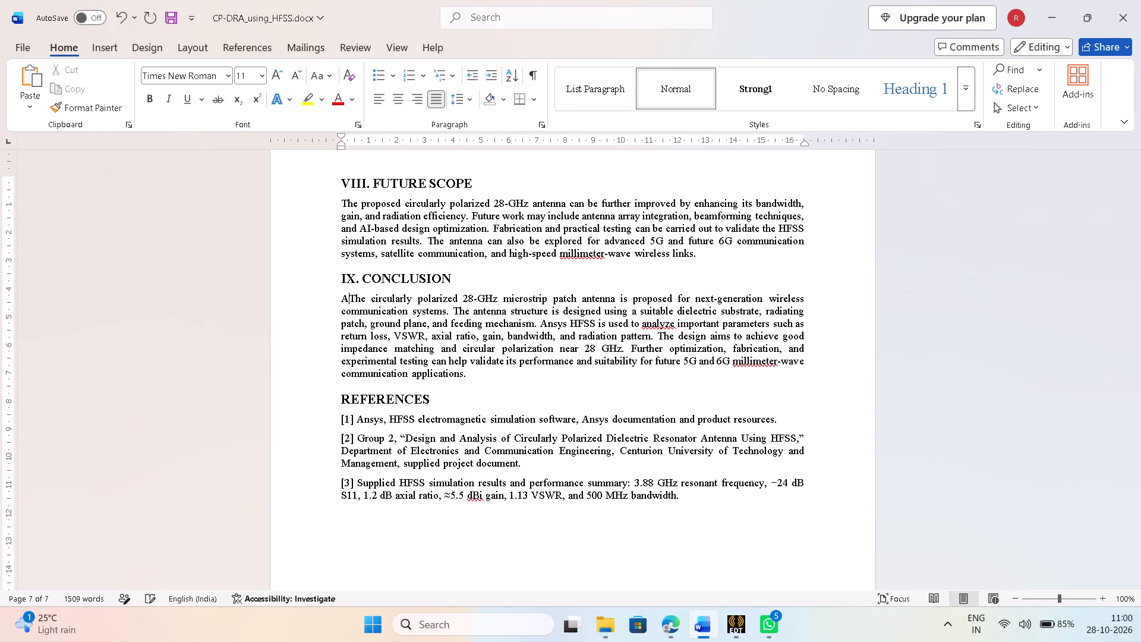
key(BackSpace)
key(BackSpace)
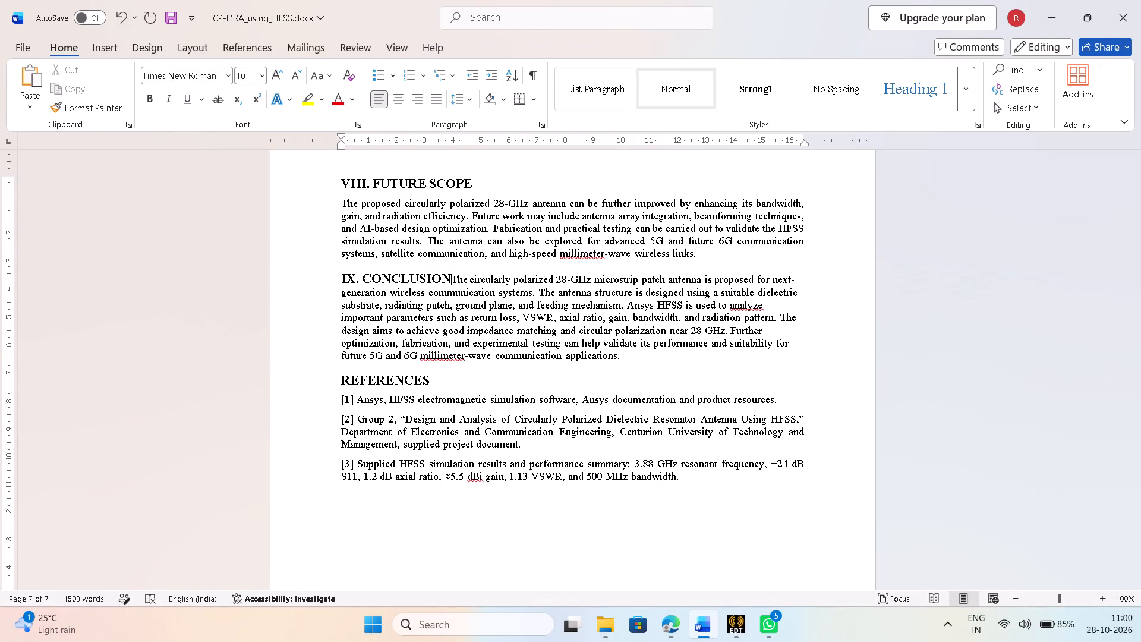
key(Return)
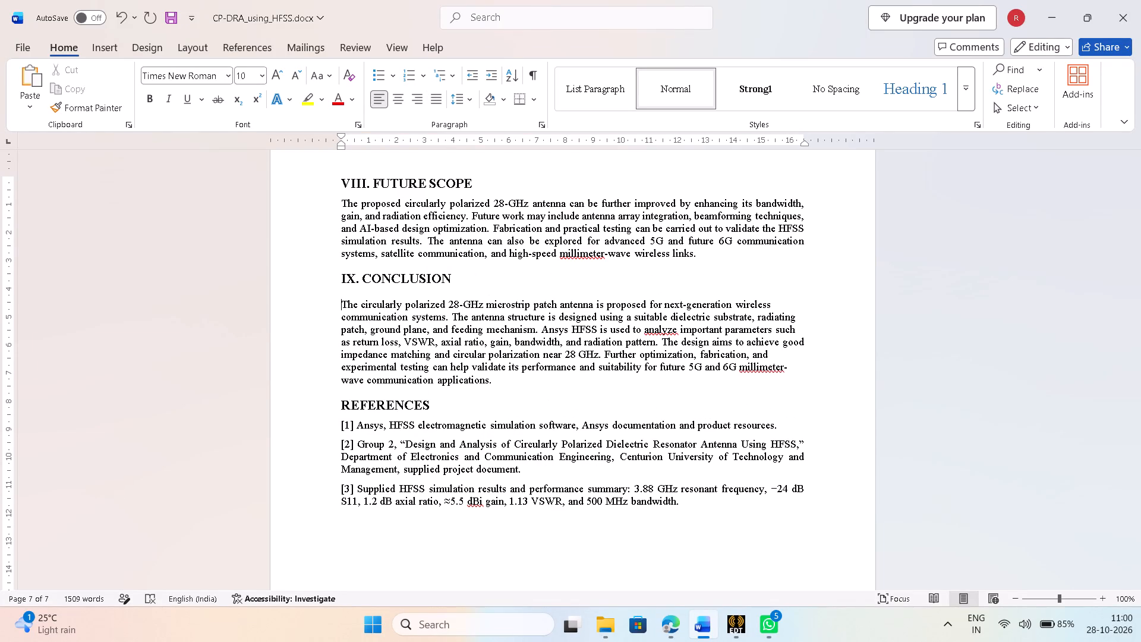
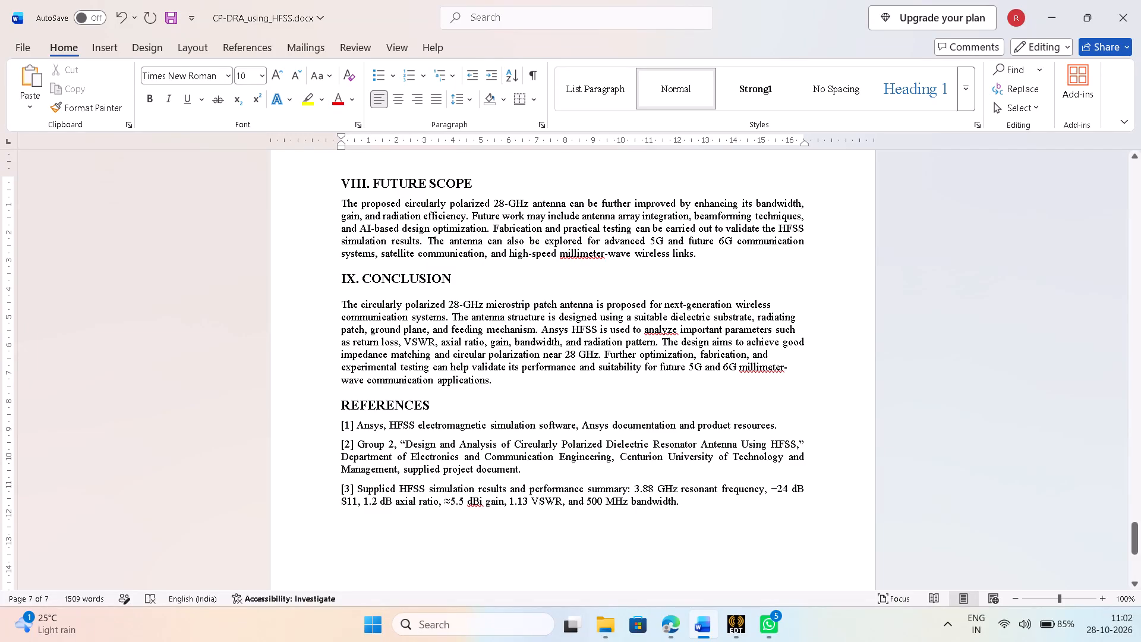
Delete the old reference entries [1] to [3] under the REFERENCES heading, working backwards from the end of the document.
click(682, 515)
key(BackSpace)
key(BackSpace)
key(BackSpace)
key(BackSpace)
key(BackSpace)
key(BackSpace)
key(BackSpace)
key(BackSpace)
key(BackSpace)
key(BackSpace)
key(BackSpace)
key(BackSpace)
key(BackSpace)
key(BackSpace)
key(BackSpace)
key(BackSpace)
key(BackSpace)
key(BackSpace)
key(BackSpace)
key(BackSpace)
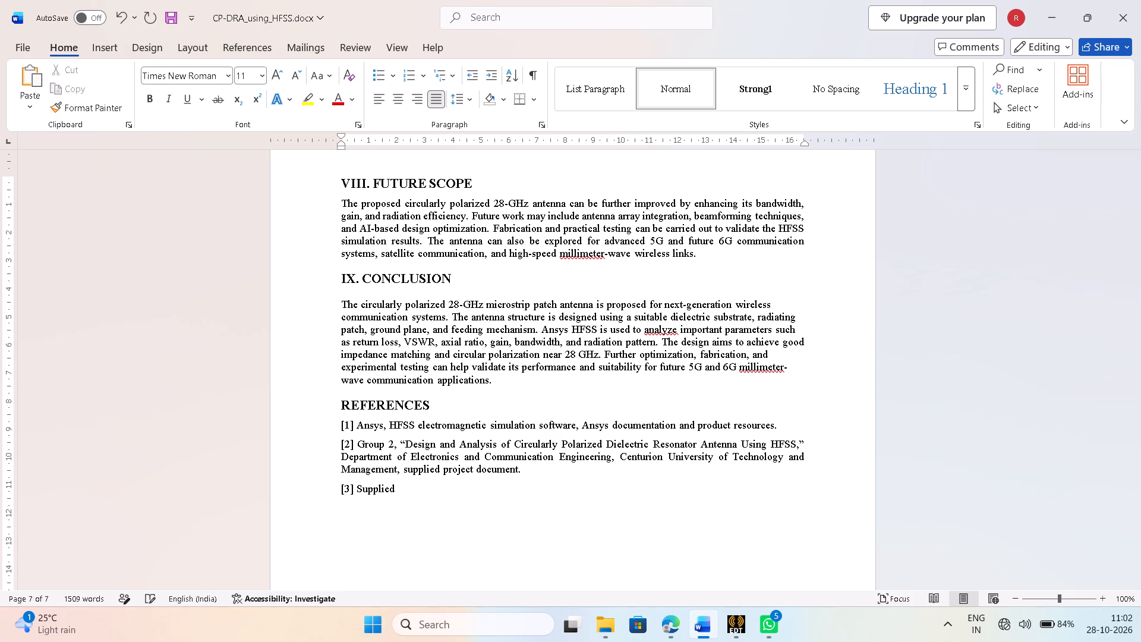
key(BackSpace)
key(BackSpace)
key(BackSpace)
key(BackSpace)
key(BackSpace)
key(BackSpace)
key(BackSpace)
key(BackSpace)
key(BackSpace)
key(BackSpace)
key(BackSpace)
key(BackSpace)
key(BackSpace)
key(BackSpace)
key(BackSpace)
key(BackSpace)
key(BackSpace)
key(BackSpace)
key(BackSpace)
key(BackSpace)
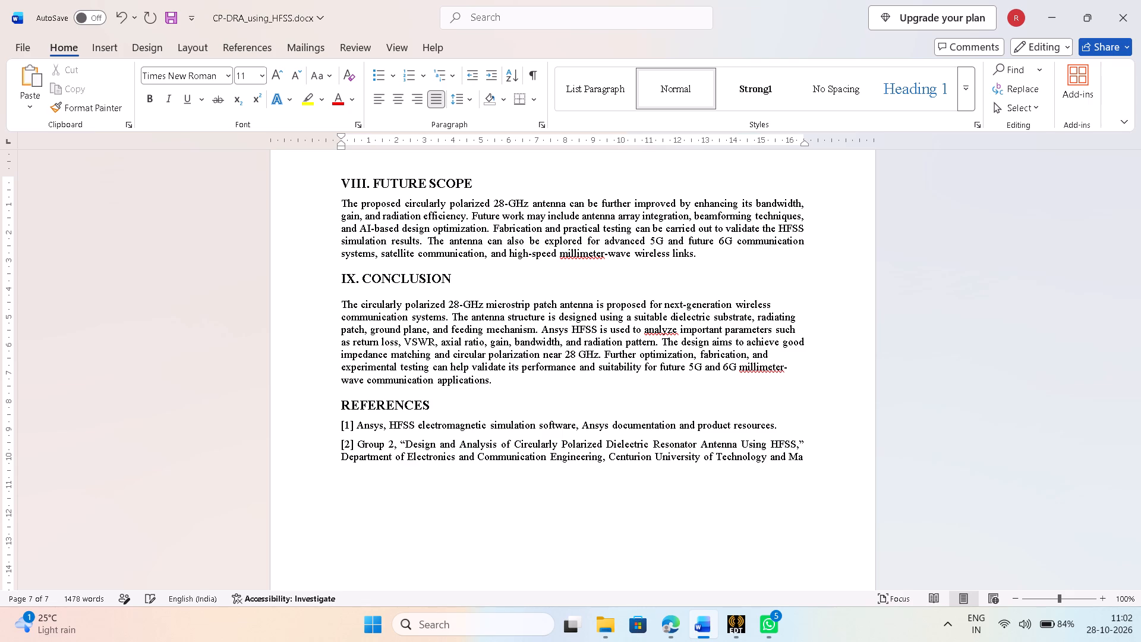
key(shift+BackSpace)
key(shift+BackSpace)
key(shift+BackSpace)
key(shift+BackSpace)
key(shift+BackSpace)
key(shift+BackSpace)
key(shift+BackSpace)
key(shift+BackSpace)
key(shift+BackSpace)
key(shift+BackSpace)
key(shift+BackSpace)
key(shift+BackSpace)
key(shift+BackSpace)
key(shift+BackSpace)
key(shift+BackSpace)
key(shift+BackSpace)
key(shift+BackSpace)
key(shift+BackSpace)
key(shift+BackSpace)
key(shift+BackSpace)
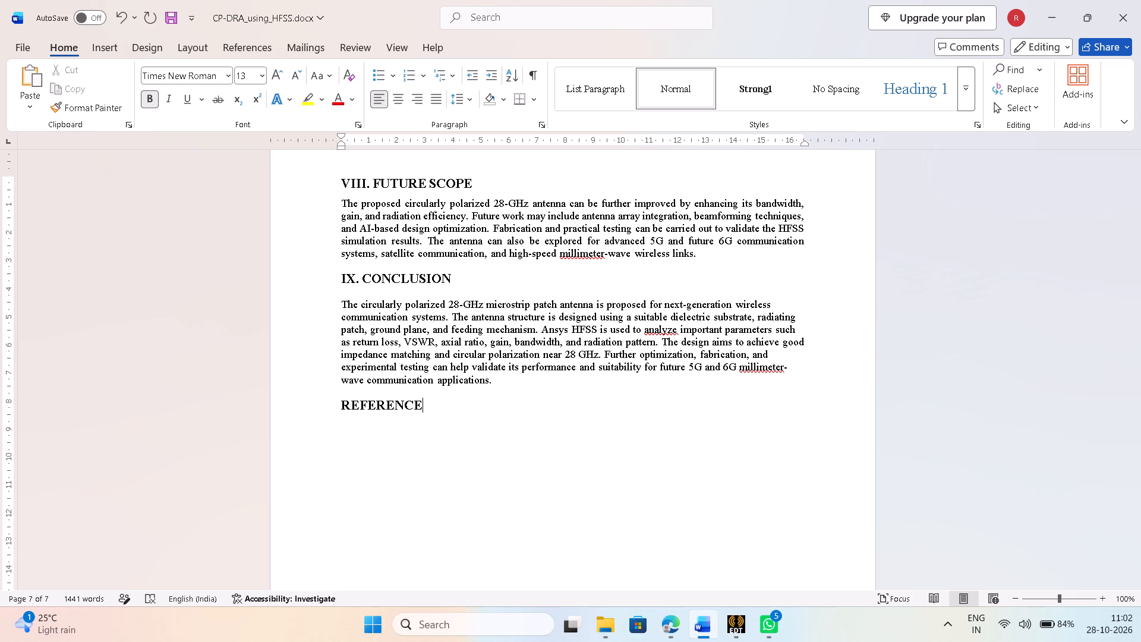
Undo the last few deletions that cut into the REFERENCES heading.
key(ctrl+z)
key(ctrl+z)
key(ctrl+z)
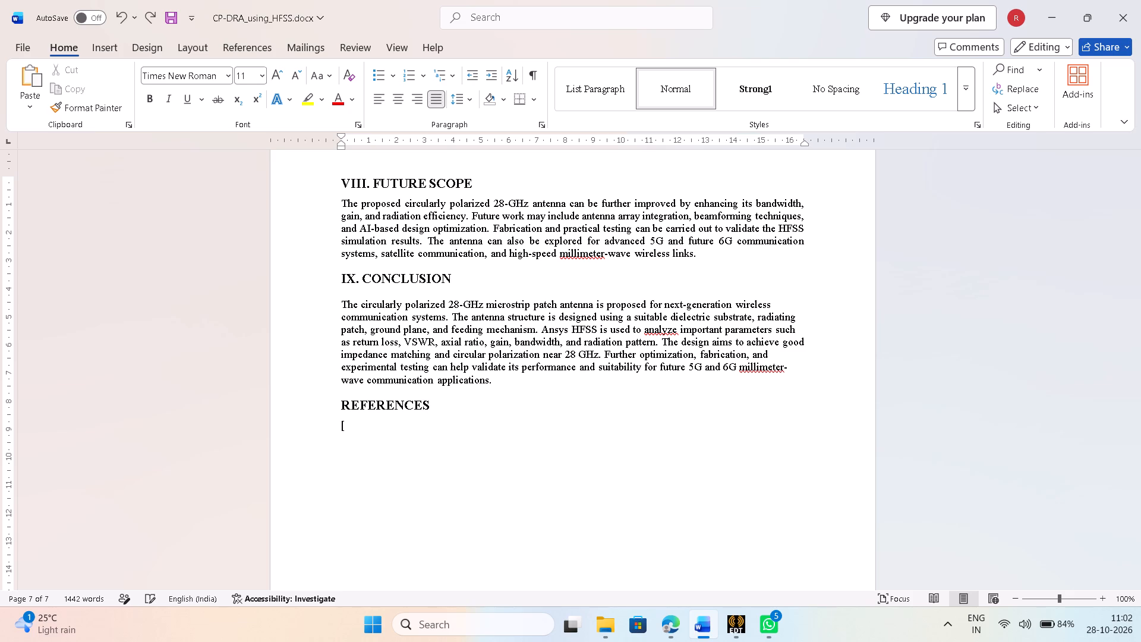
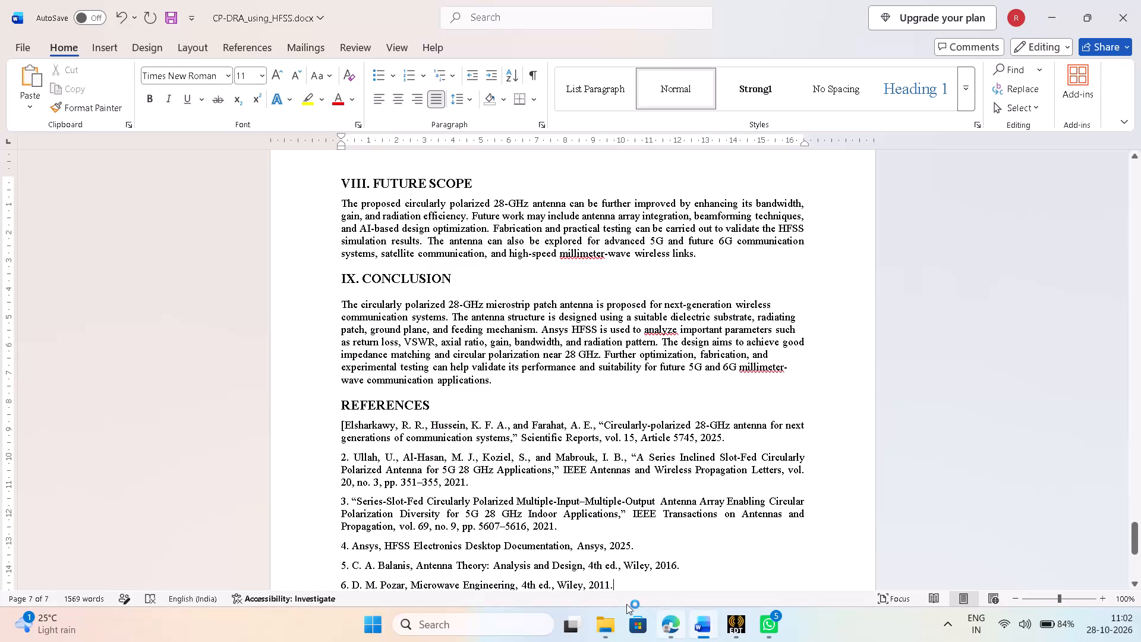
Complete the bracketed number [1] with a following space before the first reference, on the circularly-polarized 28-GHz antenna.
click(345, 424)
key(1)
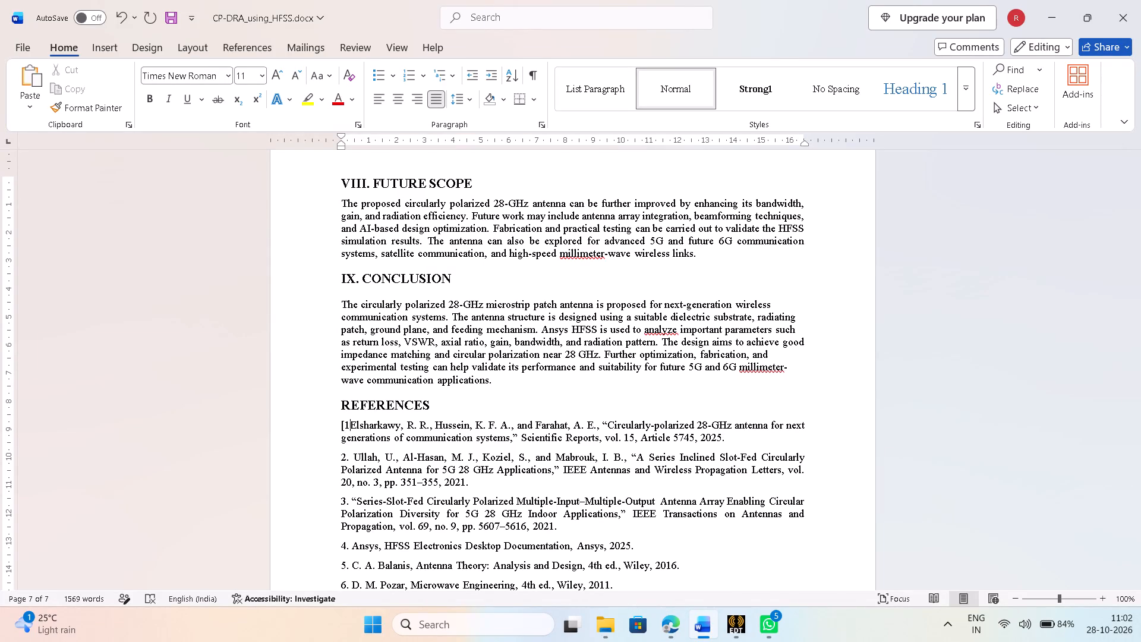
key(shift+braceright)
key(BackSpace)
key(bracketright)
key(space)
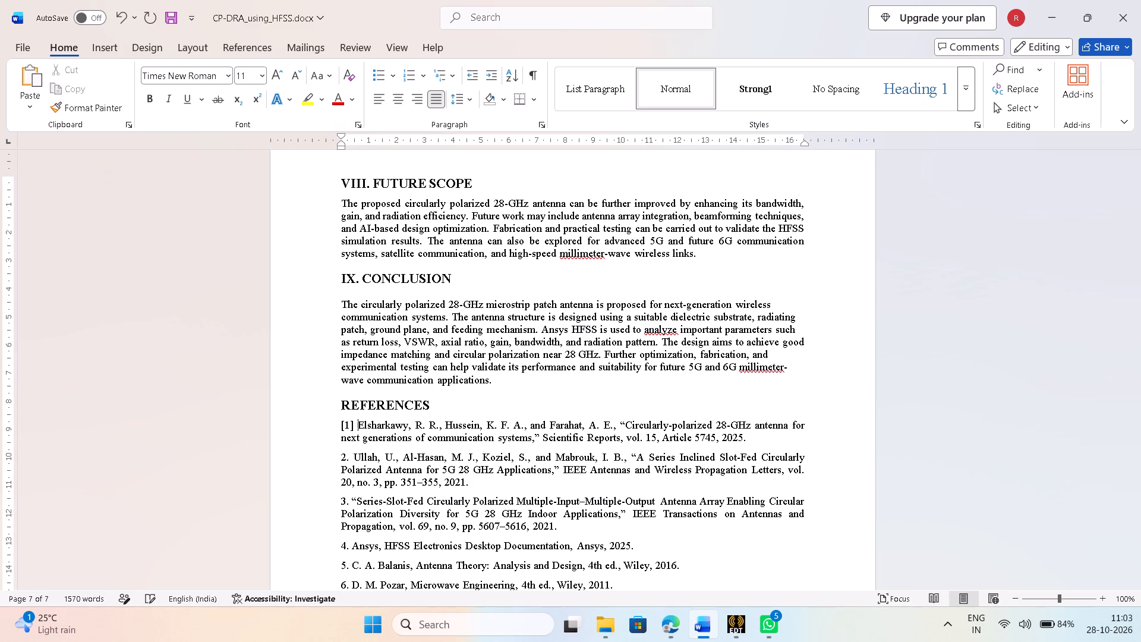
Change the second reference's number from the dotted style to the bracketed form [2].
click(348, 465)
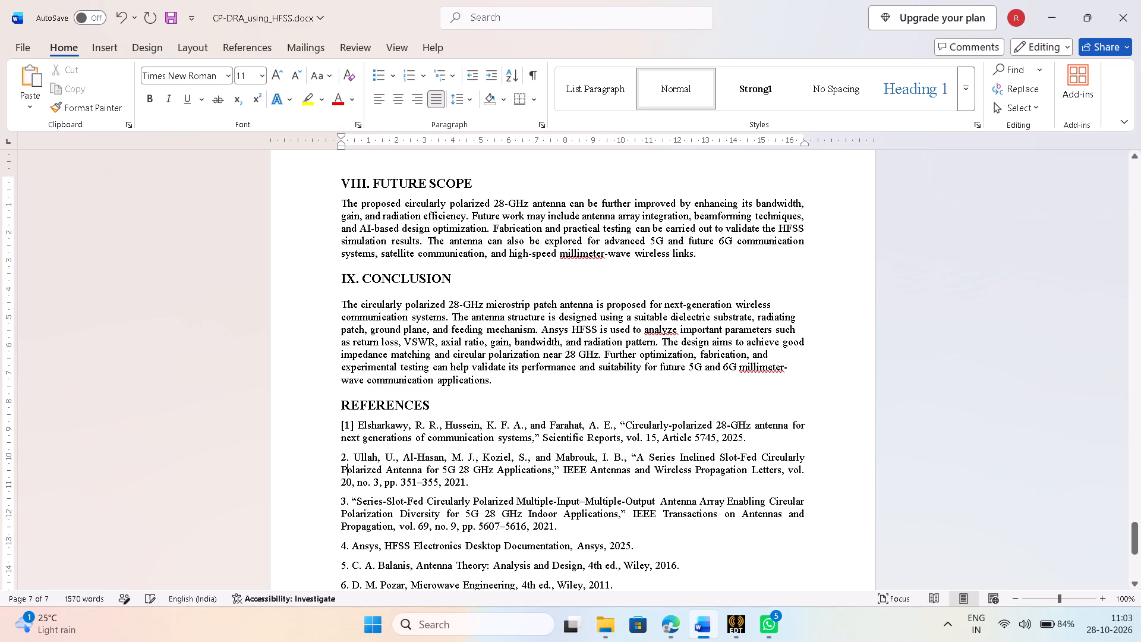
click(348, 458)
key(BackSpace)
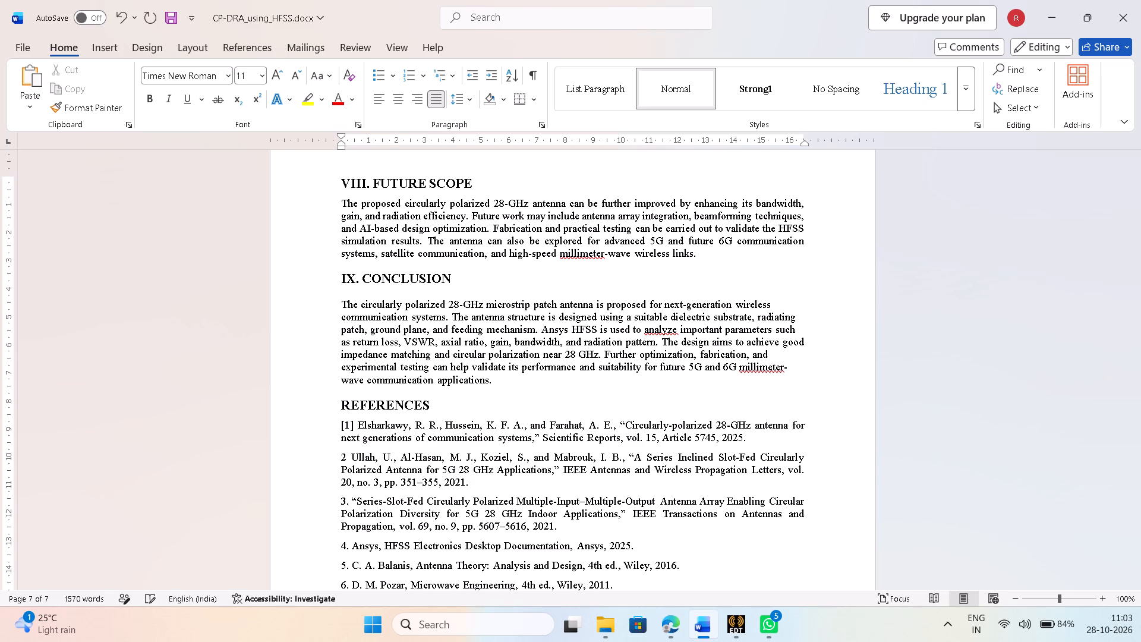
key(shift+braceleft)
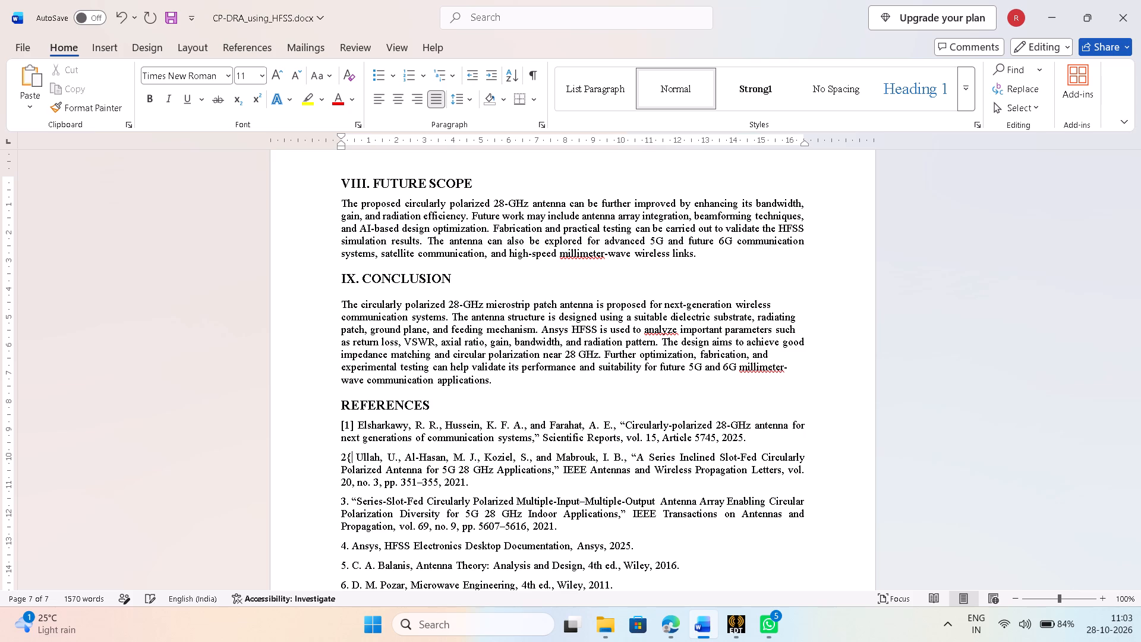
key(BackSpace)
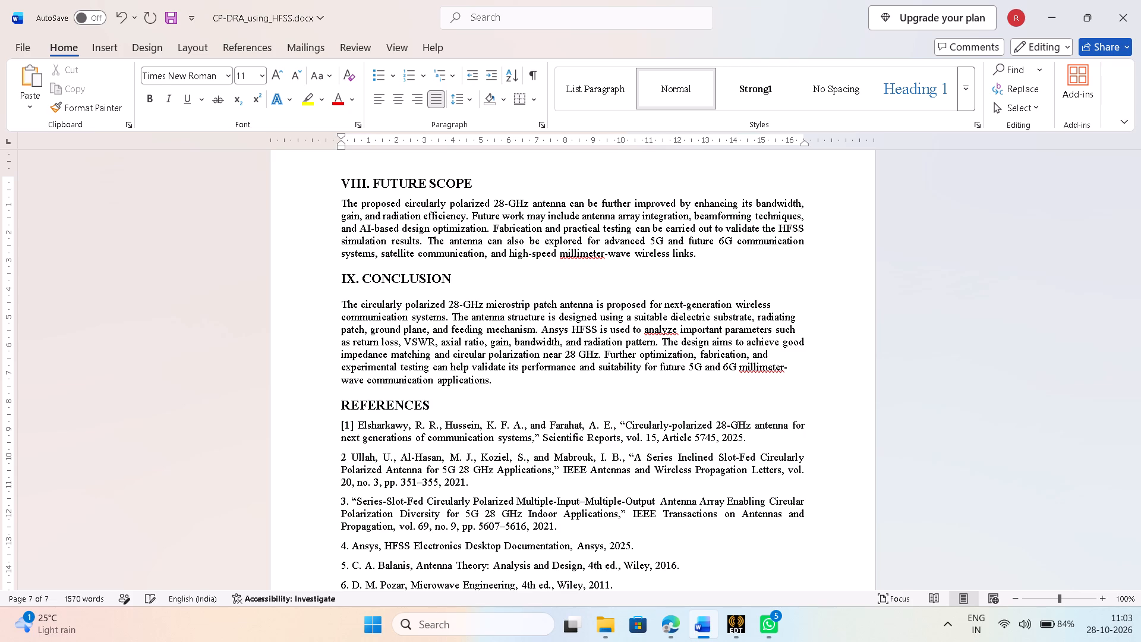
key(Left)
key(shift+braceleft)
key(BackSpace)
key(bracketleft)
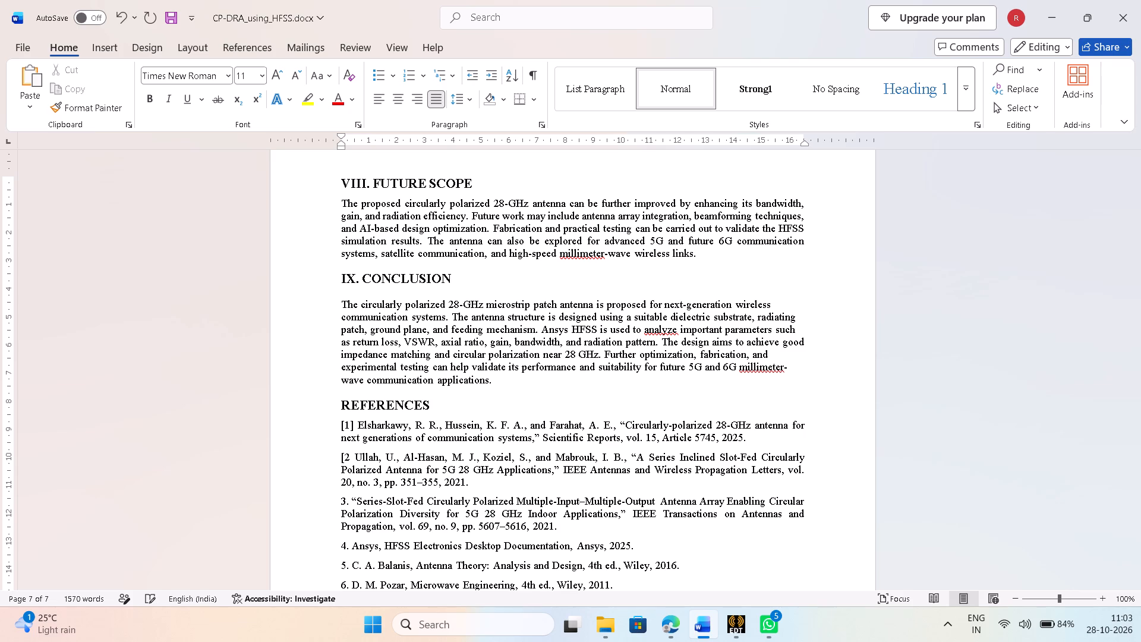
key(Right)
key(bracketright)
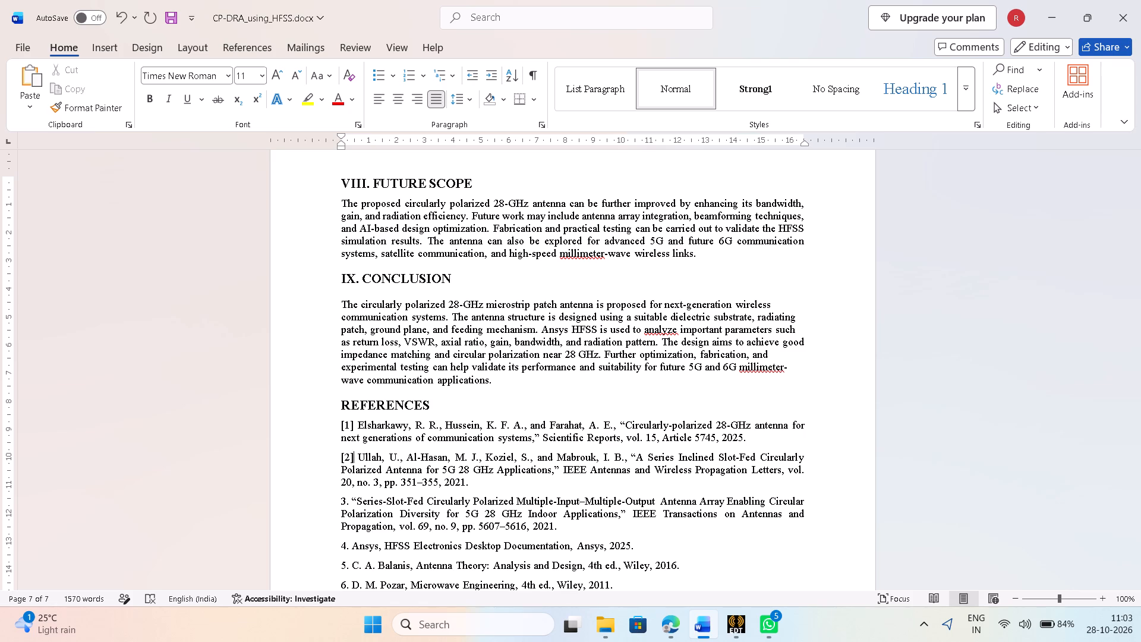
Change the number of the third reference, on the series-slot-fed antenna array, to the bracketed form [3].
click(347, 506)
key(Right)
key(BackSpace)
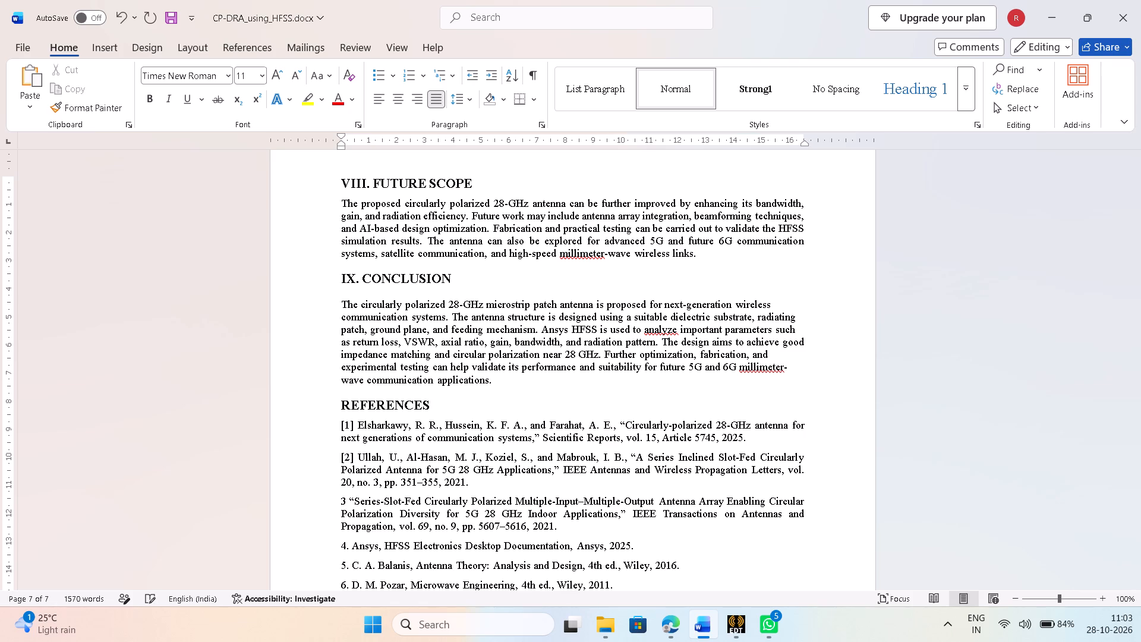
key(bracketright)
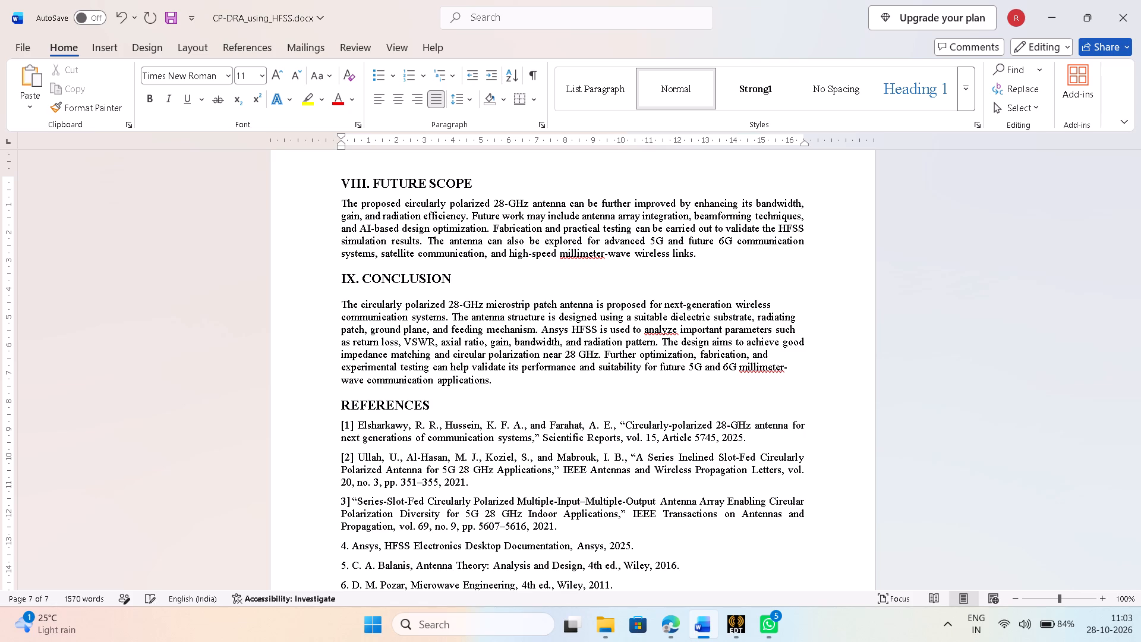
key(Left)
key(Left)
key(bracketleft)
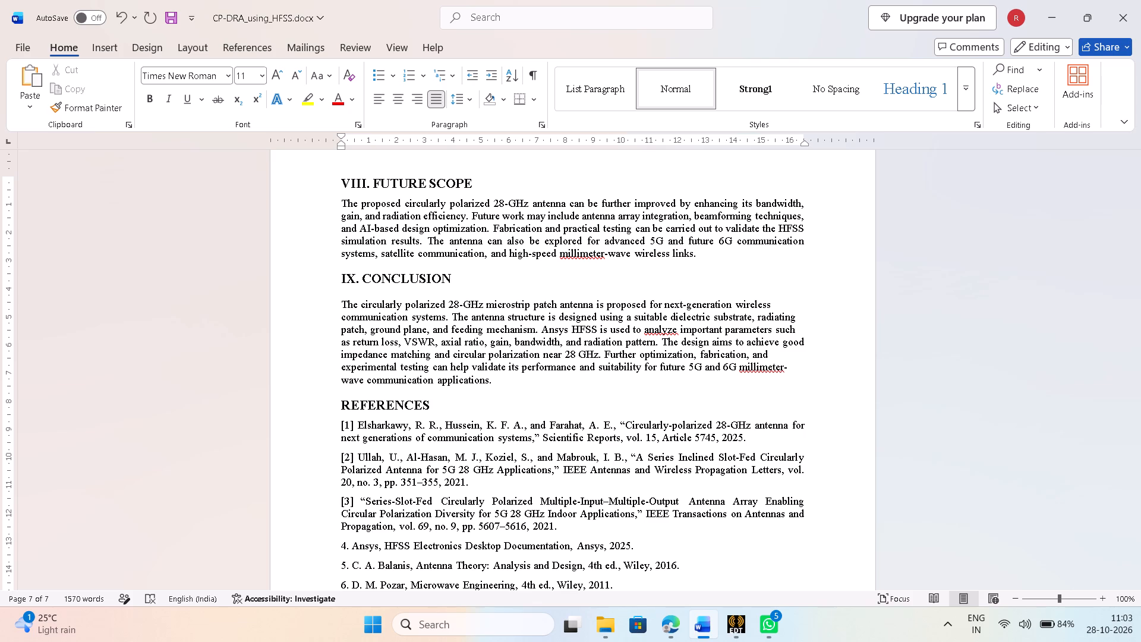
Change the number of the Ansys HFSS documentation reference to the bracketed form [4].
click(349, 547)
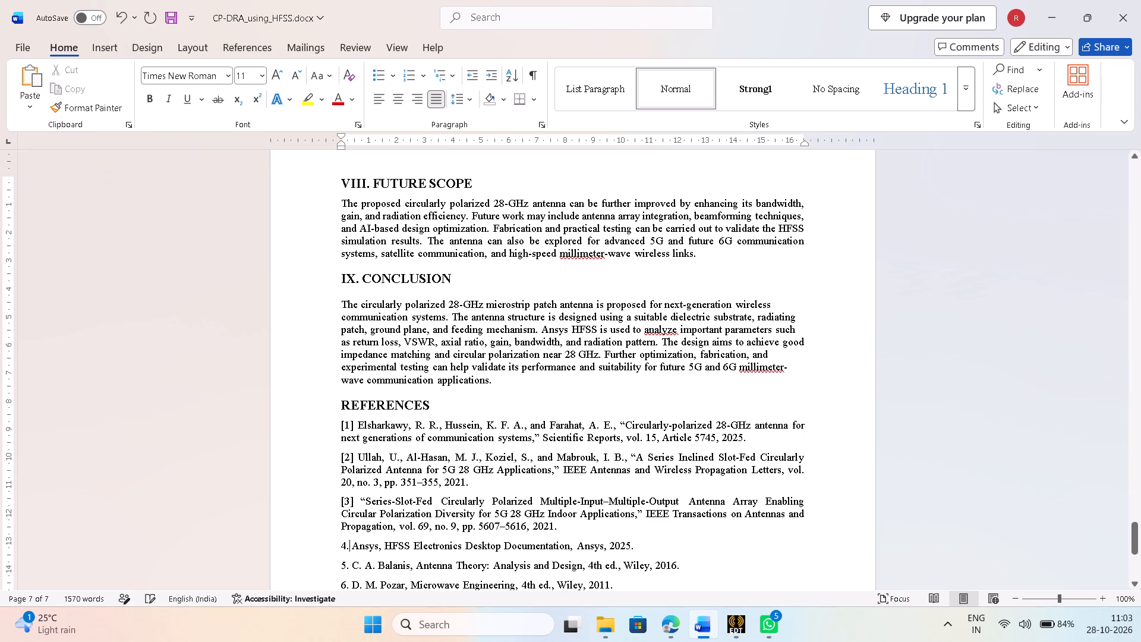
key(BackSpace)
key(bracketright)
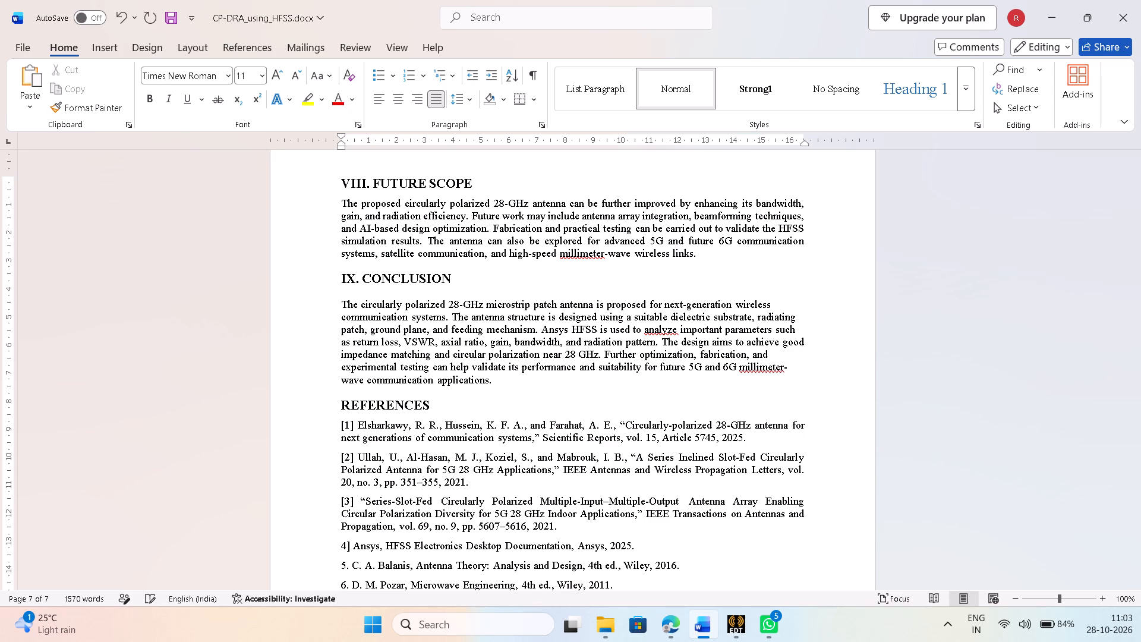
key(Left)
key(Left)
key(bracketleft)
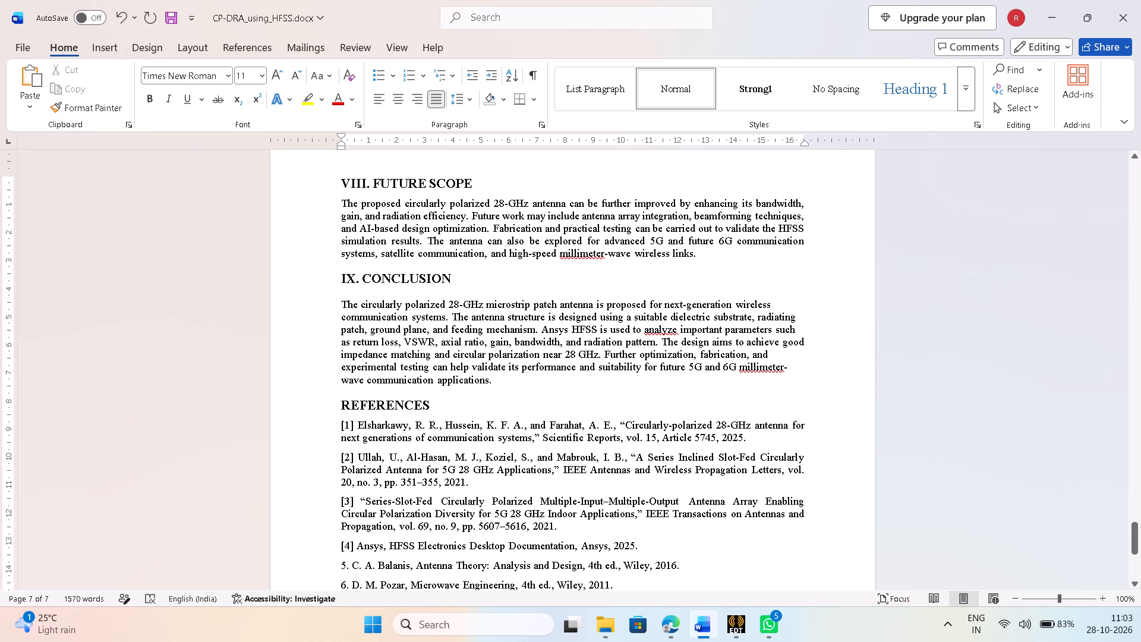
Change the number of the Antenna Theory: Analysis and Design reference to the bracketed form [5].
scroll(360, 556, down, 1)
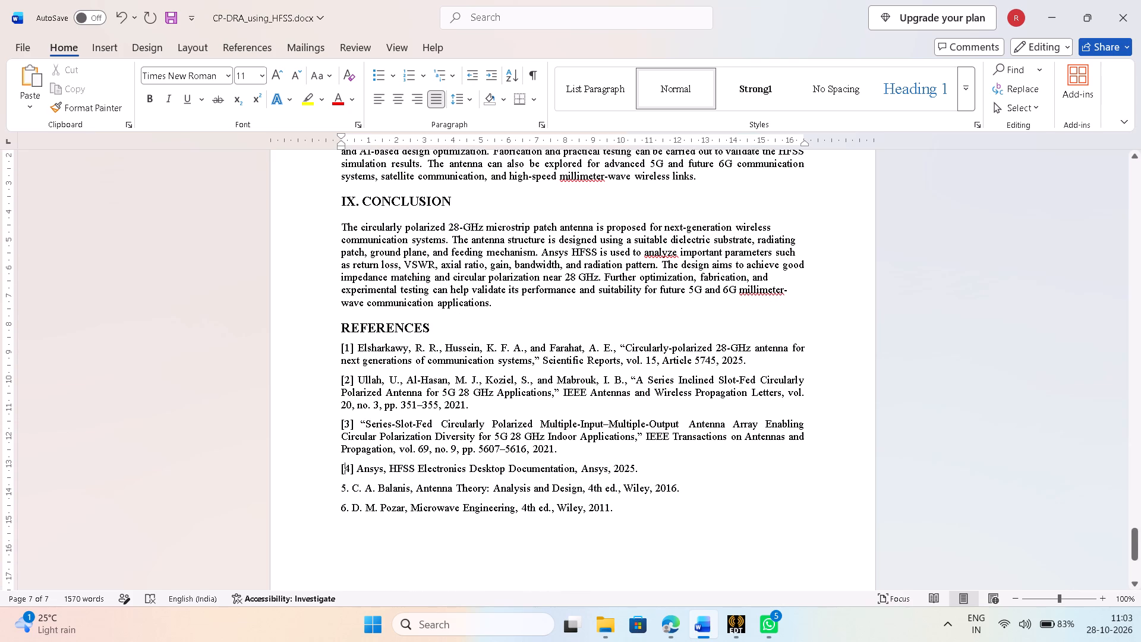
click(350, 493)
key(BackSpace)
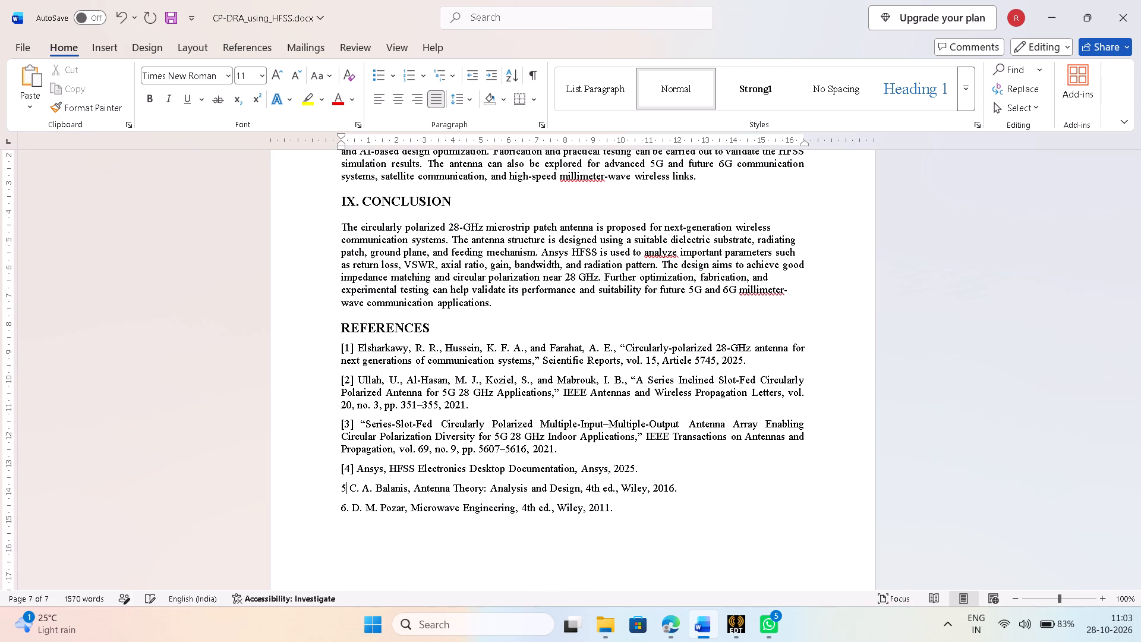
key(bracketright)
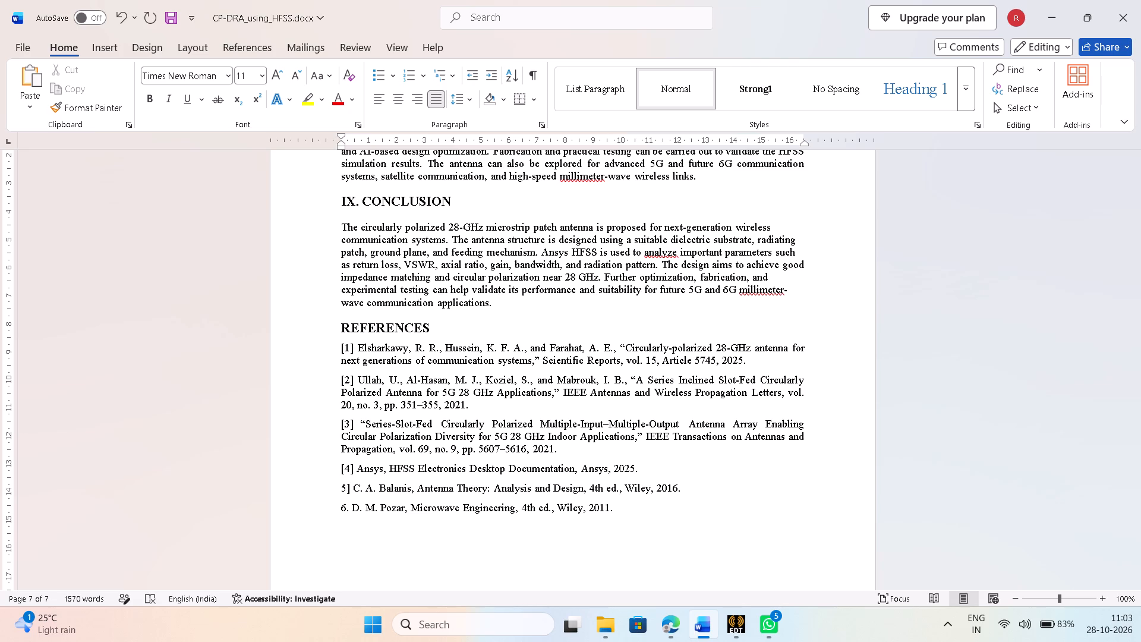
key(Left)
key(Left)
key(bracketleft)
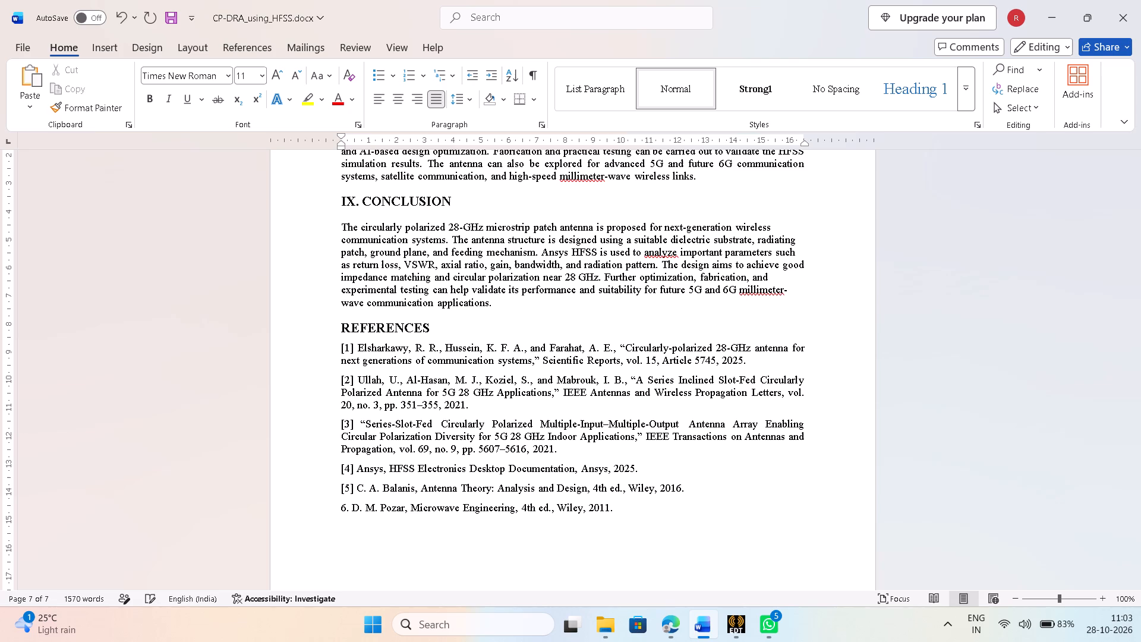
Change the number of the Microwave Engineering reference to the bracketed form [6].
key(Down)
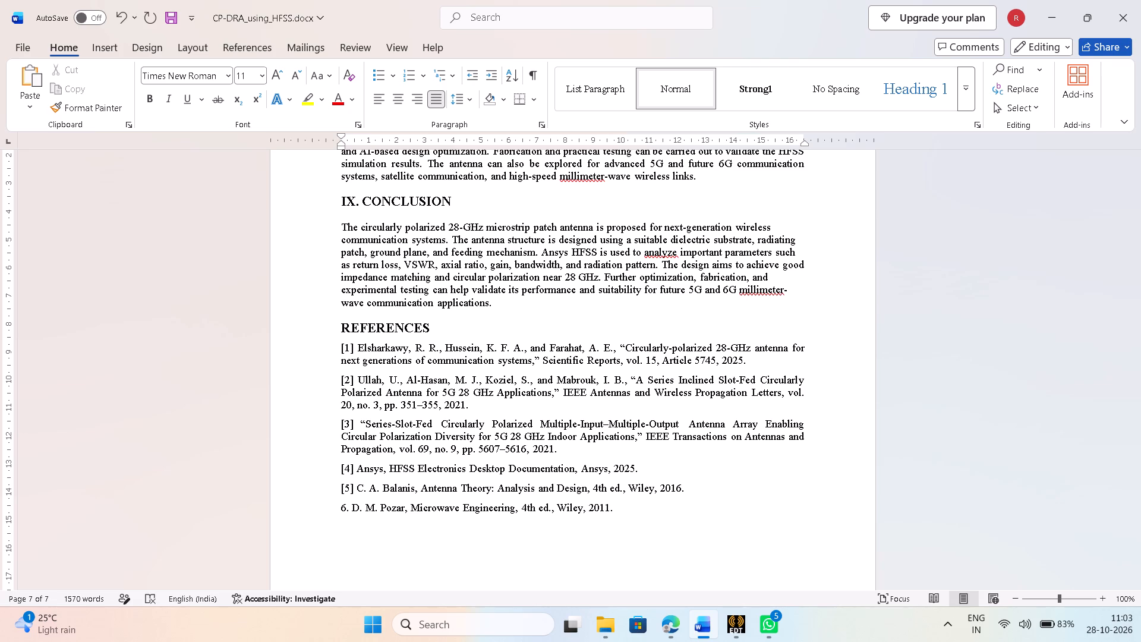
key(Right)
key(BackSpace)
key(bracketright)
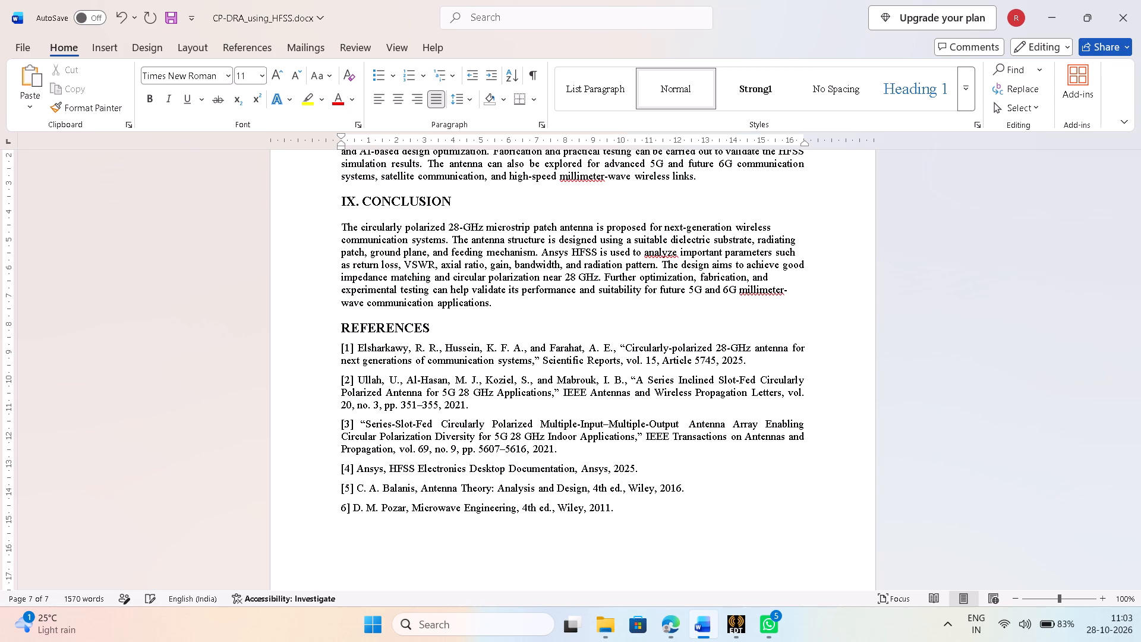
key(Left)
key(Left)
key(bracketleft)
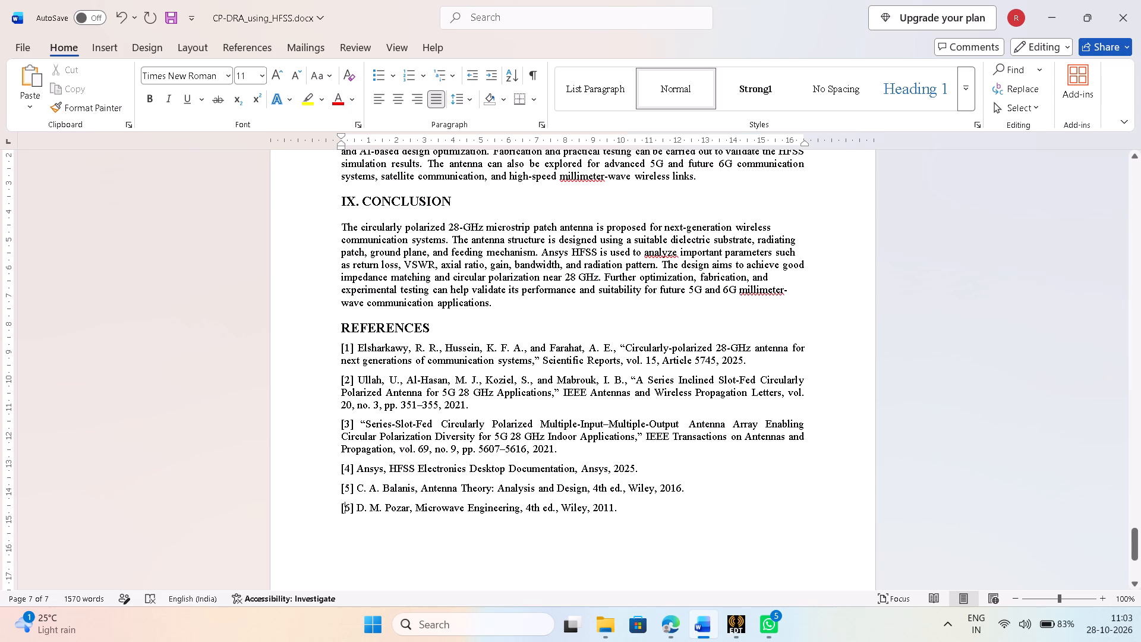
Review the paper's layout, figures, results table and section text from the References back to the title page.
scroll(521, 398, up, 3)
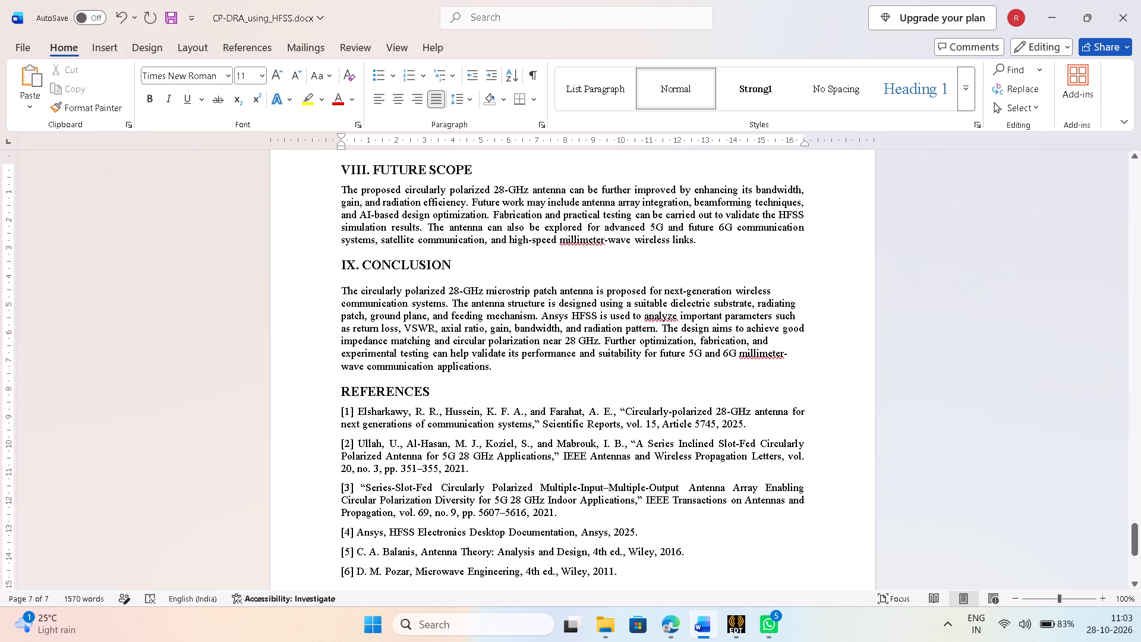
scroll(521, 398, up, 17)
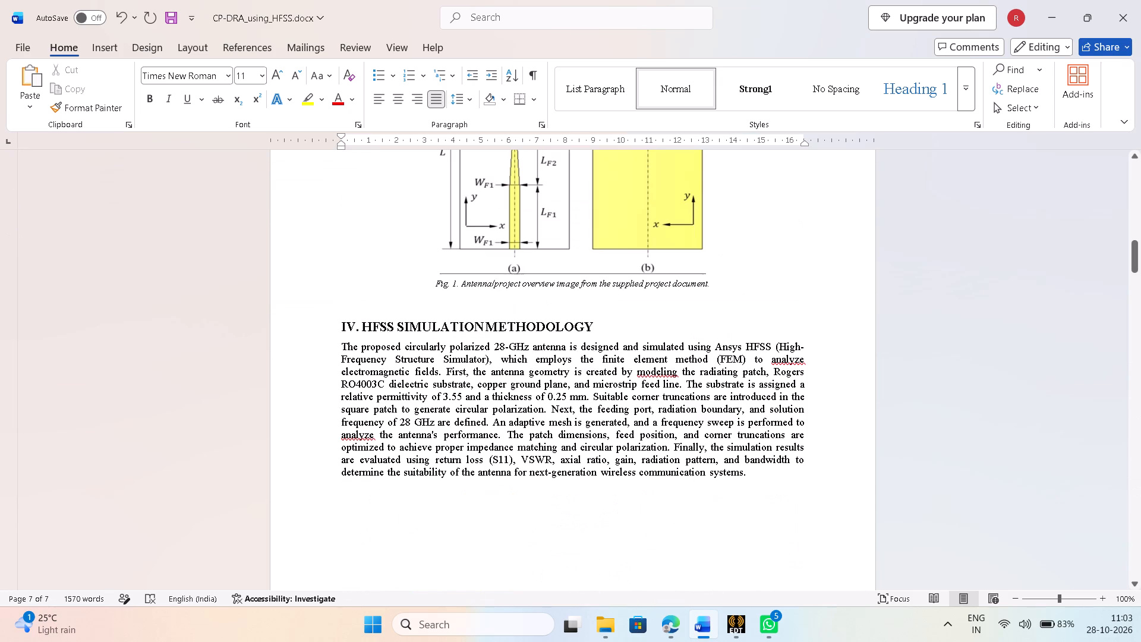
scroll(521, 398, up, 7)
scroll(521, 398, down, 6)
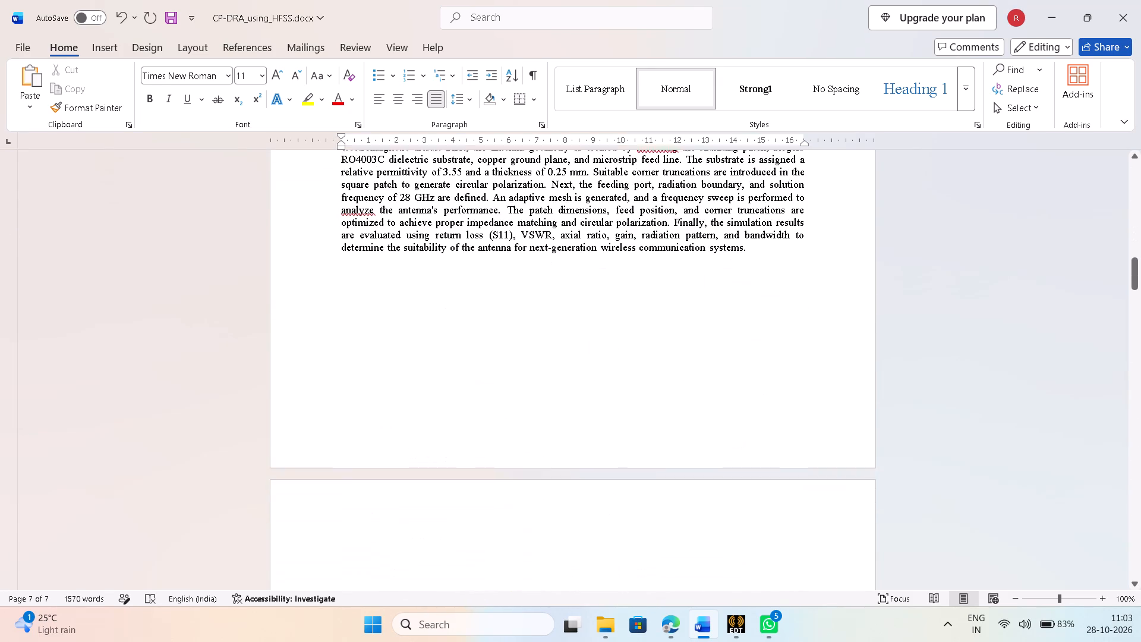
scroll(521, 398, down, 6)
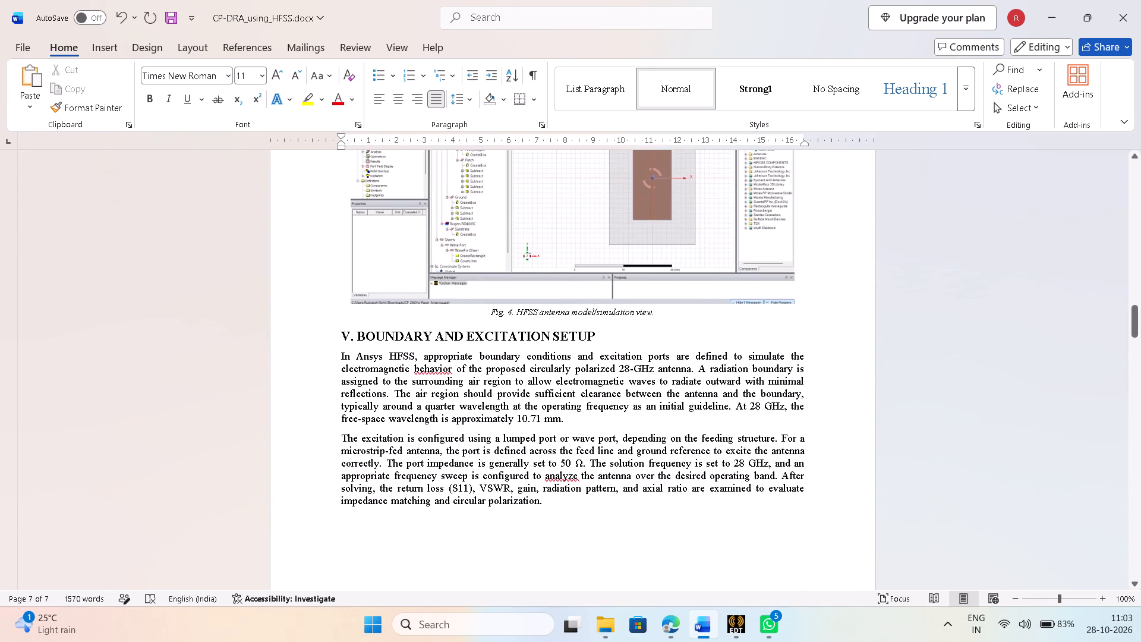
scroll(521, 398, down, 4)
scroll(521, 398, up, 2)
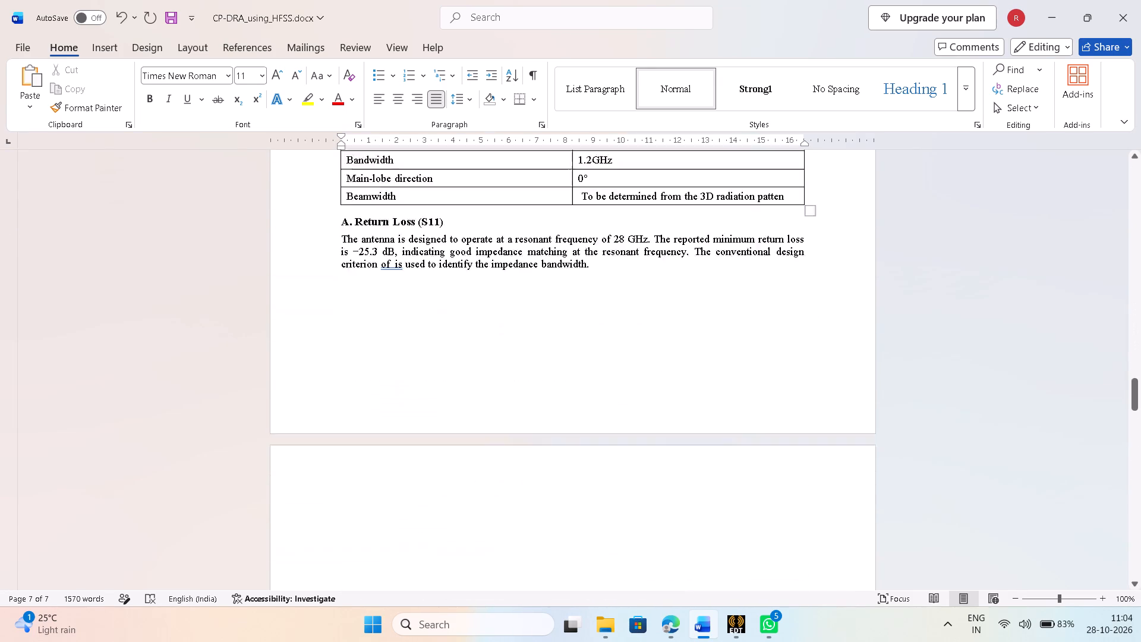
scroll(521, 398, up, 3)
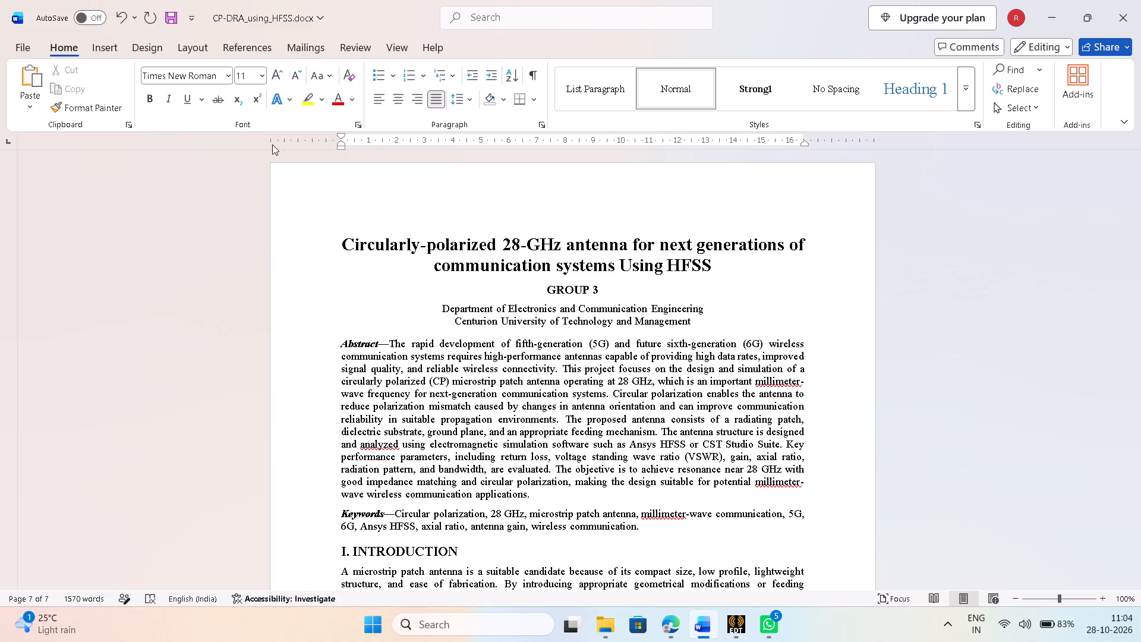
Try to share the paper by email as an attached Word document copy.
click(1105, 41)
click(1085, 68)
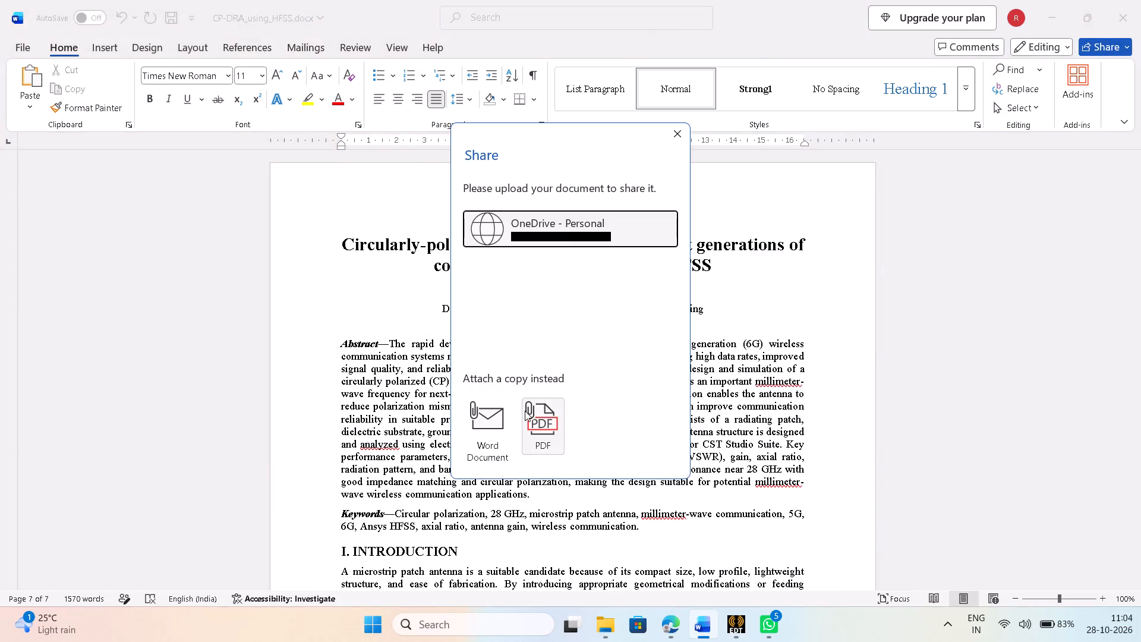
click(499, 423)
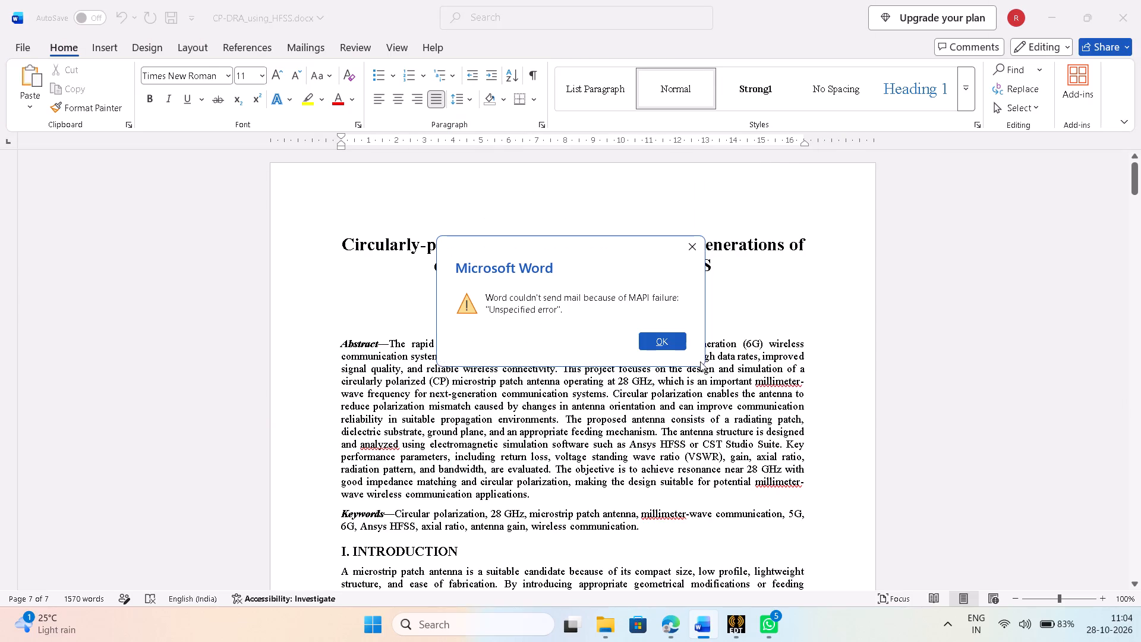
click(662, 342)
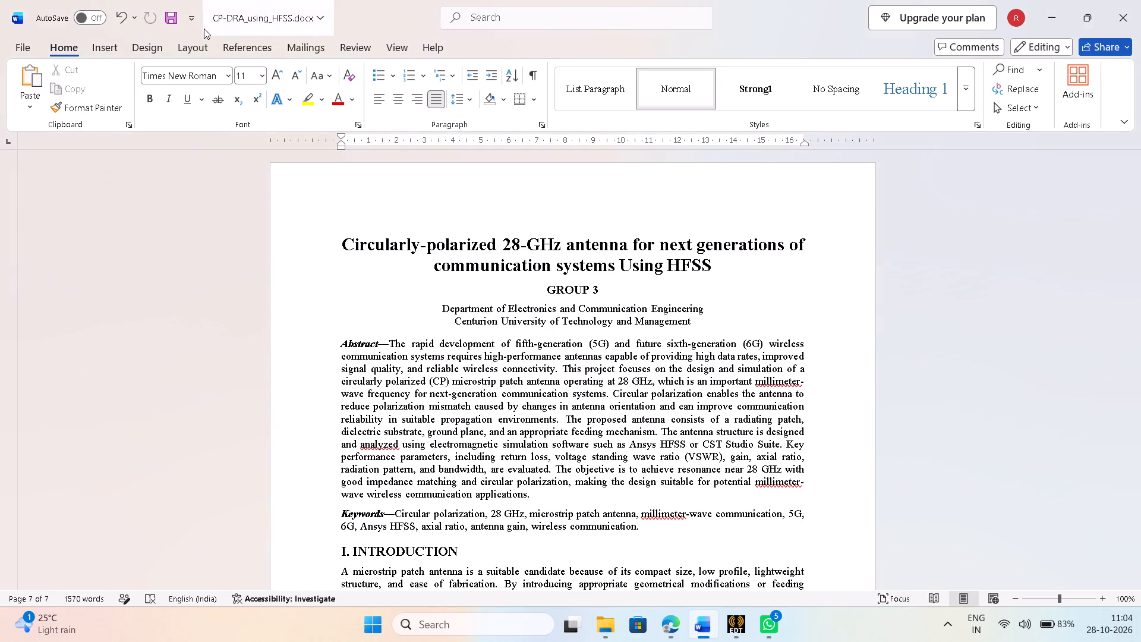
Save the revised CP-DRA_using_HFSS document.
click(171, 17)
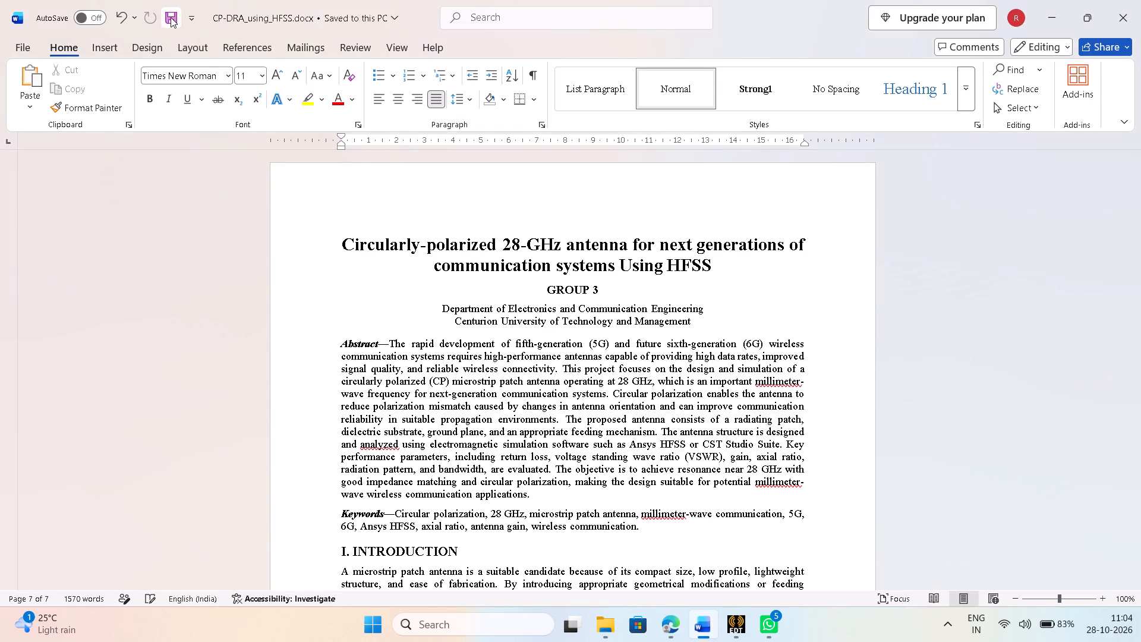
Remove the Save command from the Quick Access Toolbar.
click(196, 16)
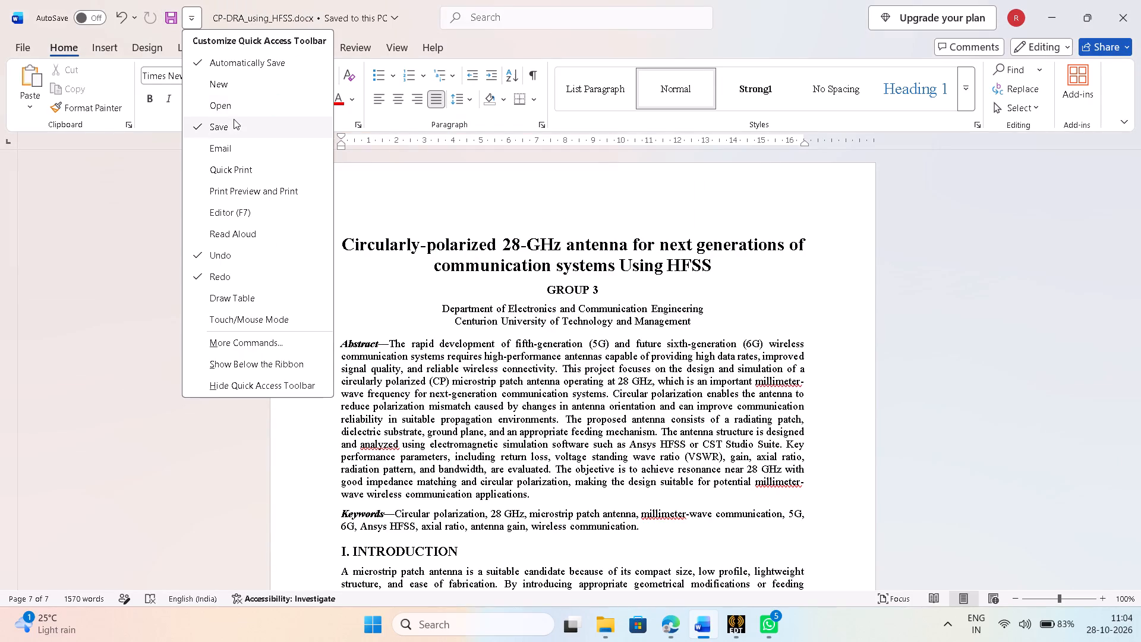
click(231, 129)
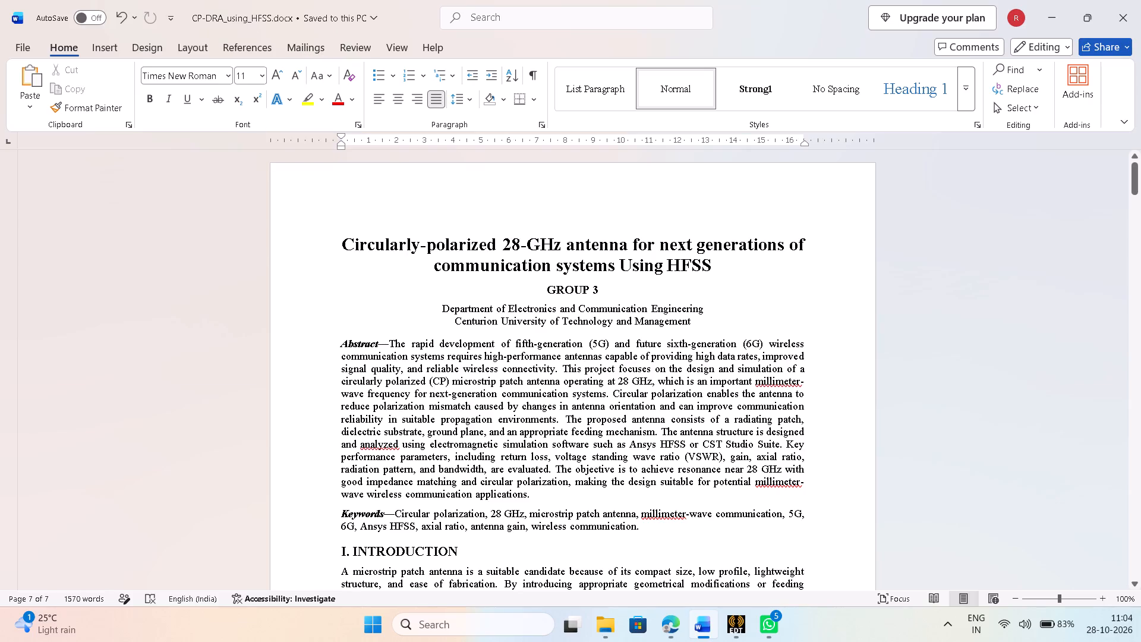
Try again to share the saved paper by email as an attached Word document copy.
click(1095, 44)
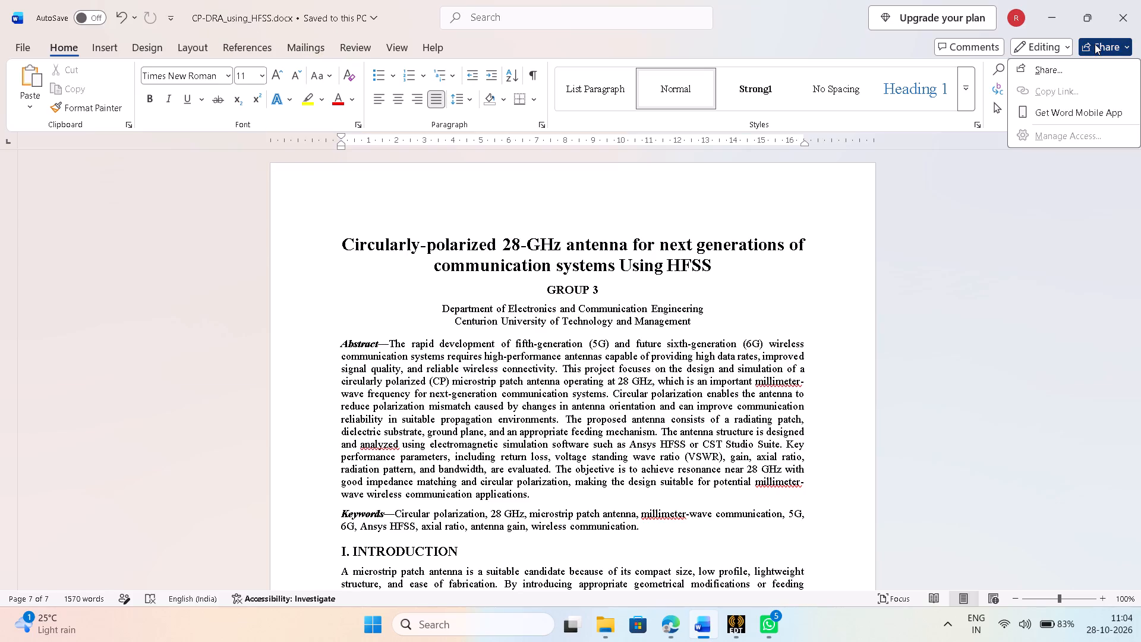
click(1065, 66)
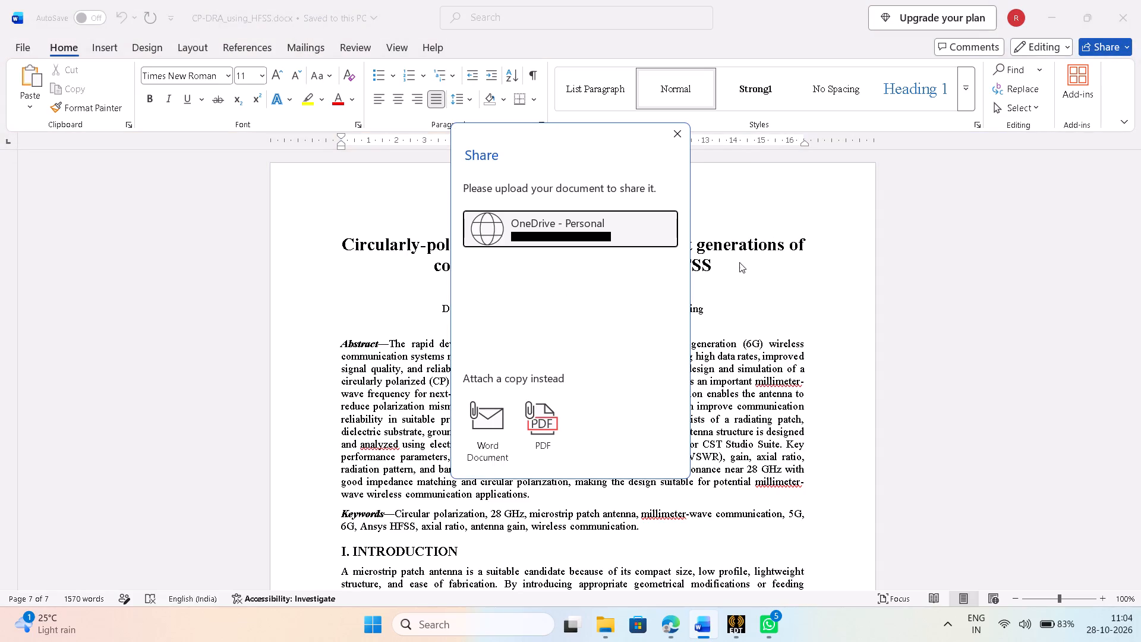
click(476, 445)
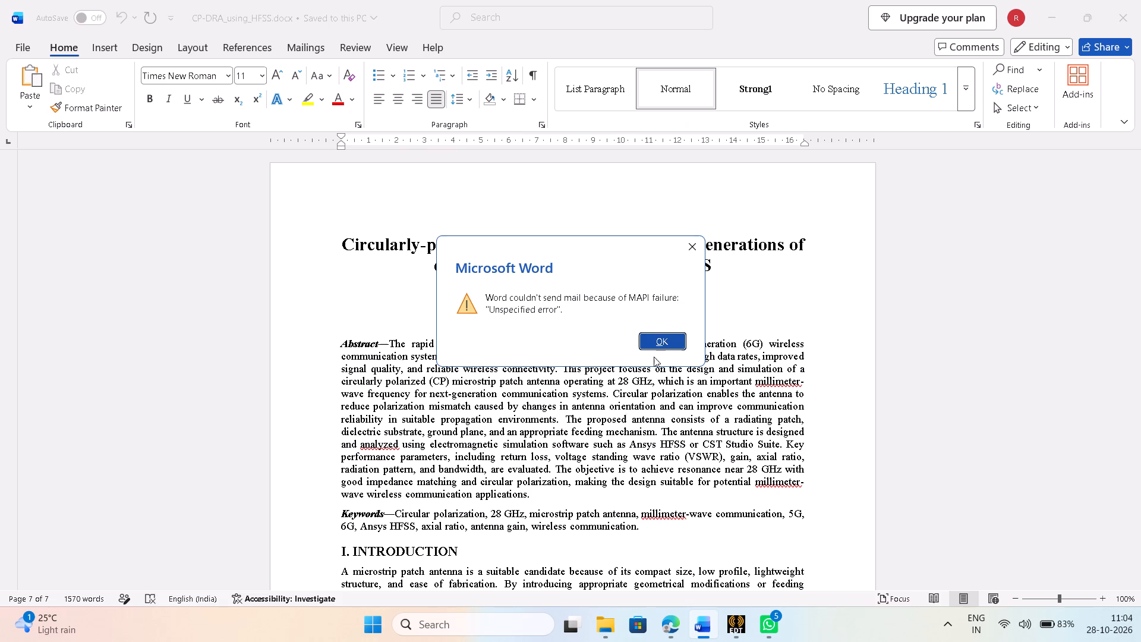
Dismiss the mail error and add the Save command back to the Quick Access Toolbar.
click(672, 332)
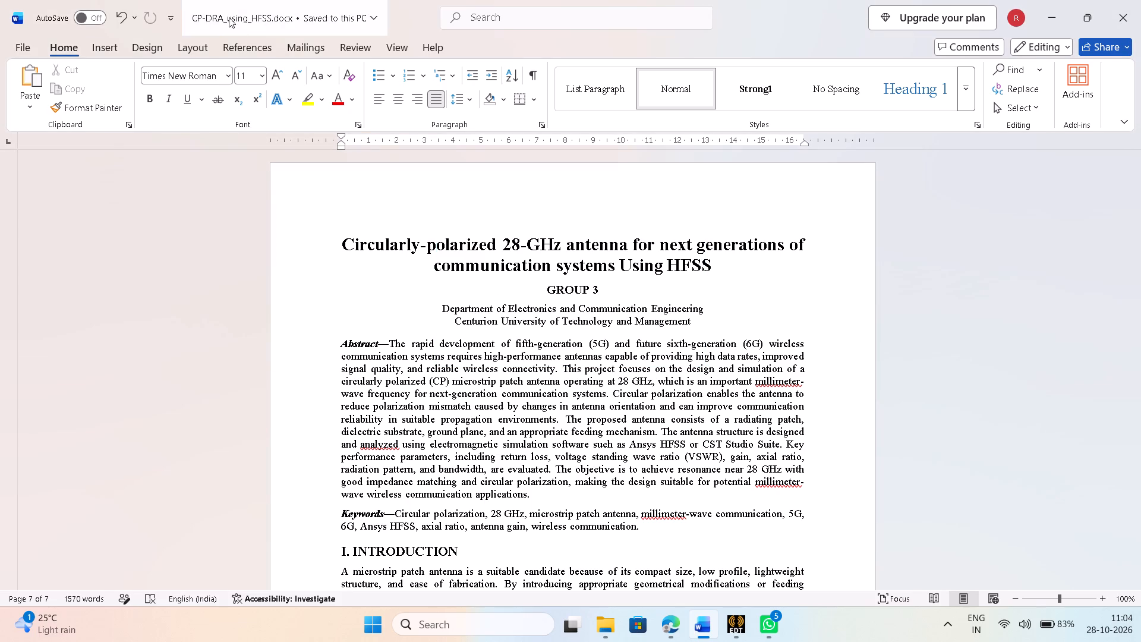
click(176, 14)
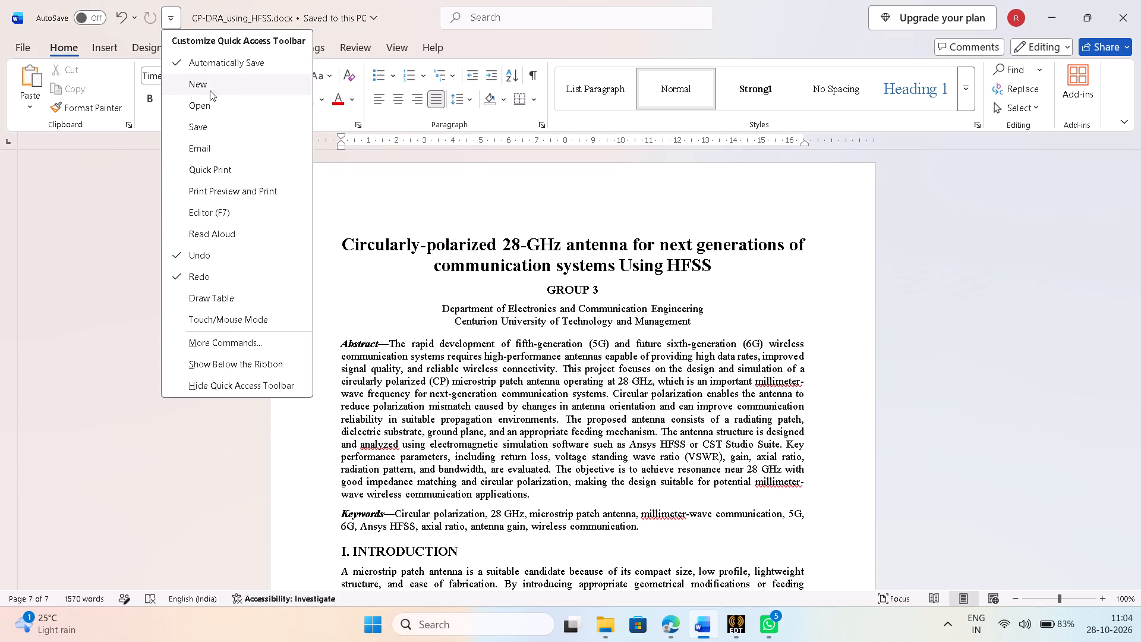
click(220, 125)
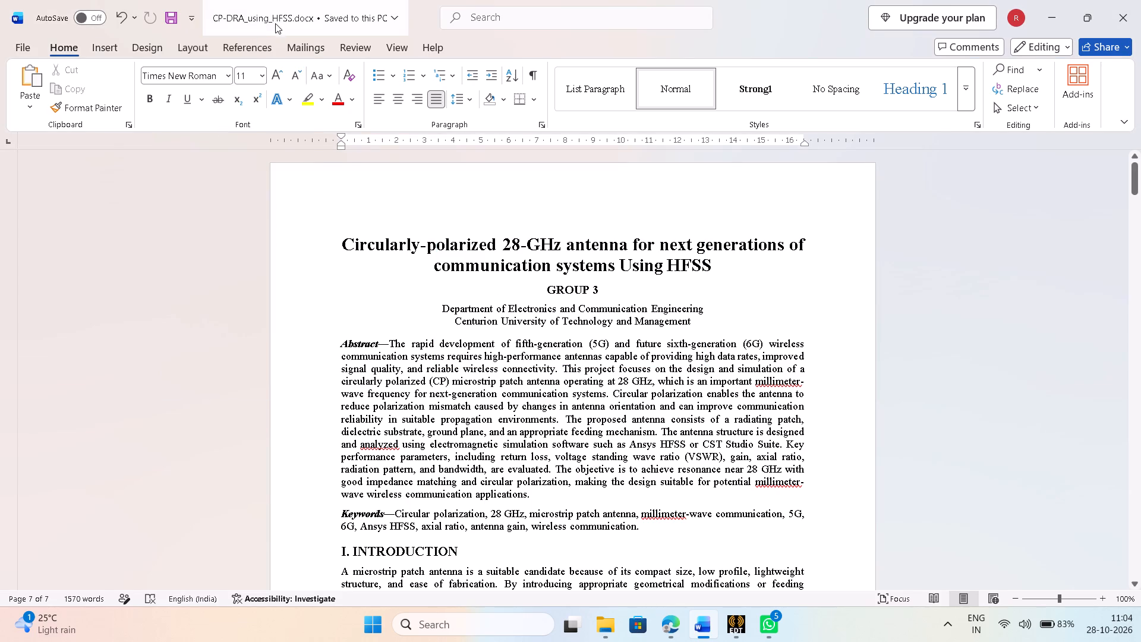
Restore the maximized CP-DRA_using_HFSS document window to its smaller floating size.
double_click(276, 18)
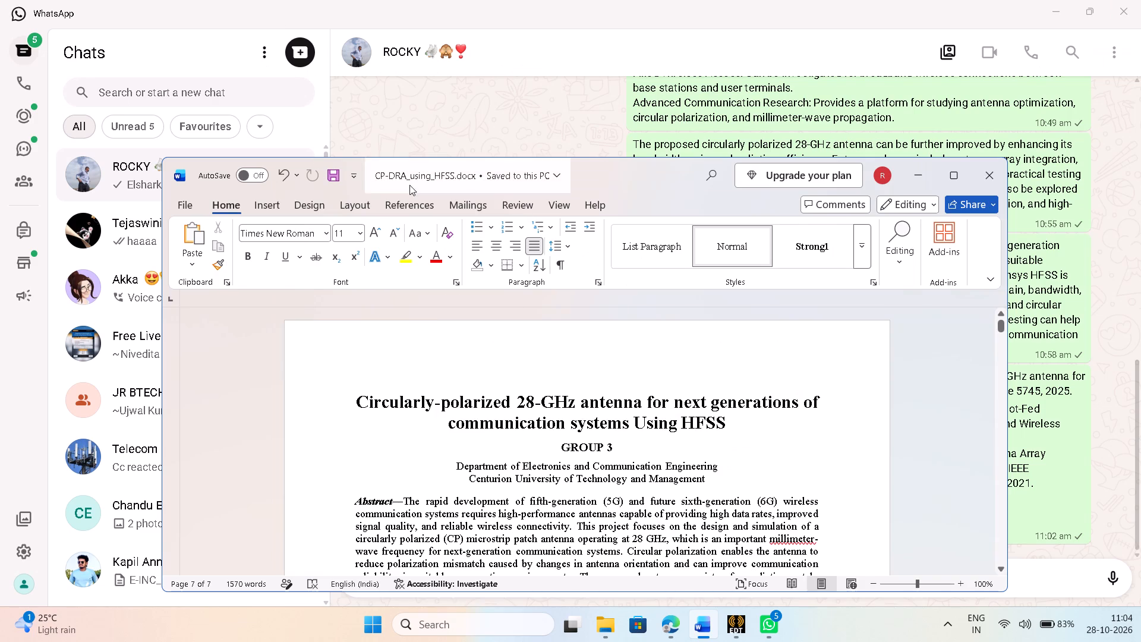
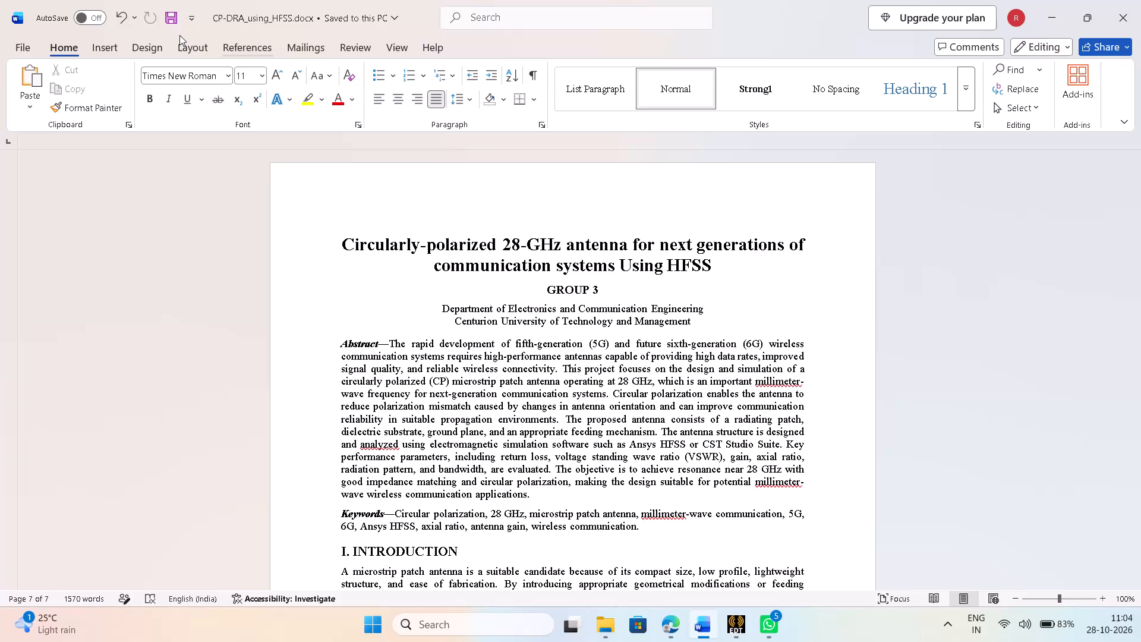
Save the CP-DRA_using_HFSS document again under its current name.
click(172, 23)
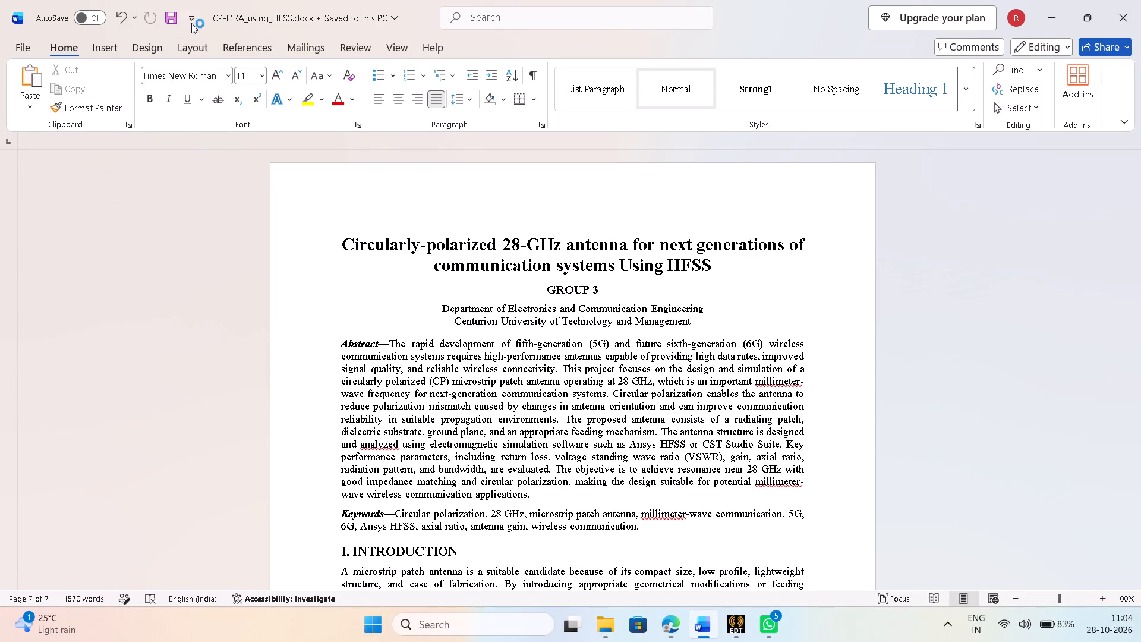
click(191, 23)
click(171, 15)
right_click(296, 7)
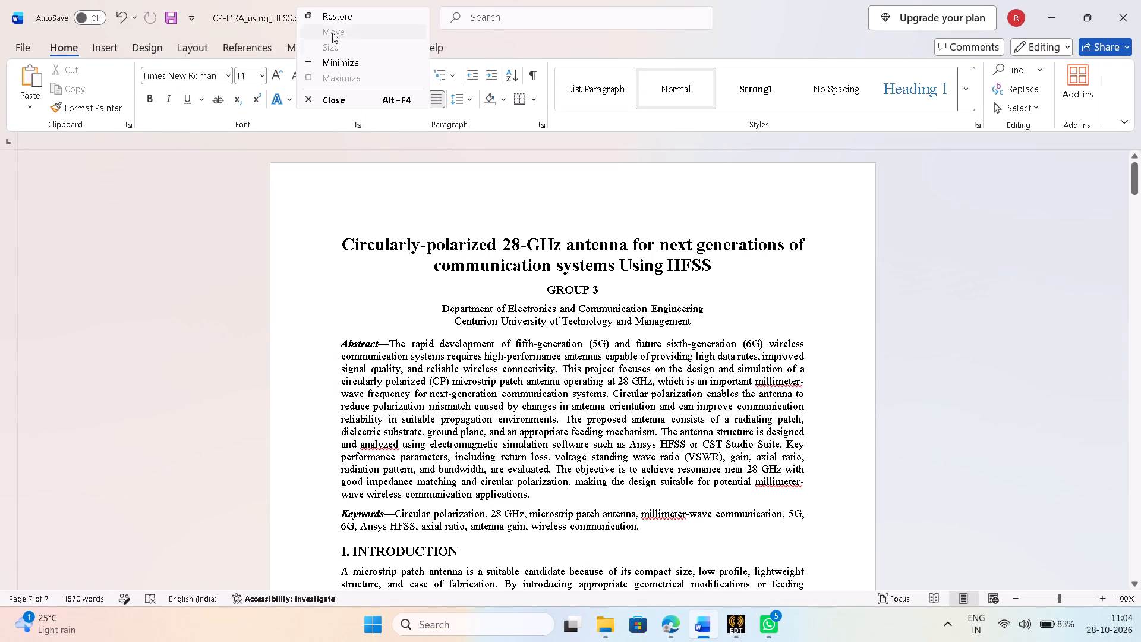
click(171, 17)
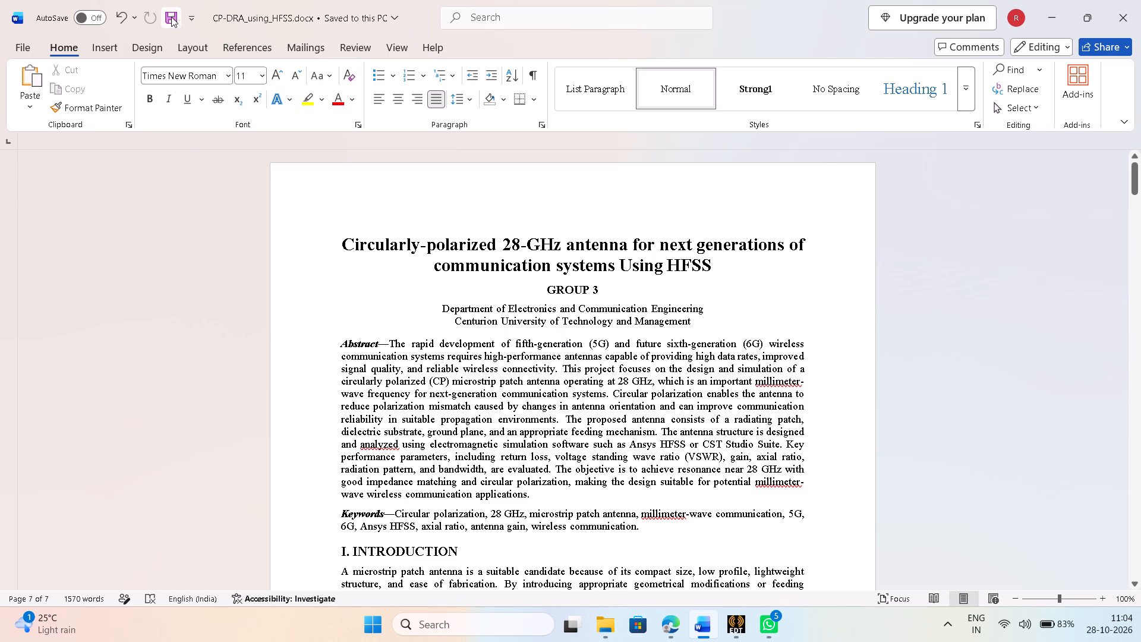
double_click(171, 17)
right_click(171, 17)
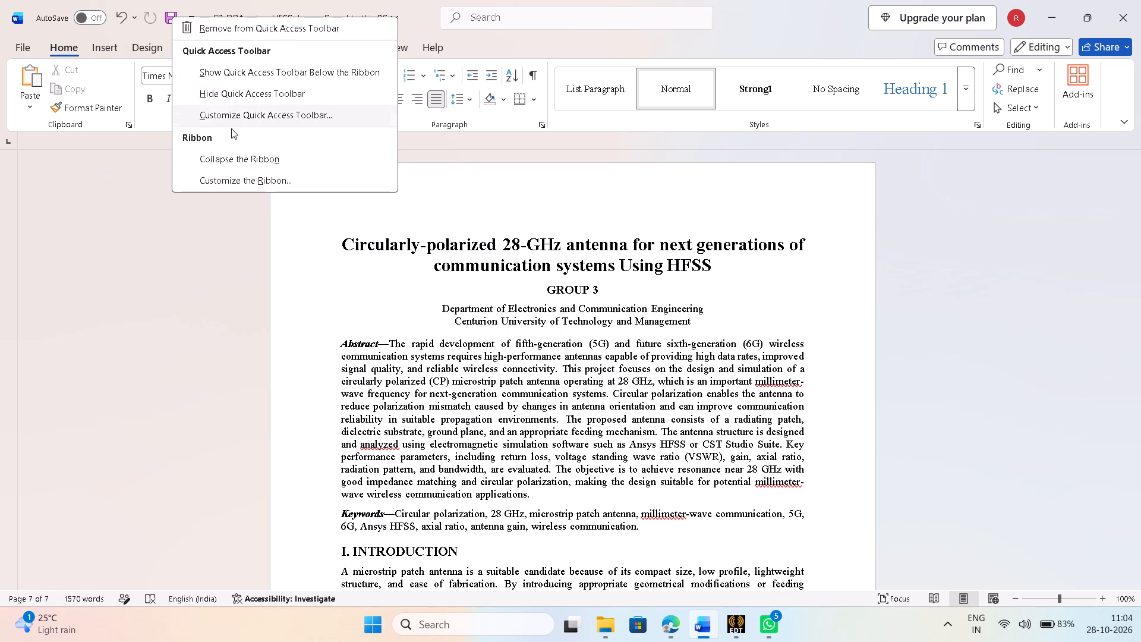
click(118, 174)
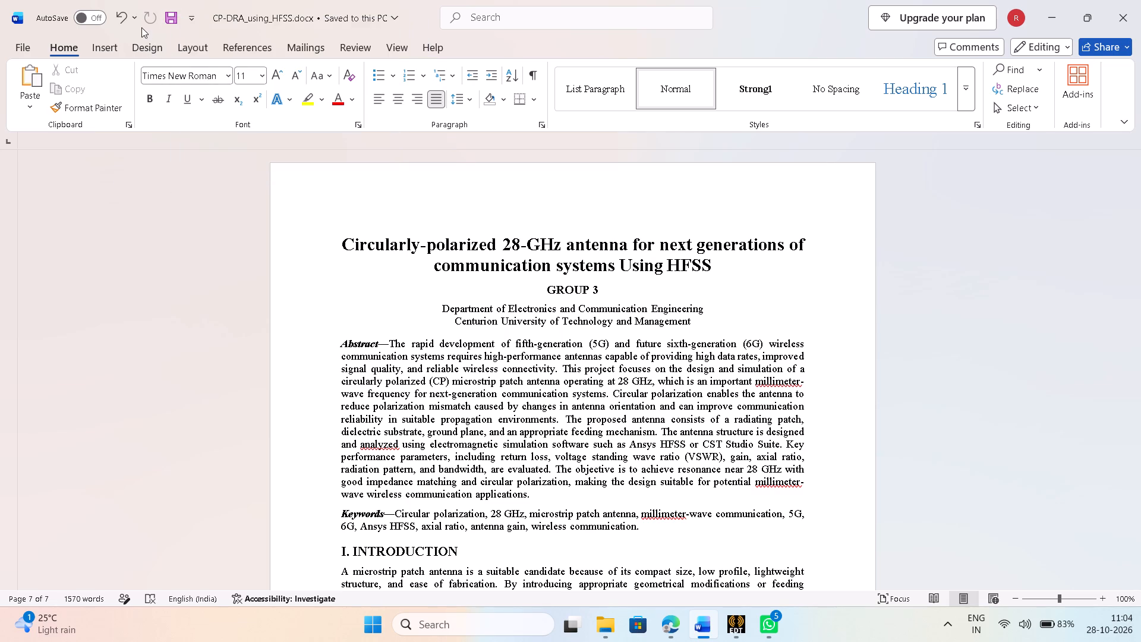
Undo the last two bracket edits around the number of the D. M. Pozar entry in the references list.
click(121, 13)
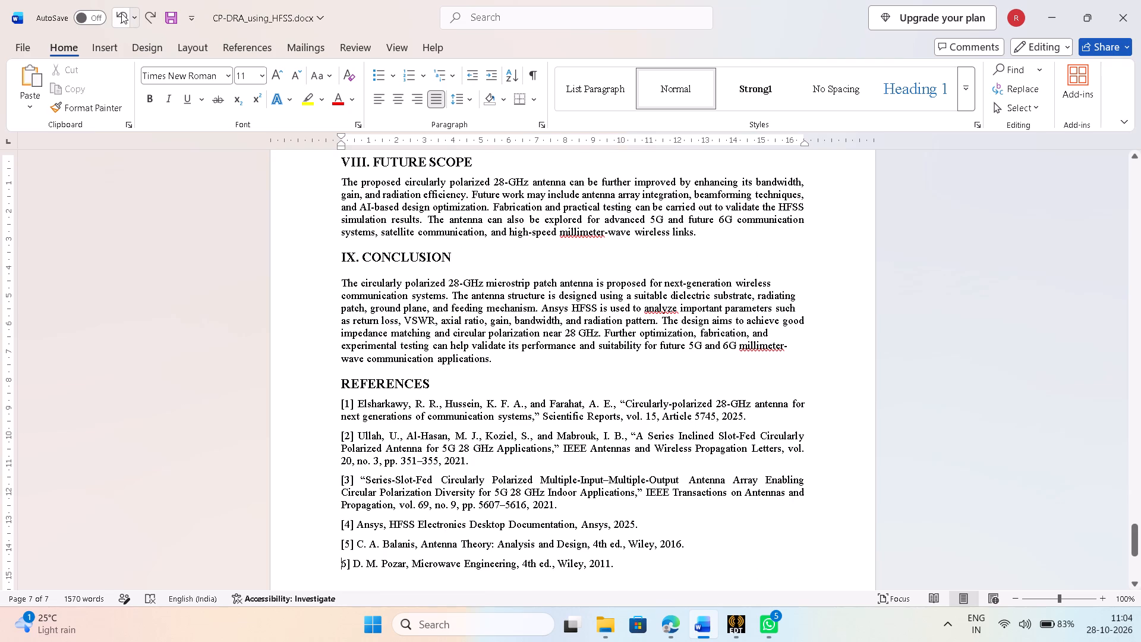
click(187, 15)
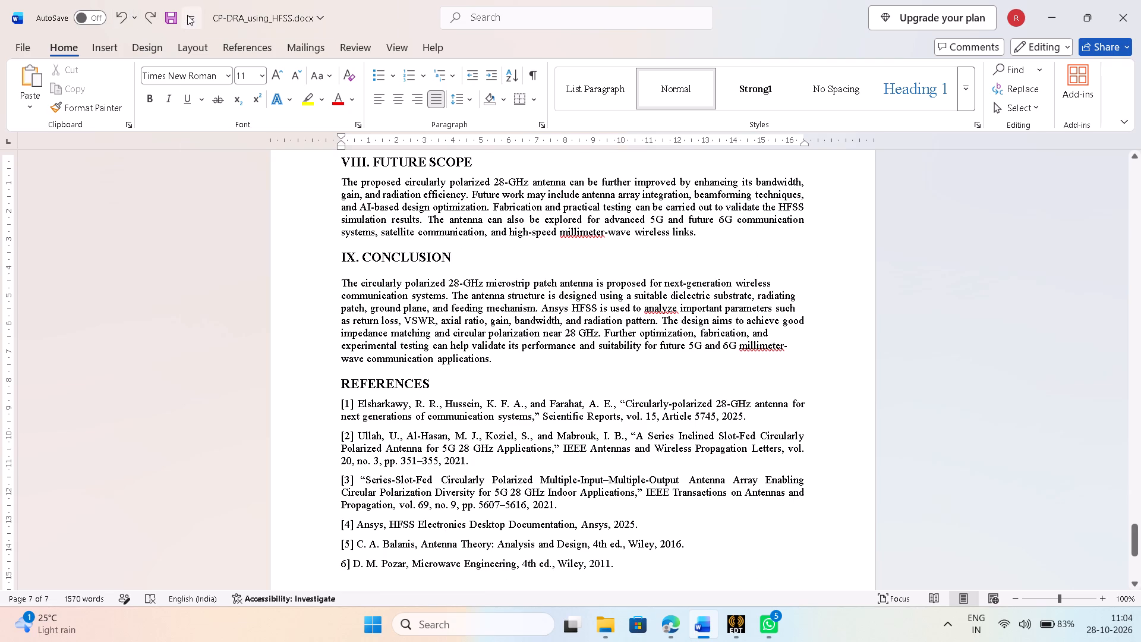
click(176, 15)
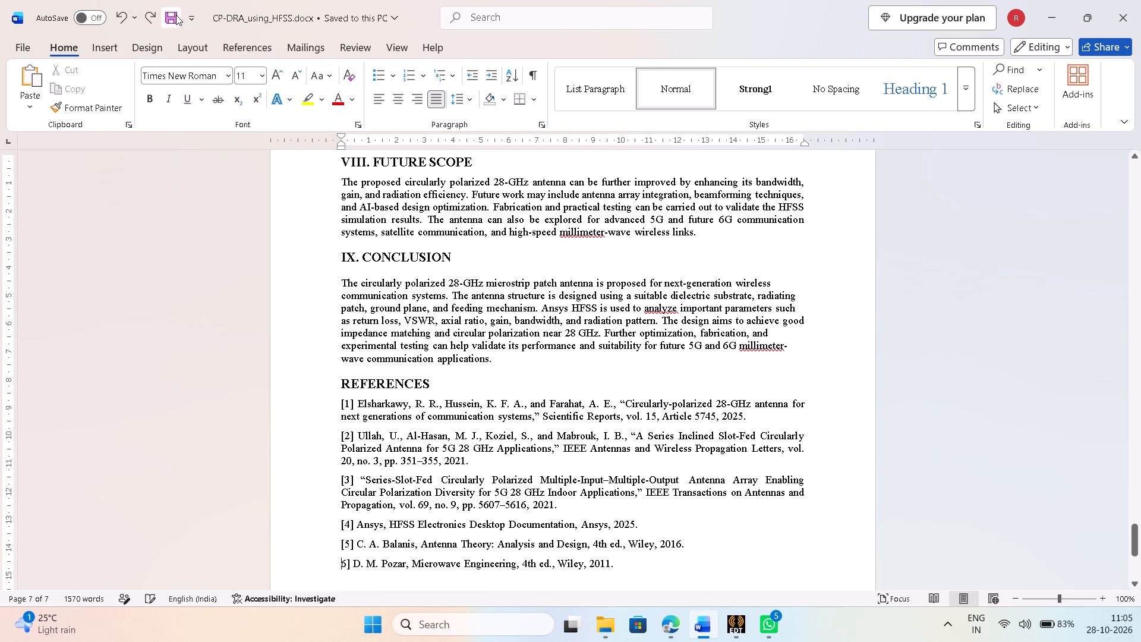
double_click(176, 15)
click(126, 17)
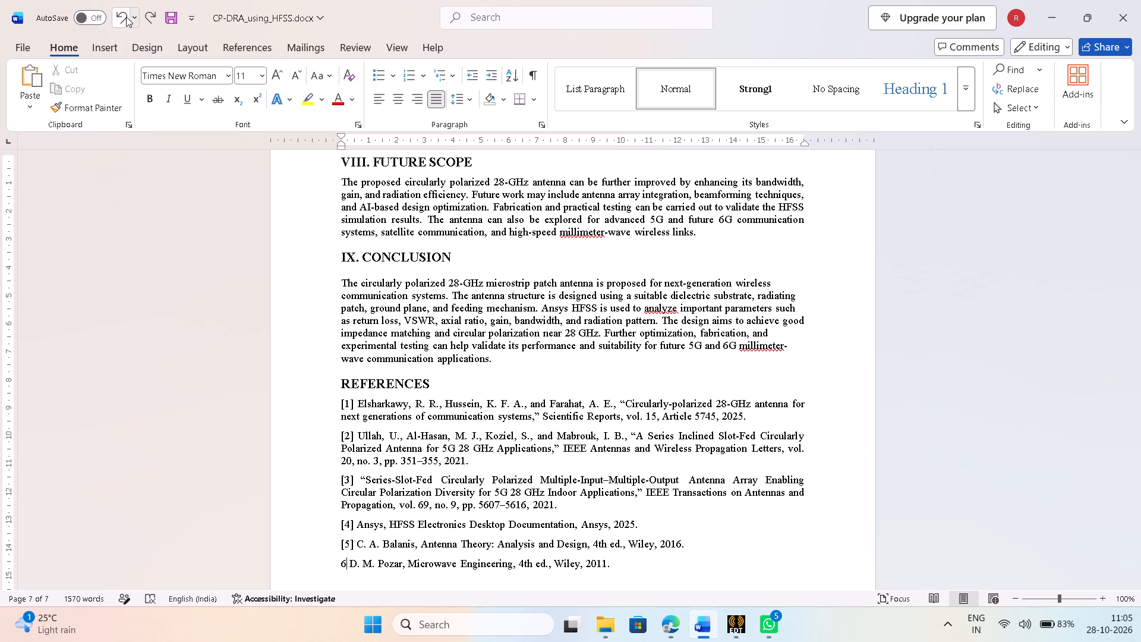
Add the closing and opening square brackets around the 6 of the last reference so it reads [6].
key(bracketright)
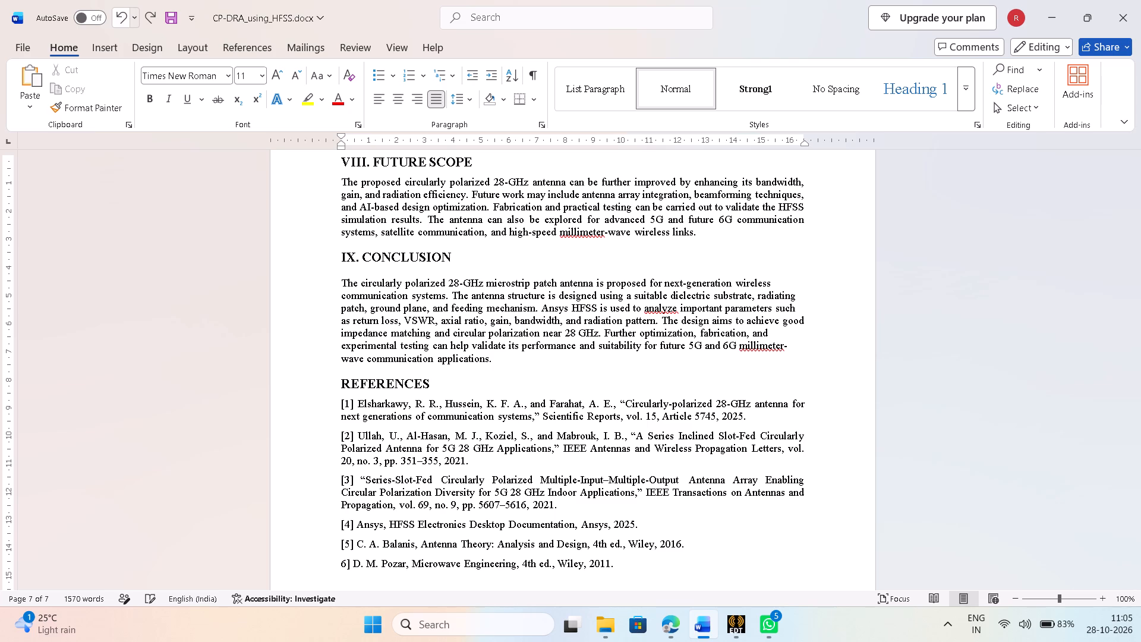
key(Left)
key(Left)
key(bracketleft)
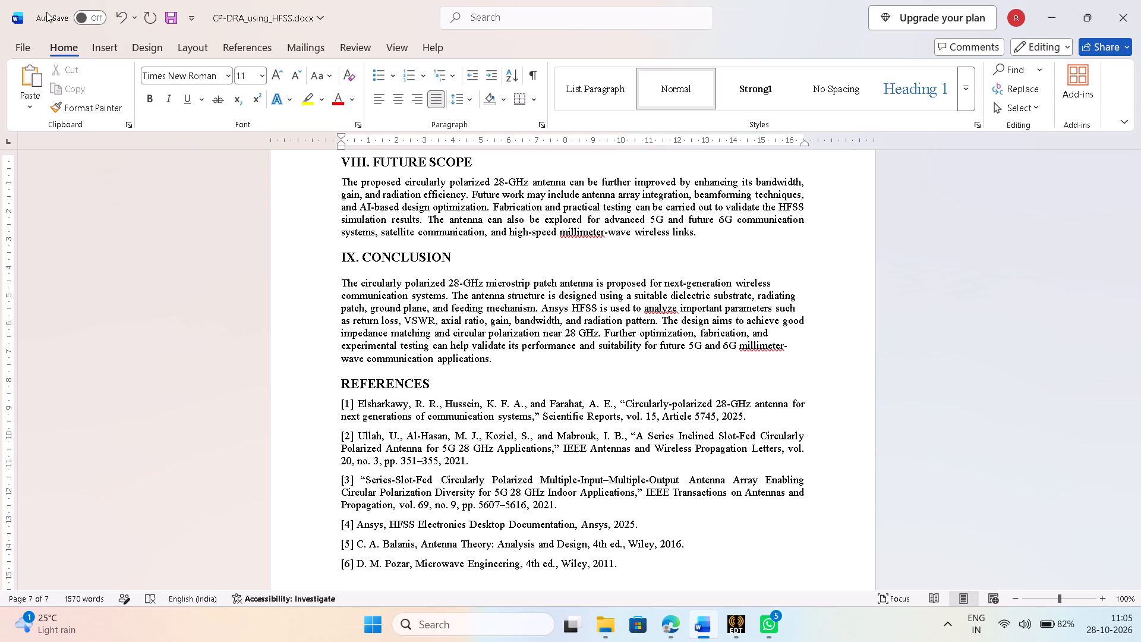
Save the CP-DRA_using_HFSS document with the corrected reference number.
click(175, 17)
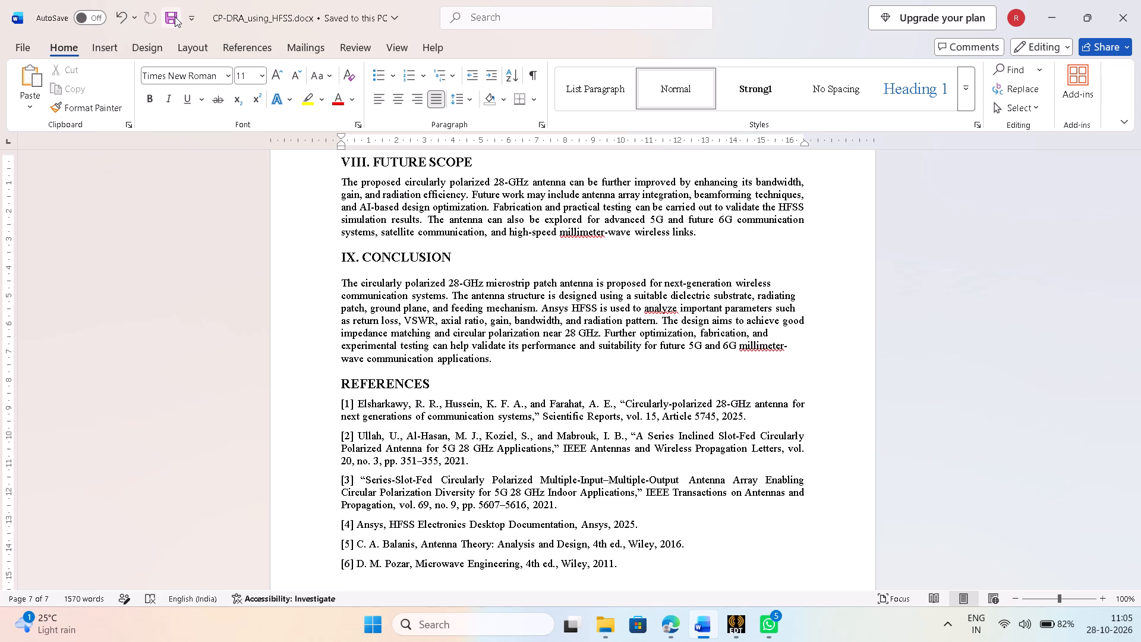
double_click(175, 17)
Try to upload a copy of the CP-DRA_using_HFSS document to the OneDrive - Personal location.
click(259, 19)
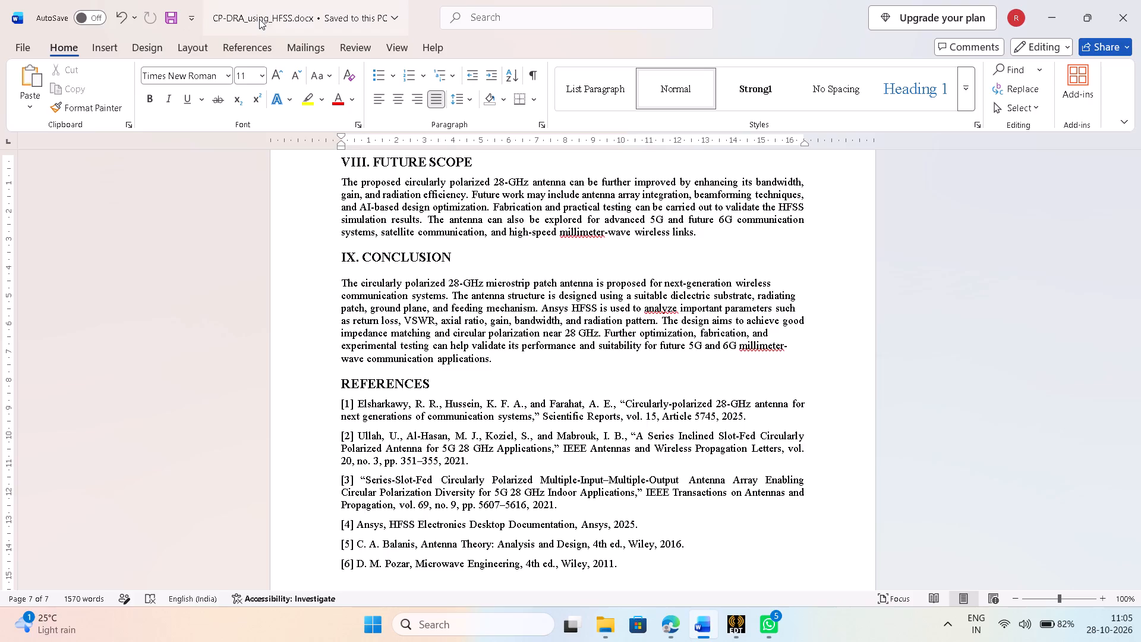
click(387, 243)
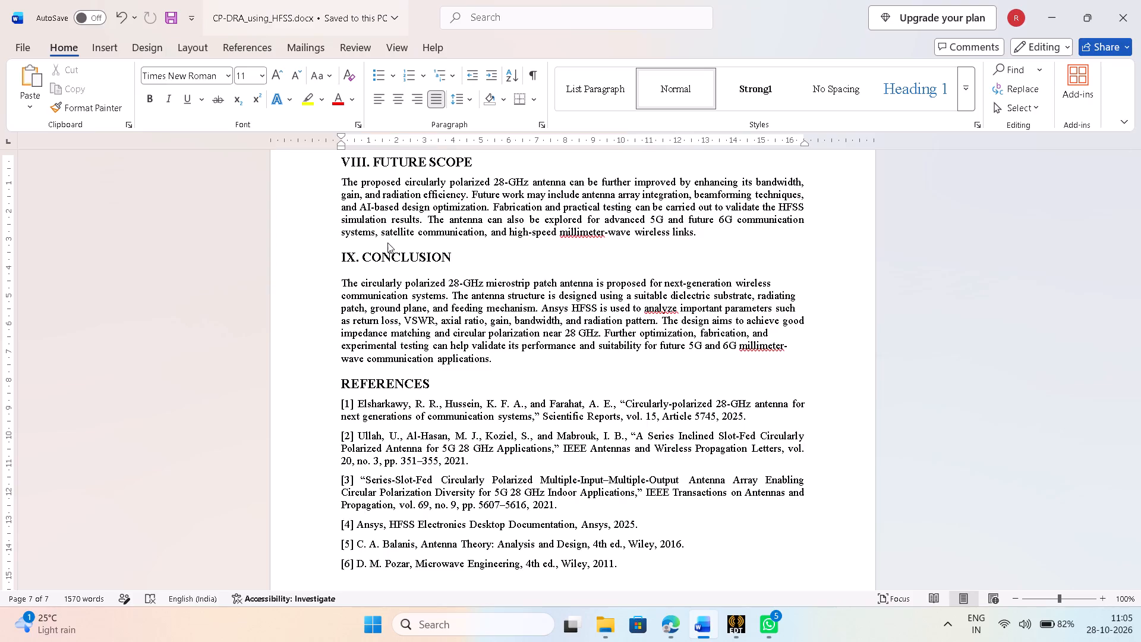
click(522, 231)
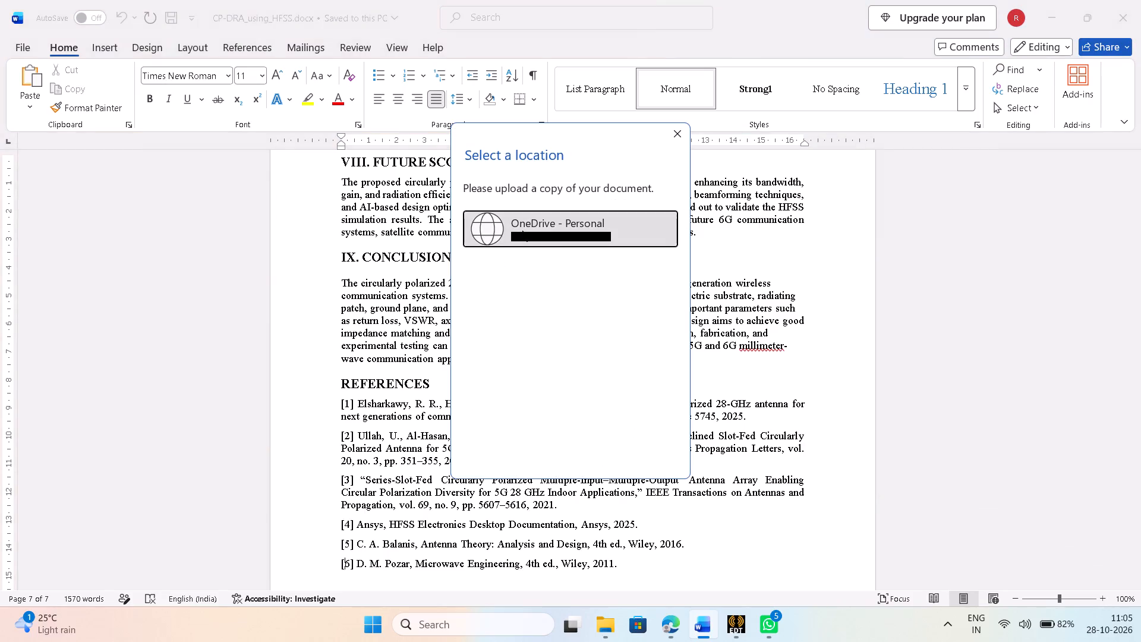
click(522, 231)
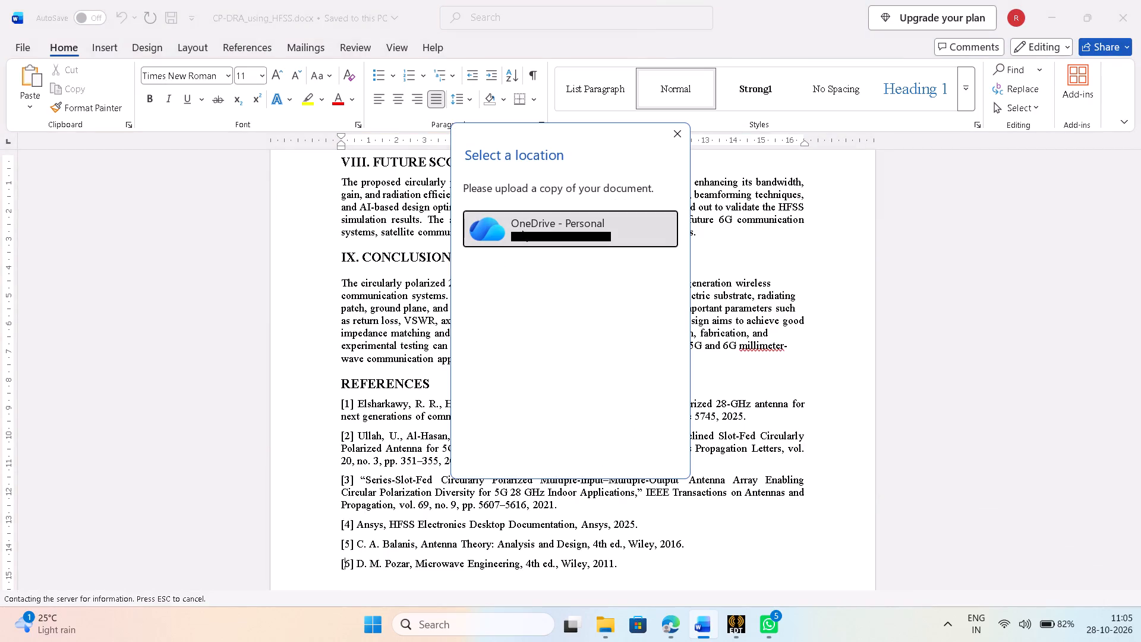
click(546, 227)
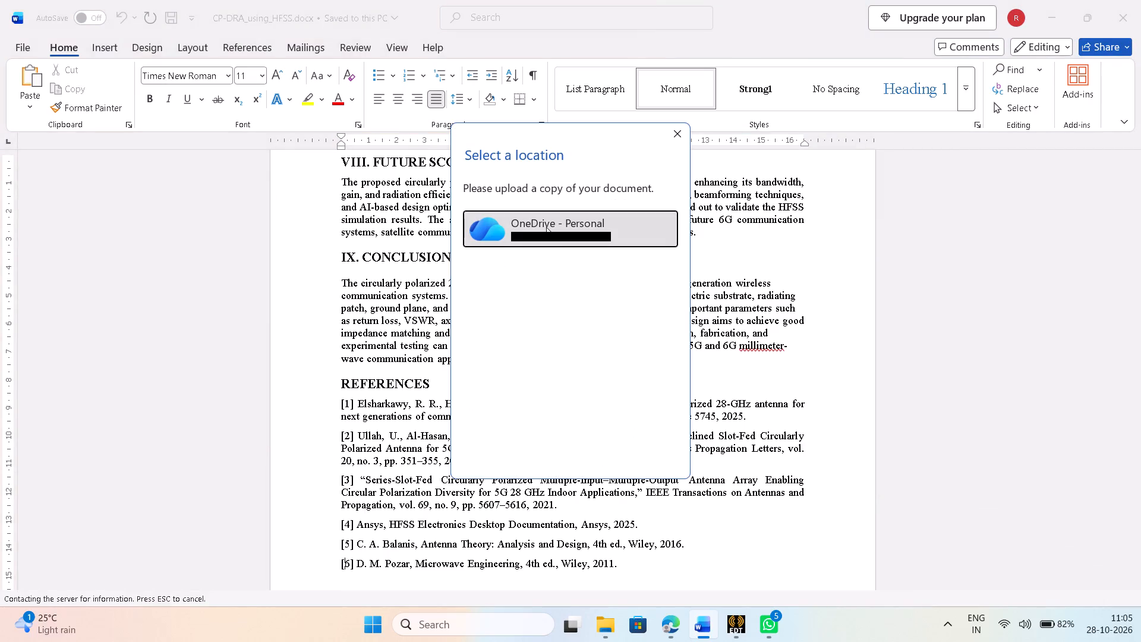
double_click(546, 227)
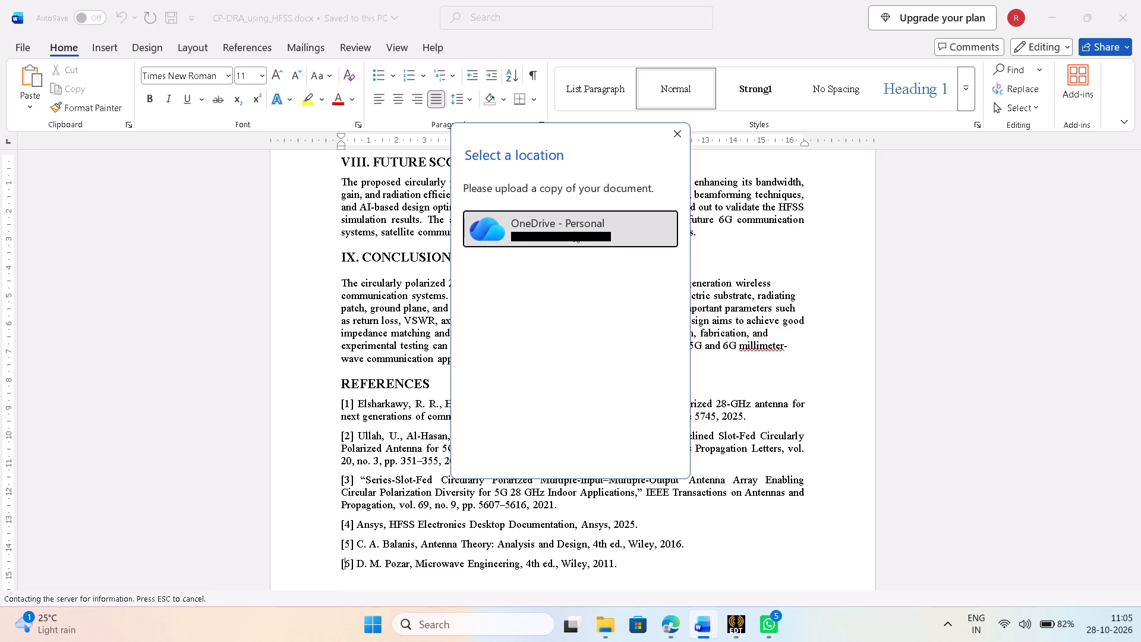
double_click(573, 232)
double_click(620, 214)
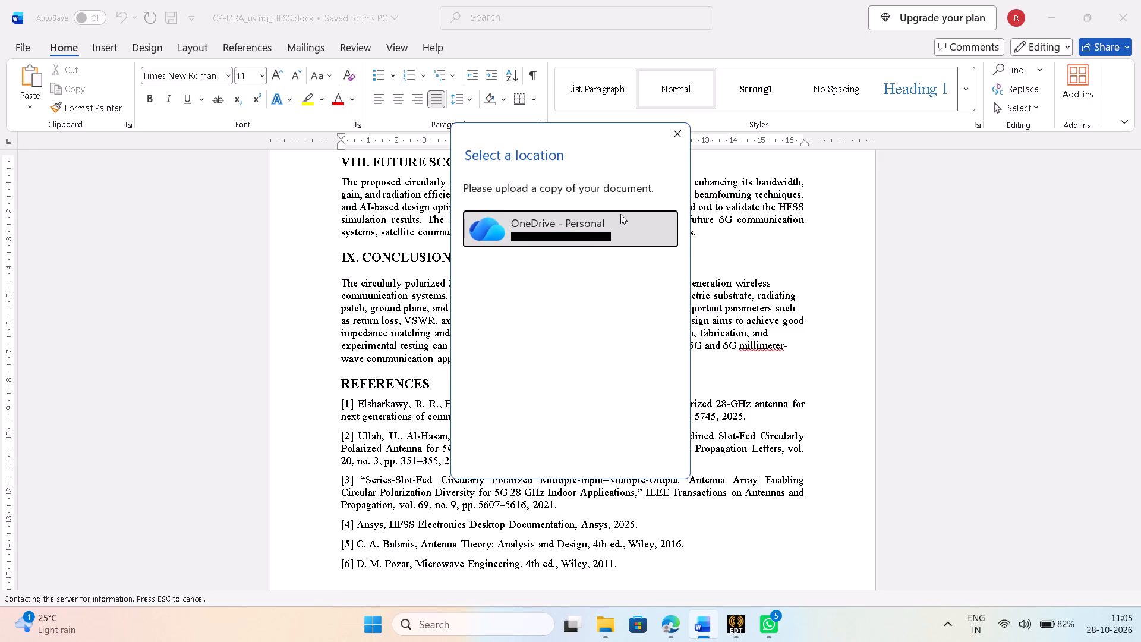
right_click(620, 214)
click(677, 131)
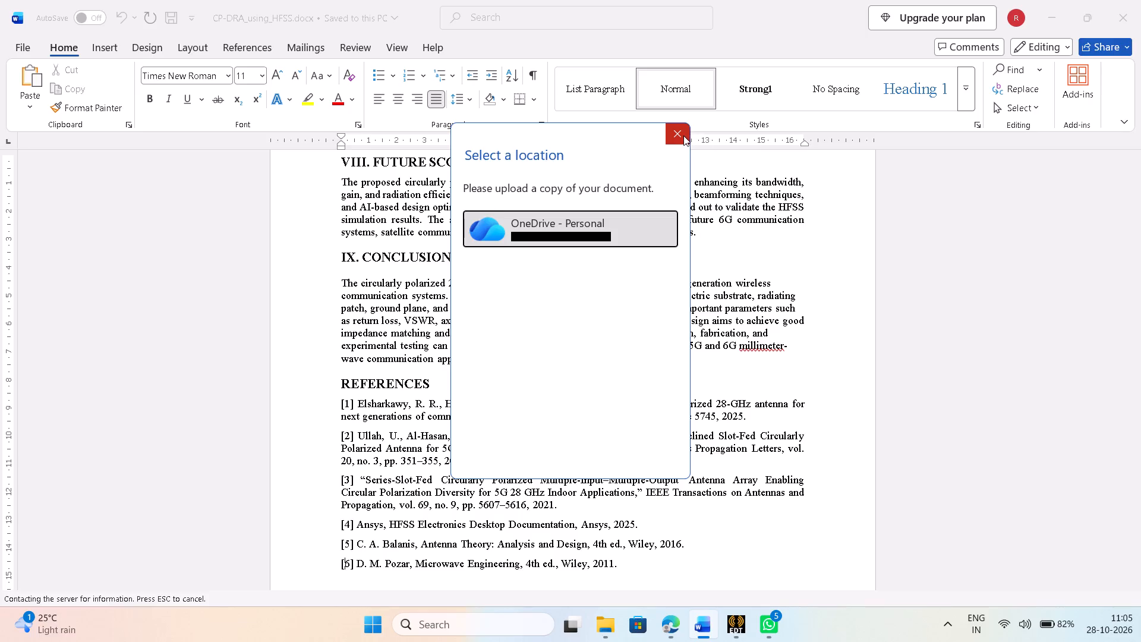
click(683, 136)
click(927, 225)
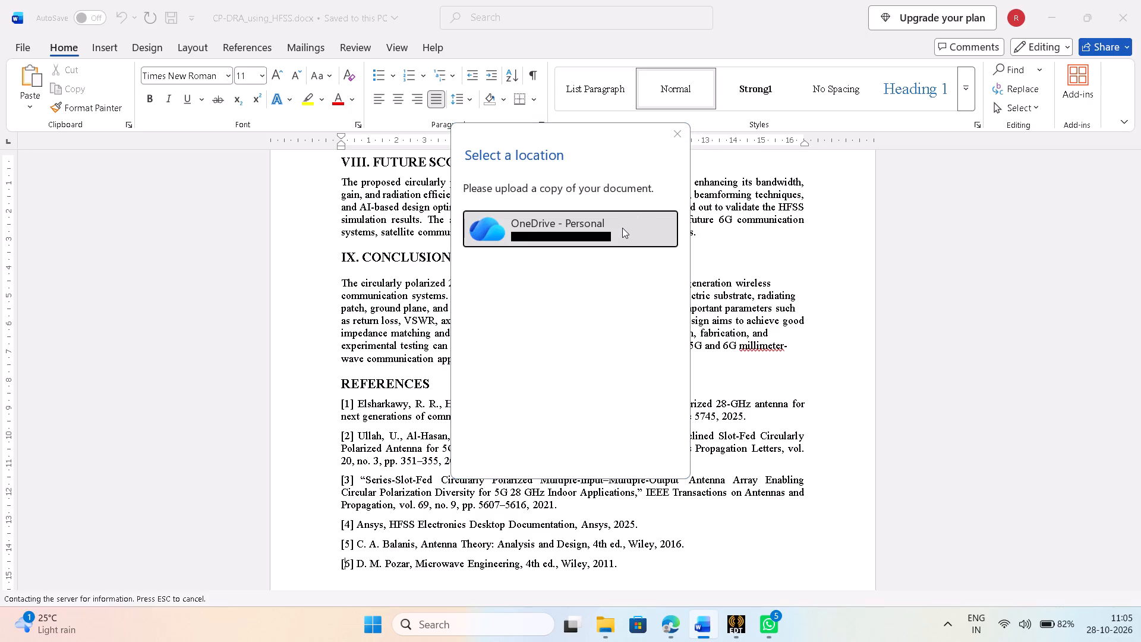
double_click(622, 228)
drag(622, 228, 678, 215)
key(Escape)
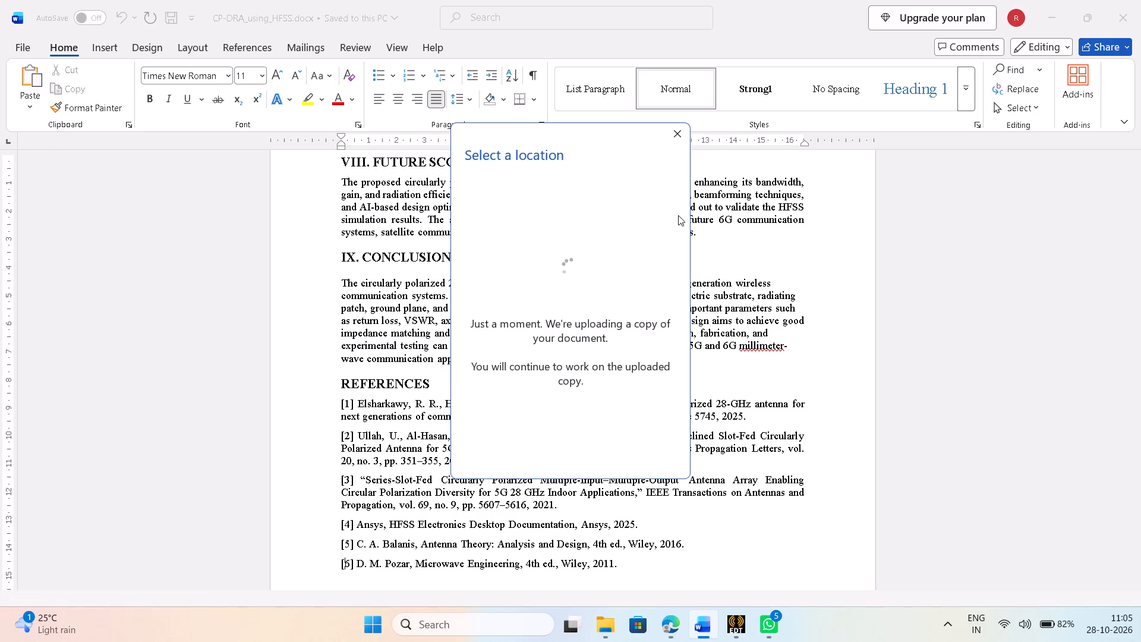
click(675, 137)
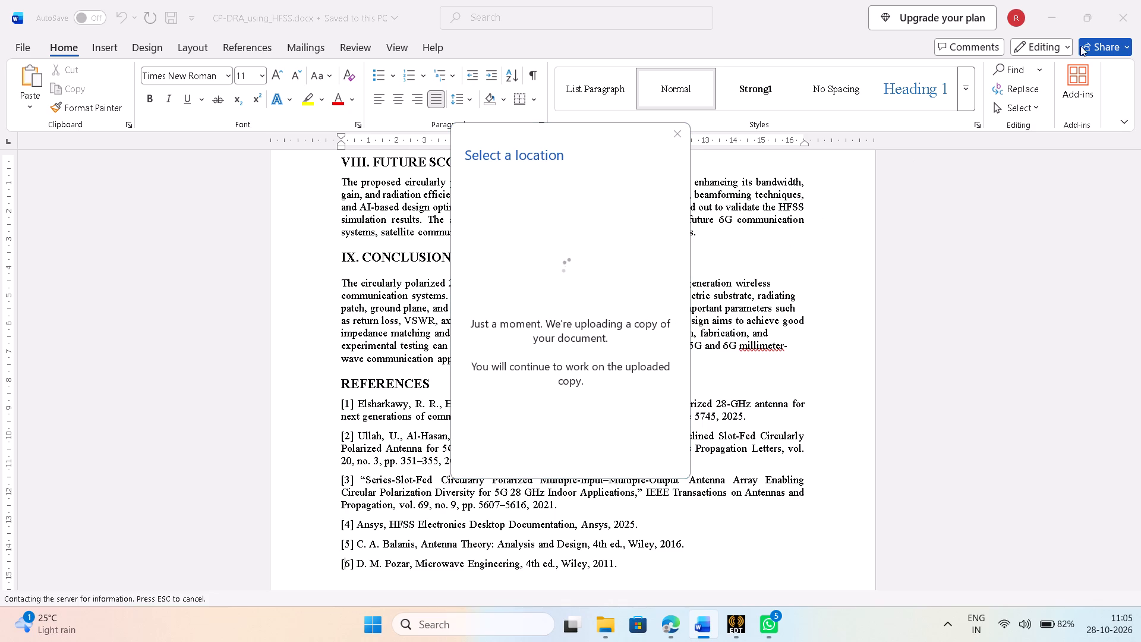
click(1096, 45)
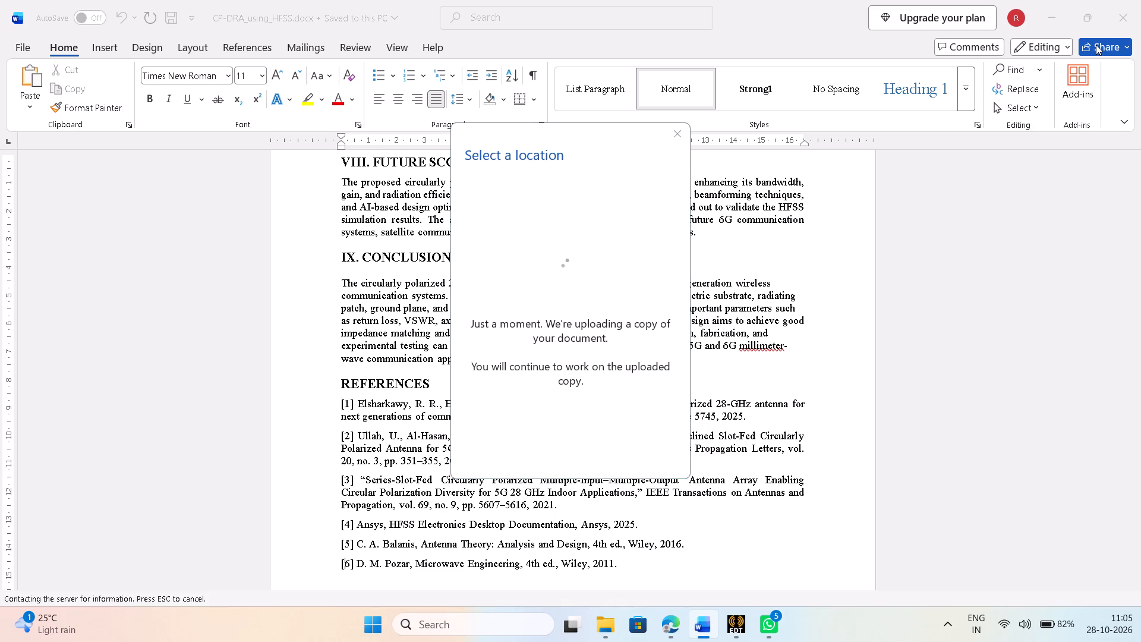
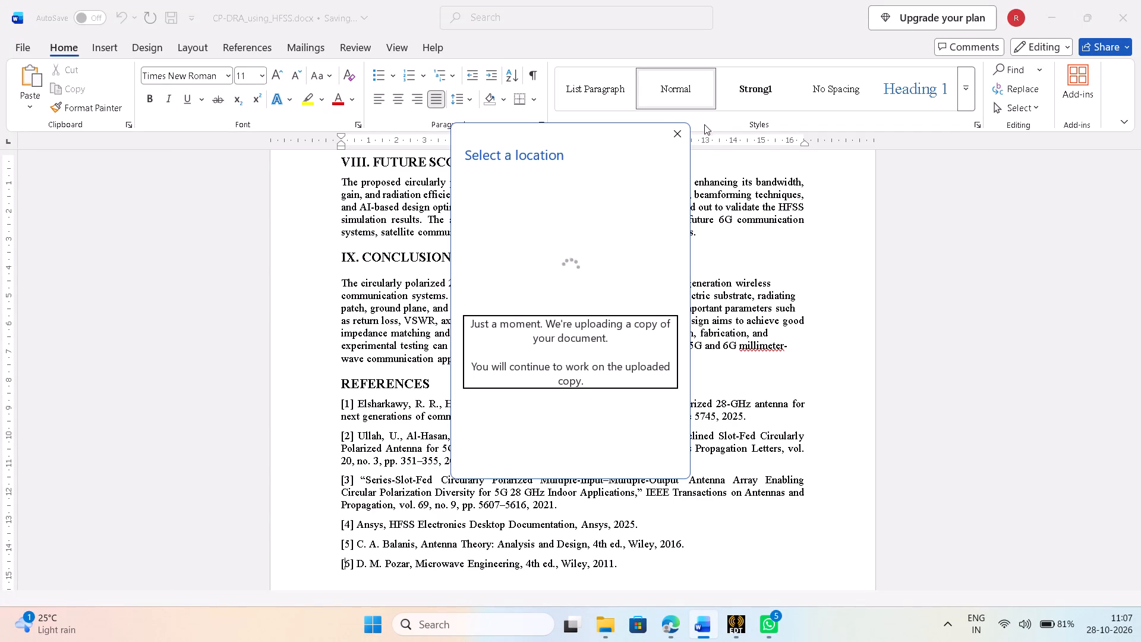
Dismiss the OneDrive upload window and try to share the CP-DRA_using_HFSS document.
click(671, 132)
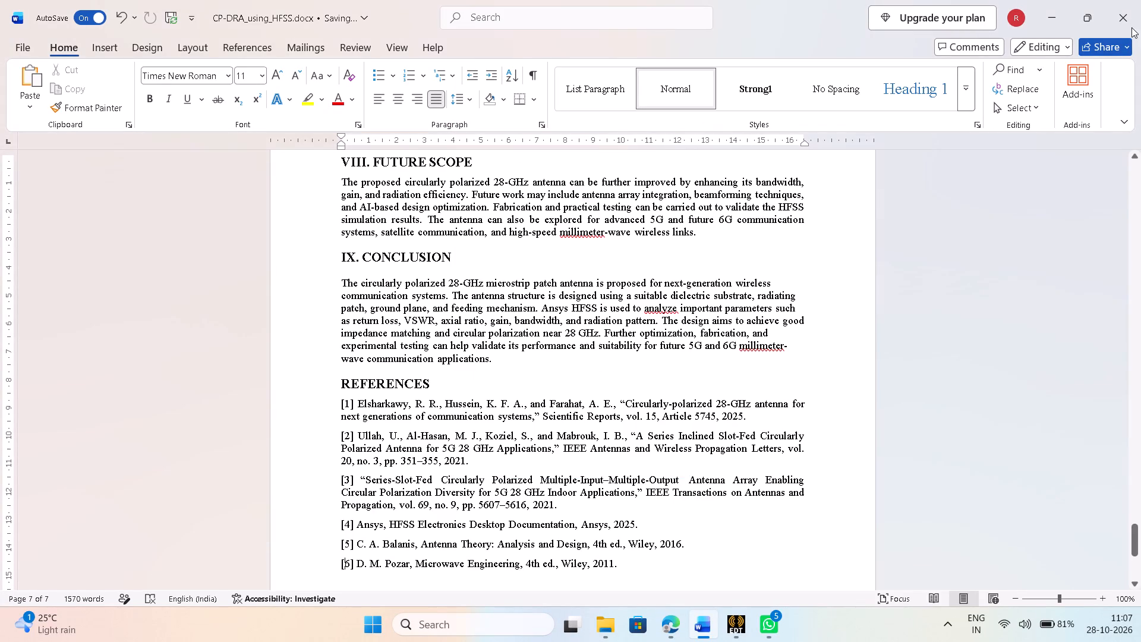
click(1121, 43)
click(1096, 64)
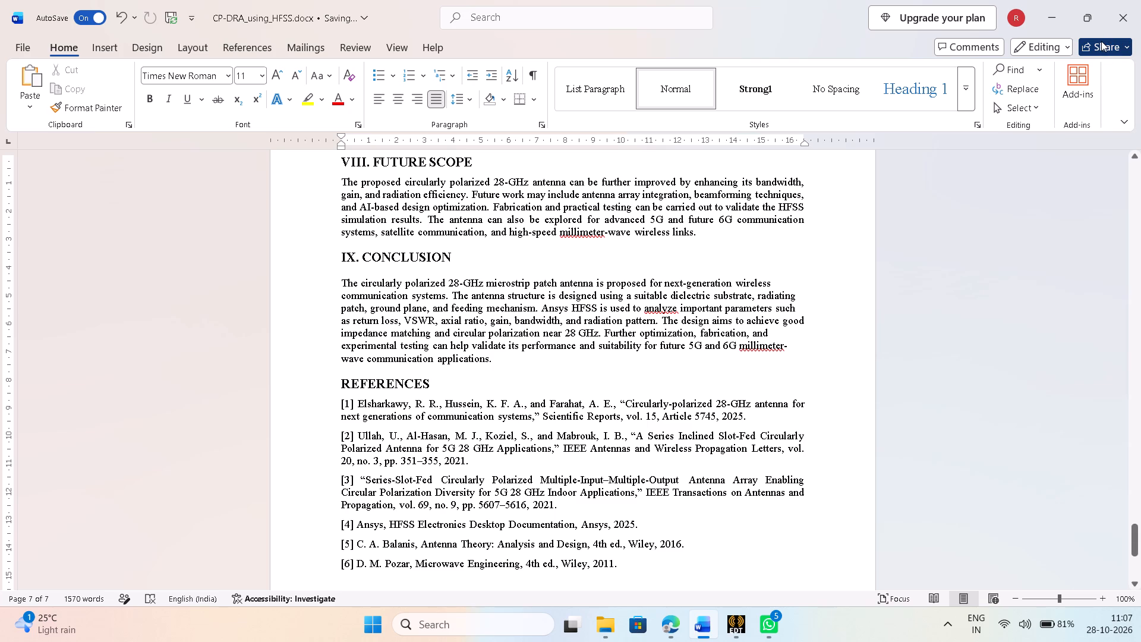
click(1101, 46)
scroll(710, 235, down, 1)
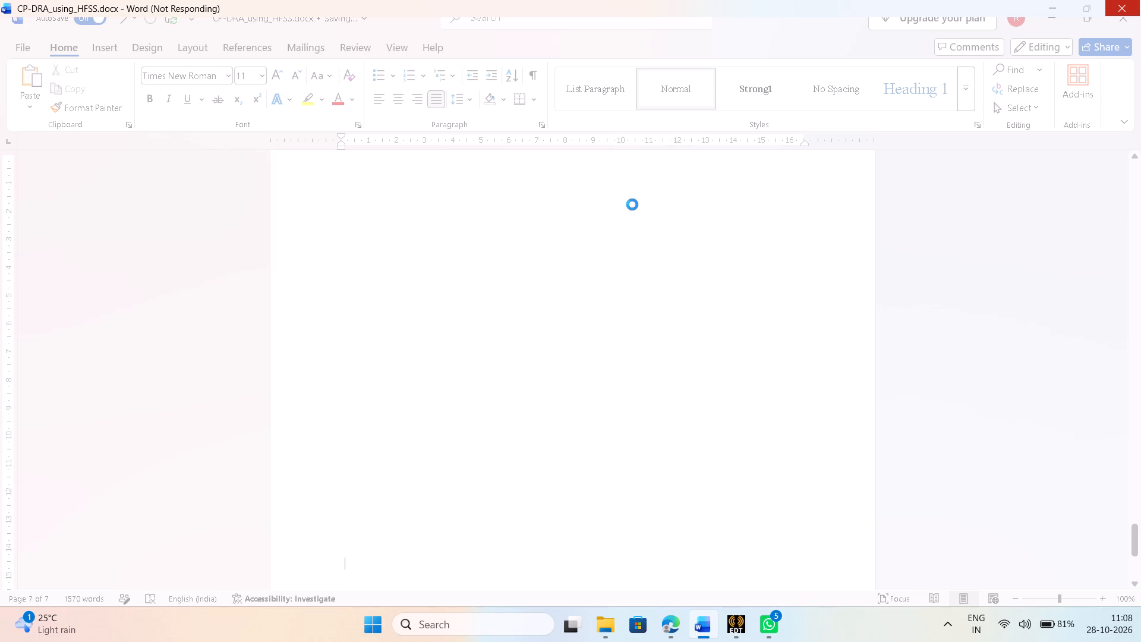
Switch to File Explorer and look through the Desktop and Documents folders in OneDrive - Personal.
click(608, 622)
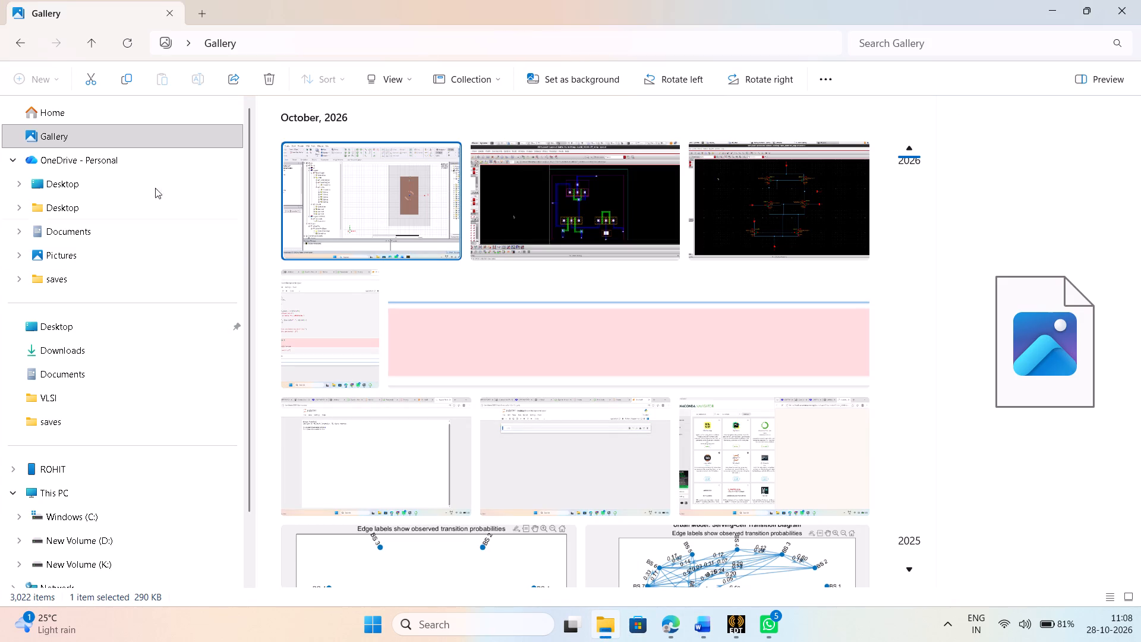
click(149, 159)
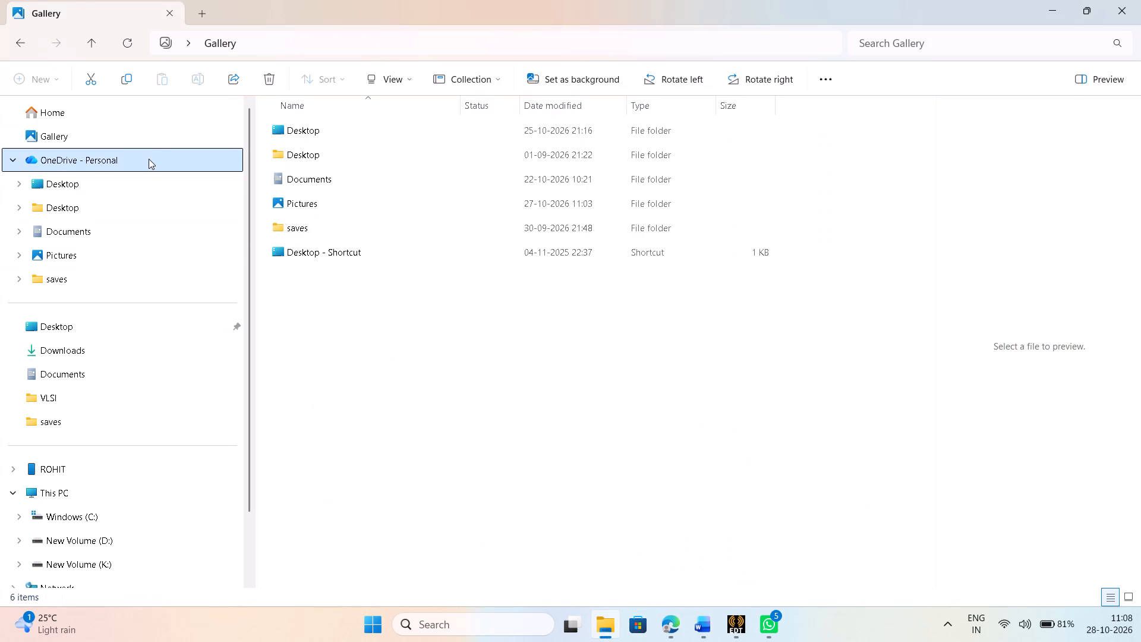
click(336, 130)
click(332, 159)
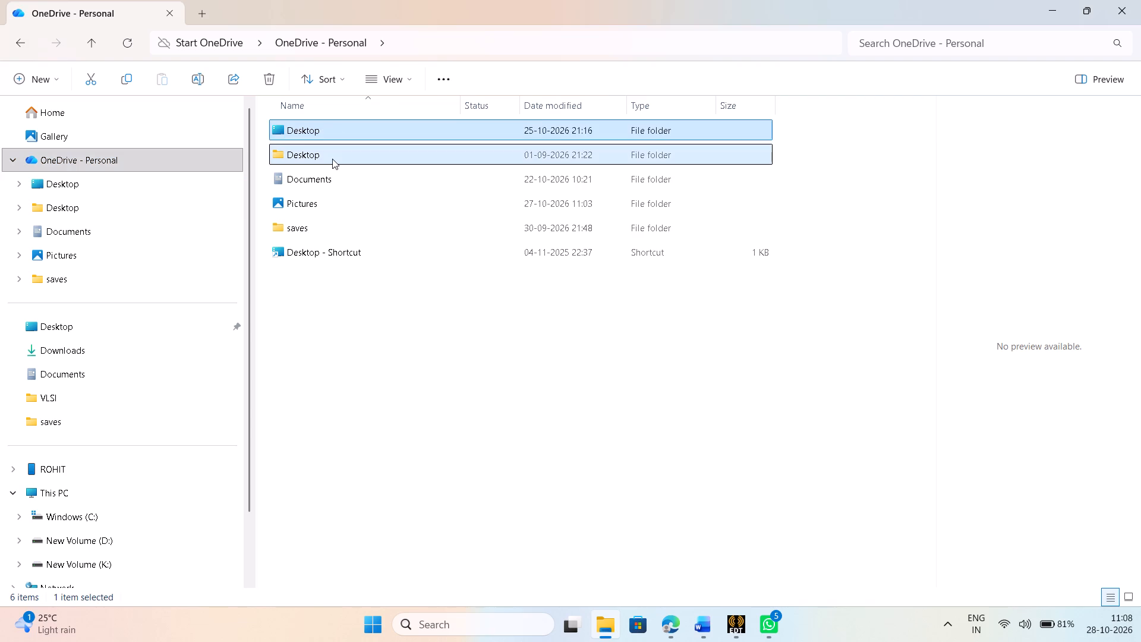
double_click(332, 159)
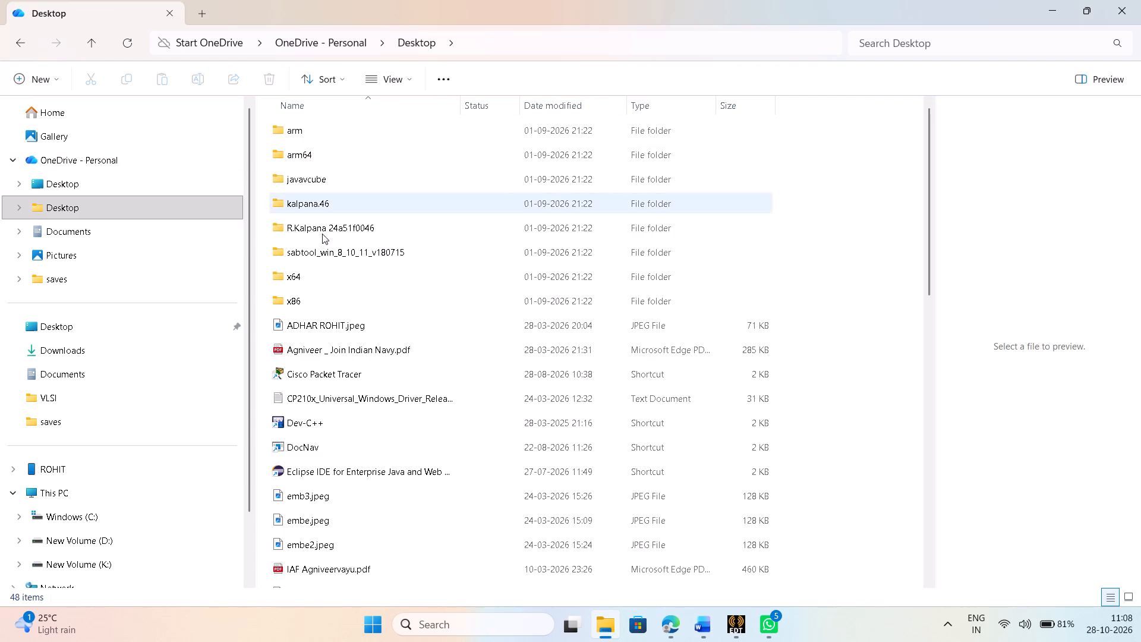
click(75, 226)
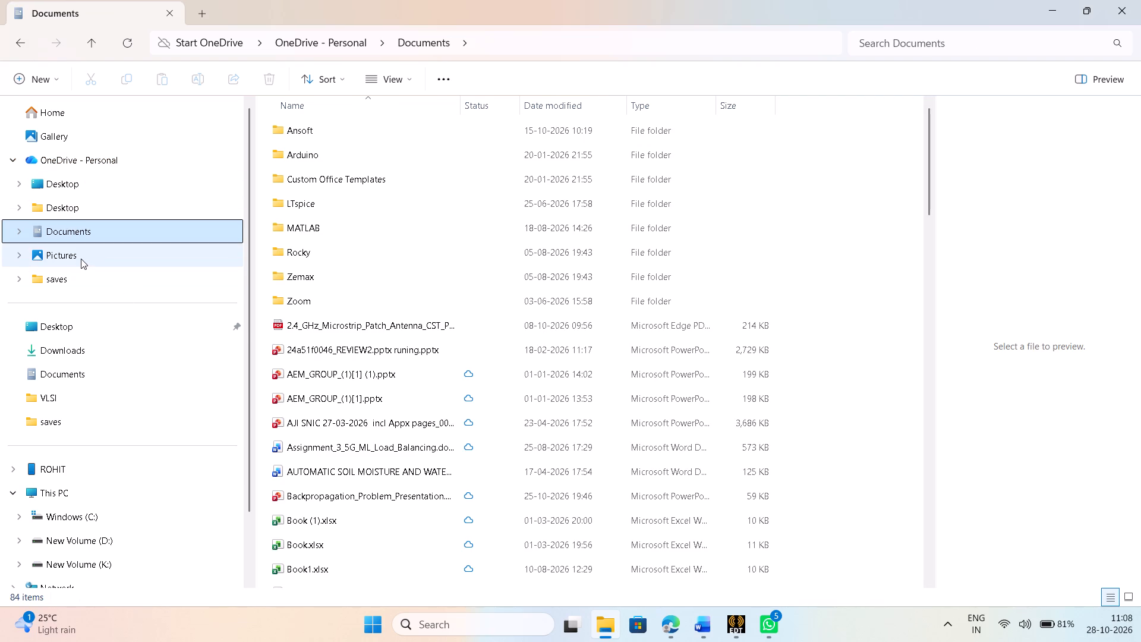
Return to Word, dismiss the pending Share window and try again to share the CP-DRA_using_HFSS document.
click(710, 621)
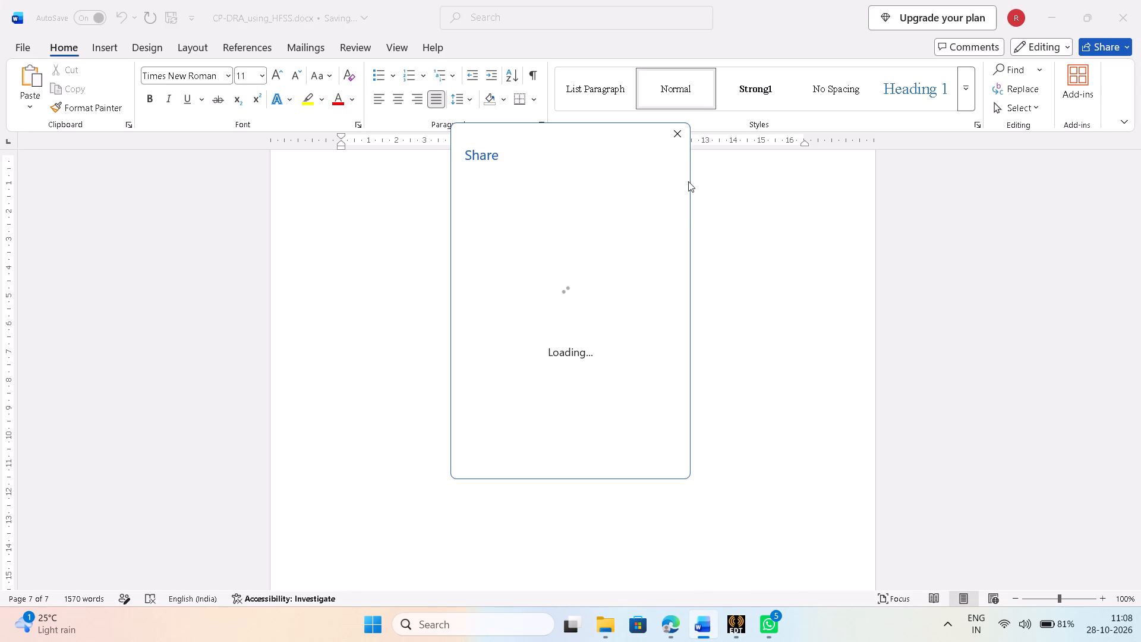
click(677, 128)
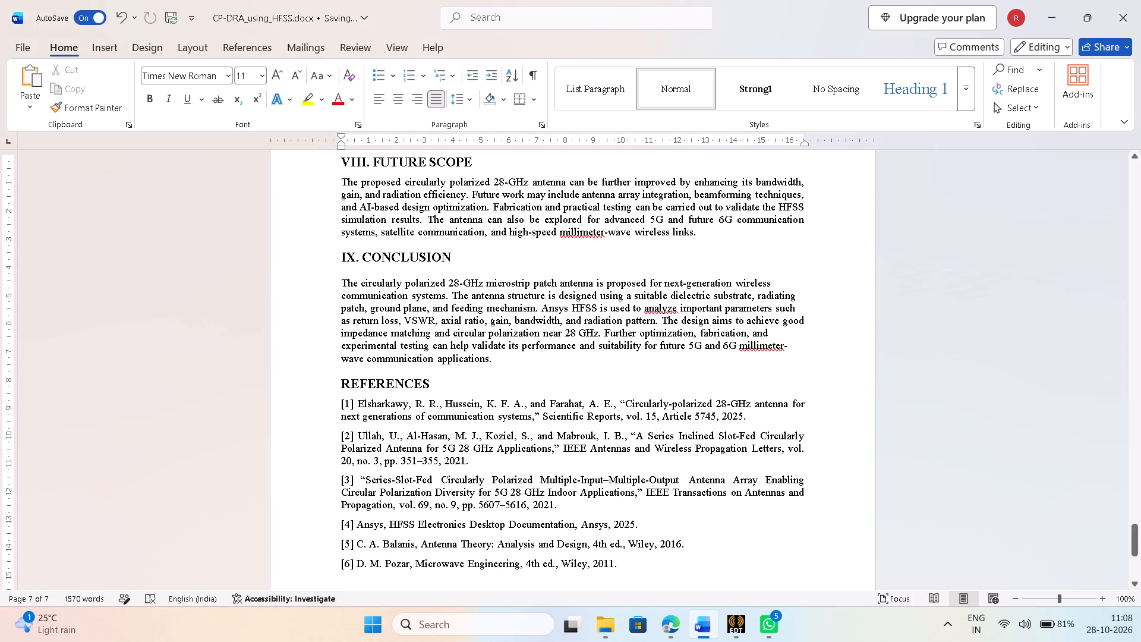
click(1092, 51)
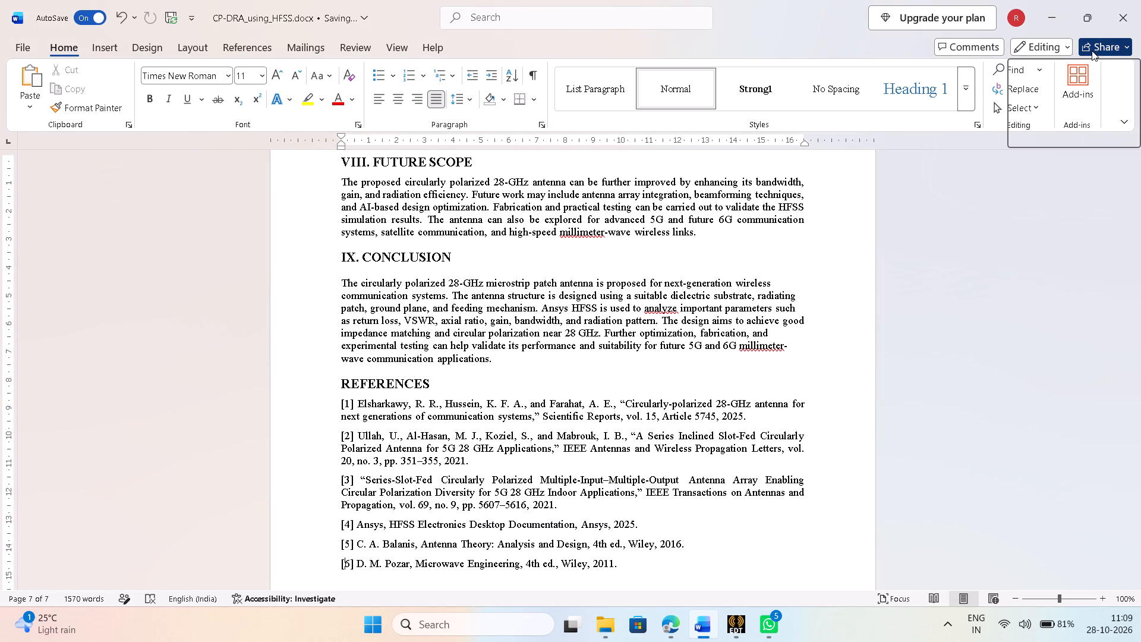
click(1083, 65)
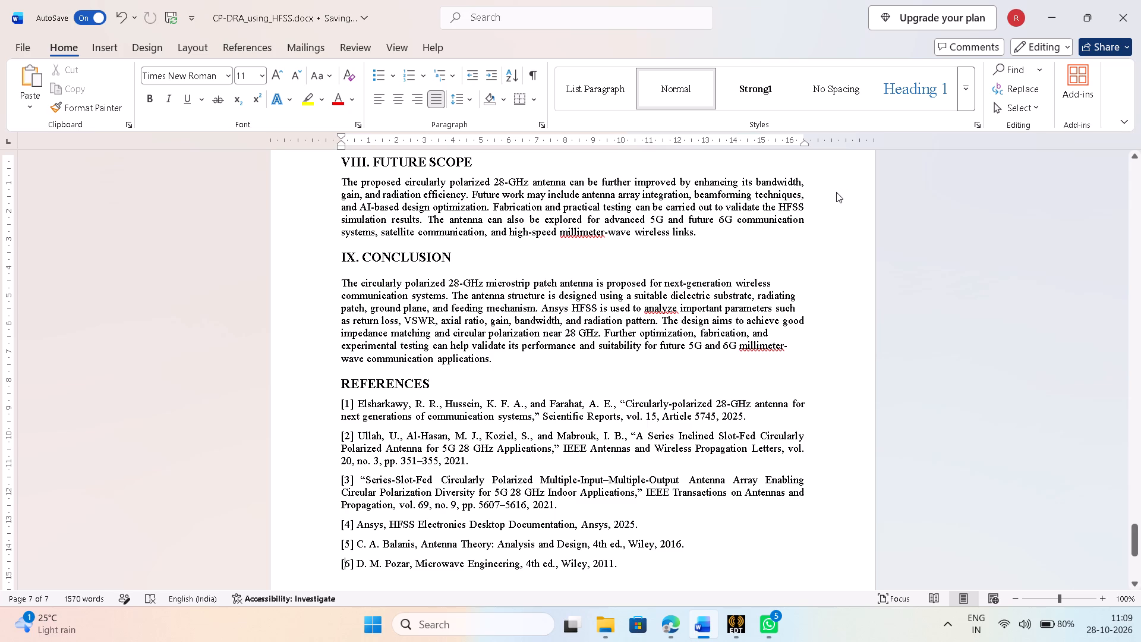
click(188, 18)
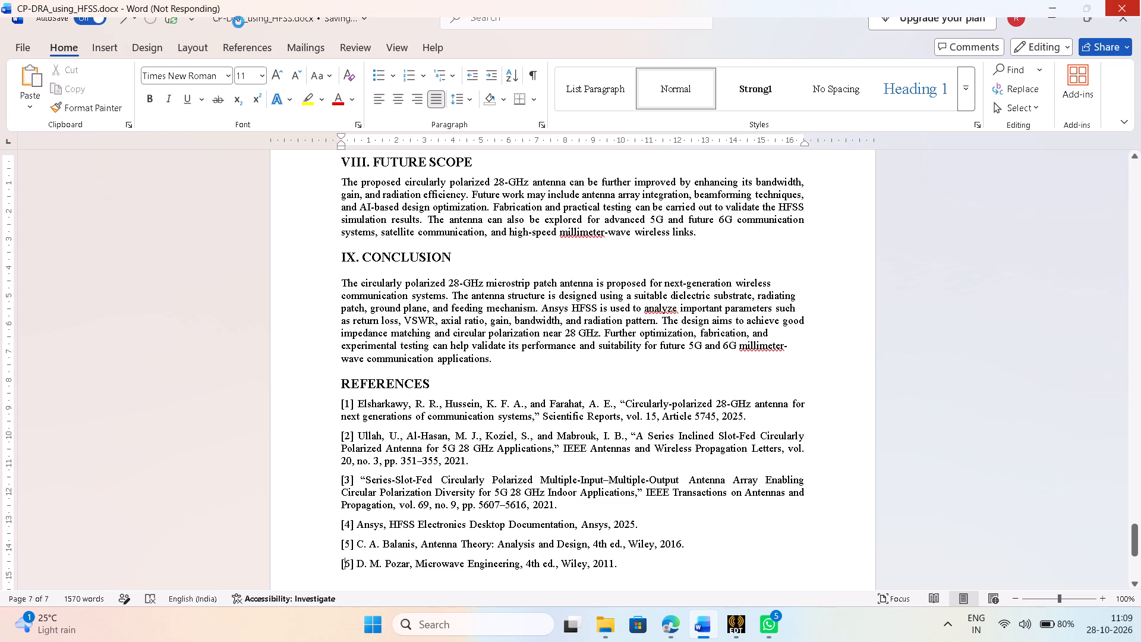
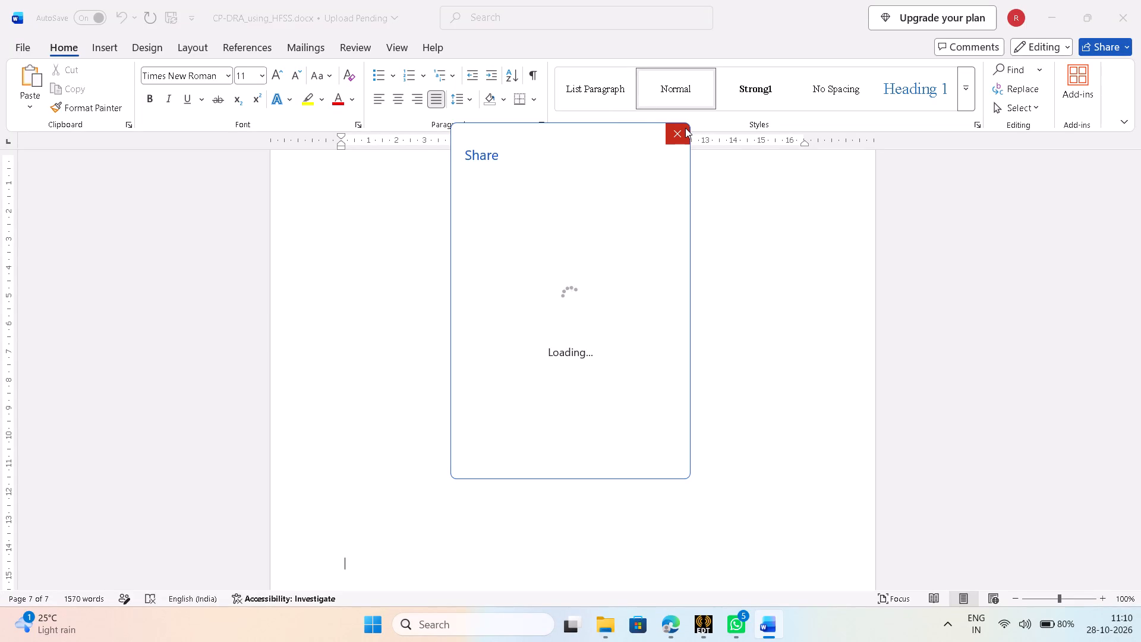
Dismiss the stalled Share window and try once more to share the CP-DRA_using_HFSS document.
click(685, 128)
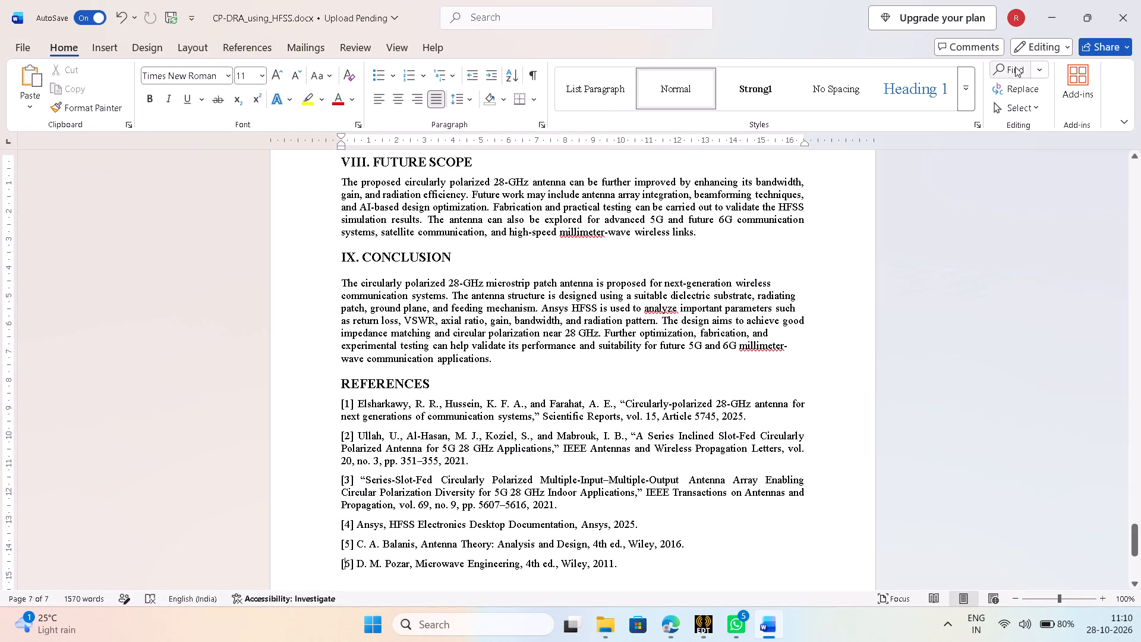
click(1090, 48)
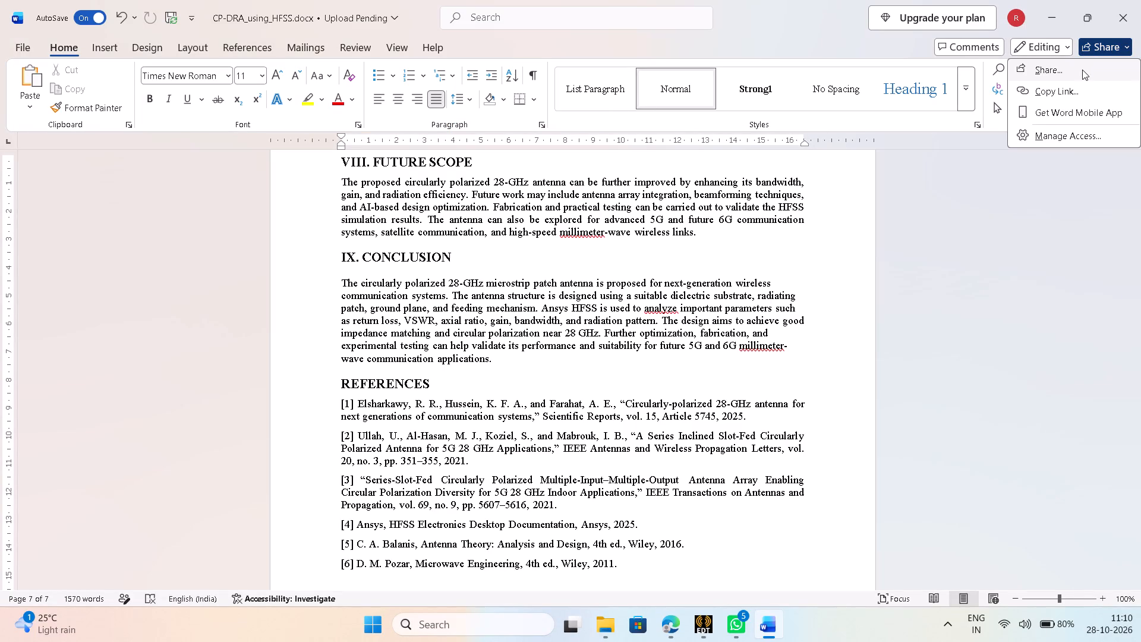
click(1082, 71)
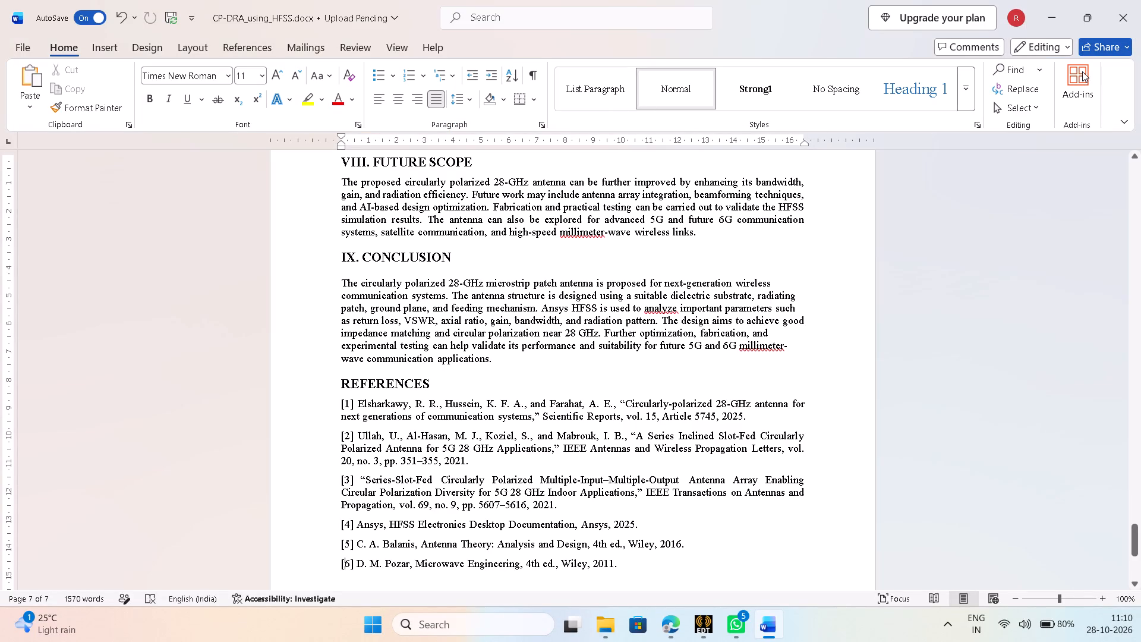
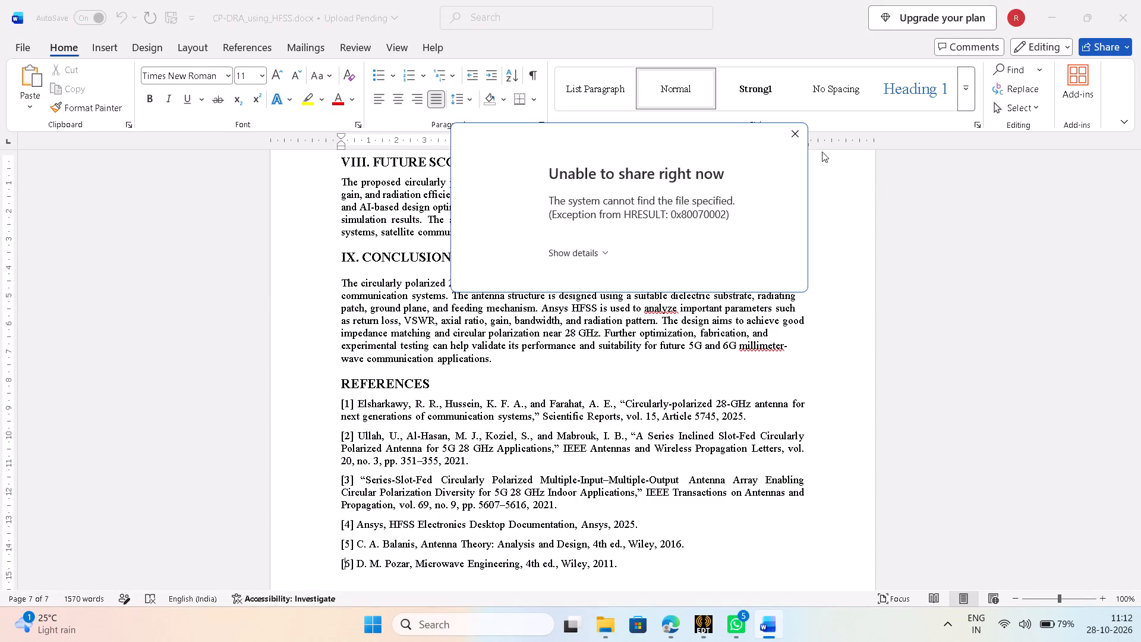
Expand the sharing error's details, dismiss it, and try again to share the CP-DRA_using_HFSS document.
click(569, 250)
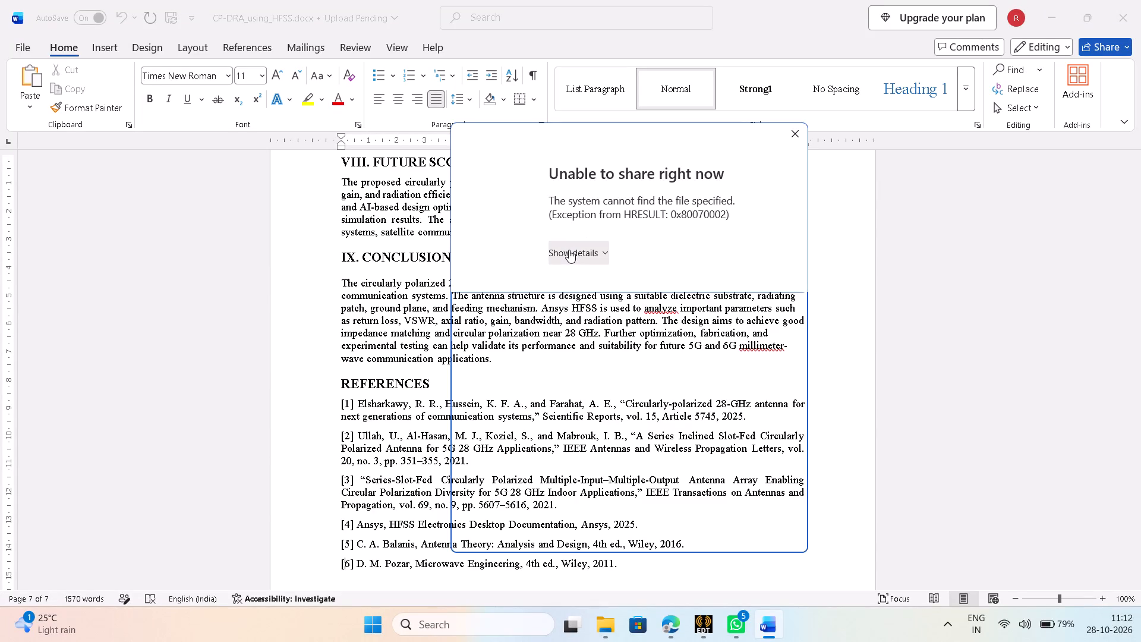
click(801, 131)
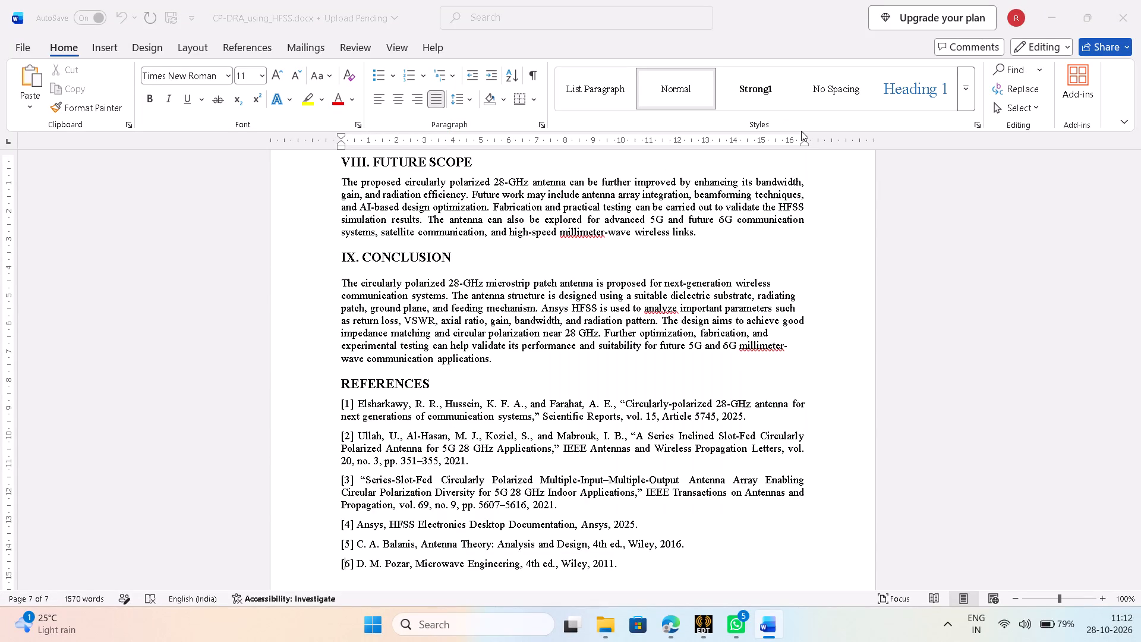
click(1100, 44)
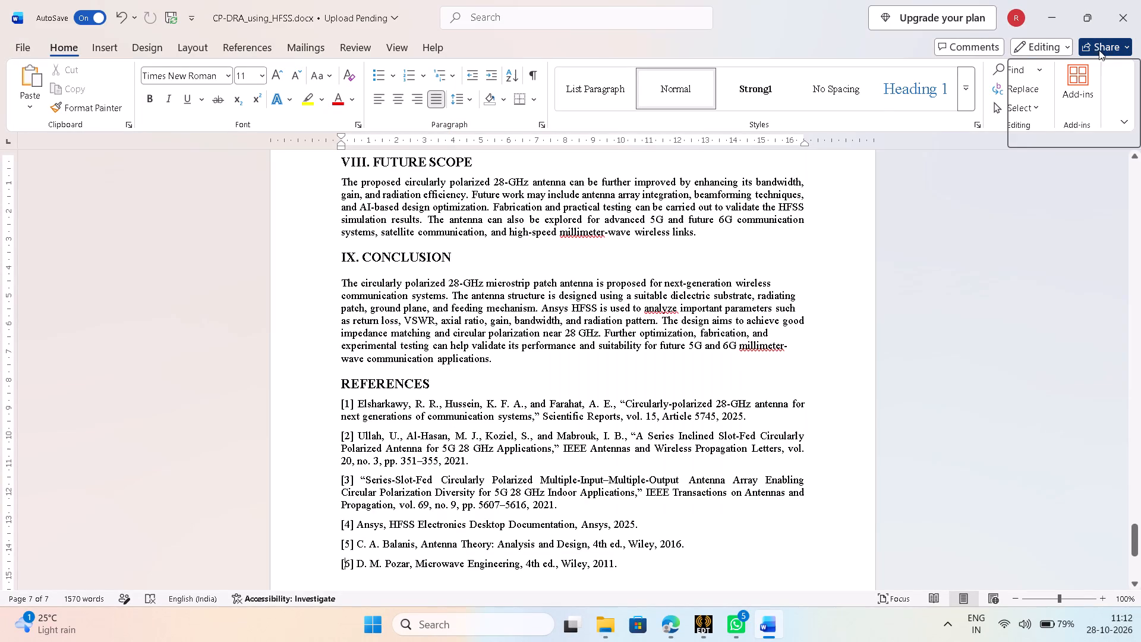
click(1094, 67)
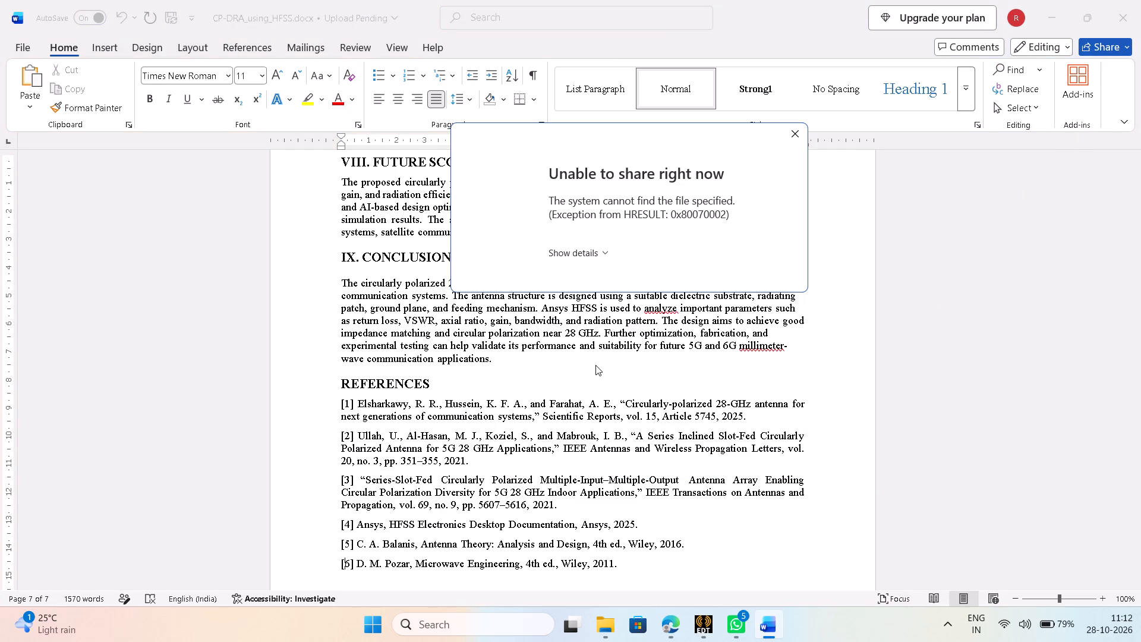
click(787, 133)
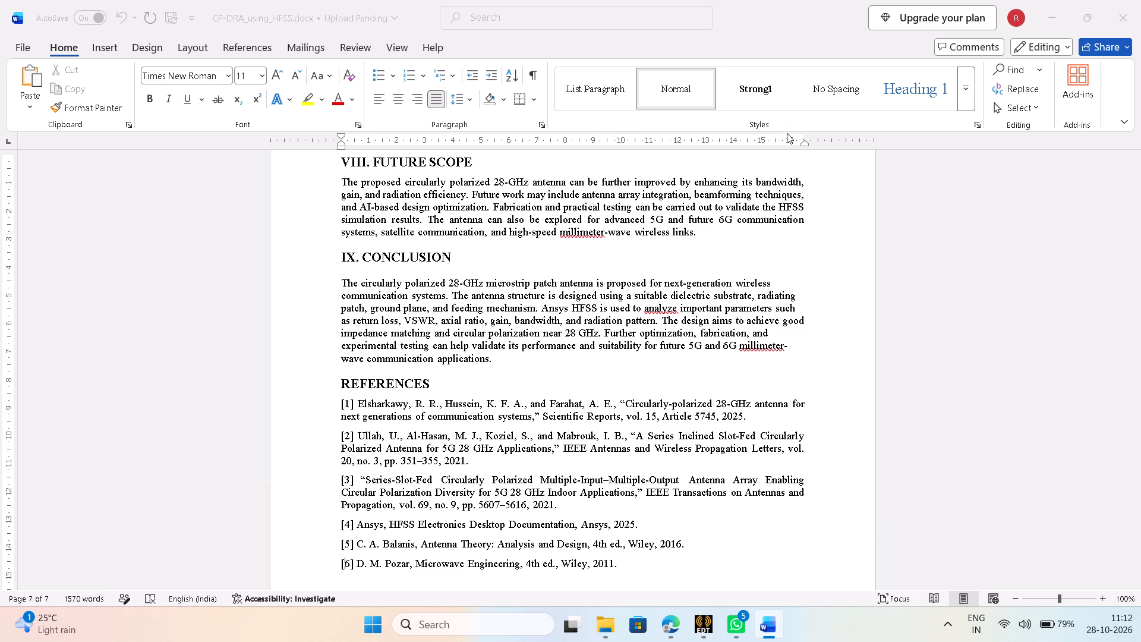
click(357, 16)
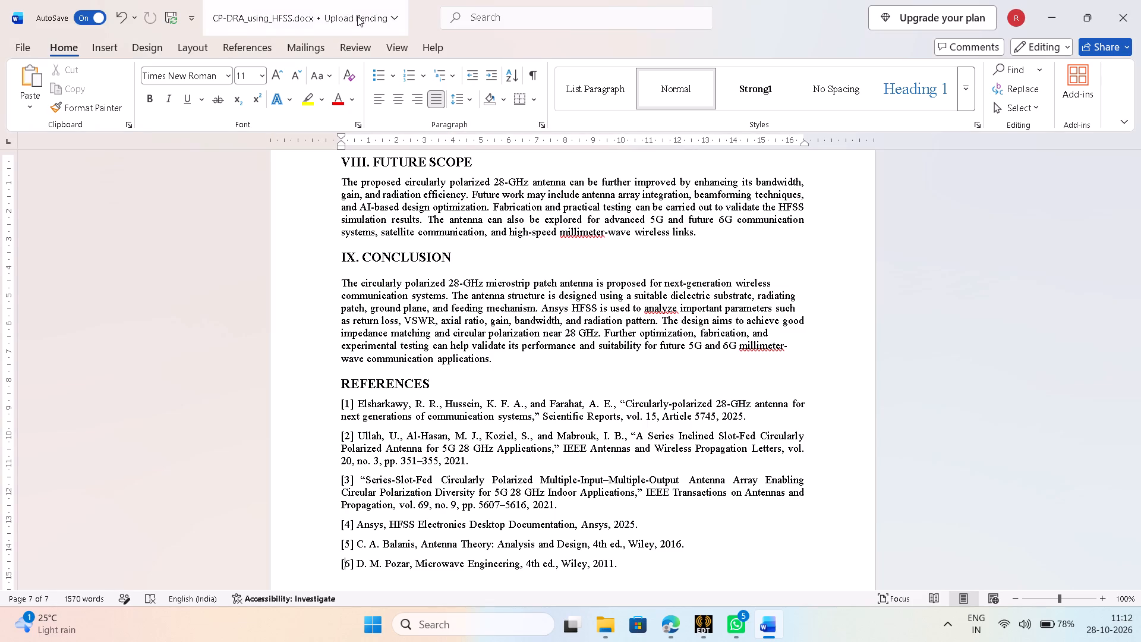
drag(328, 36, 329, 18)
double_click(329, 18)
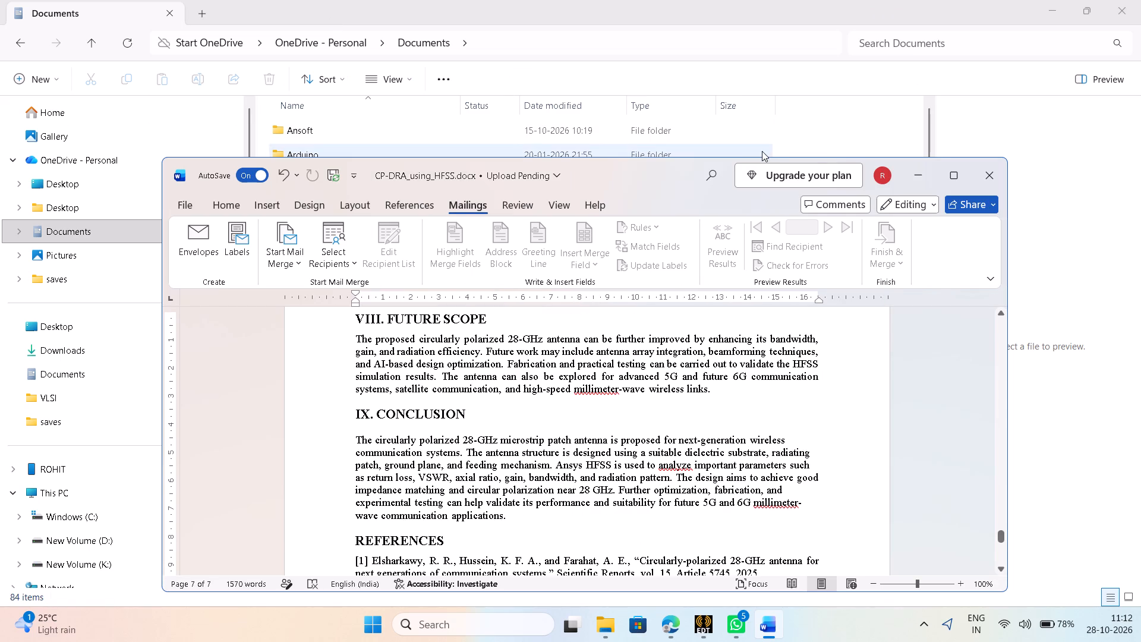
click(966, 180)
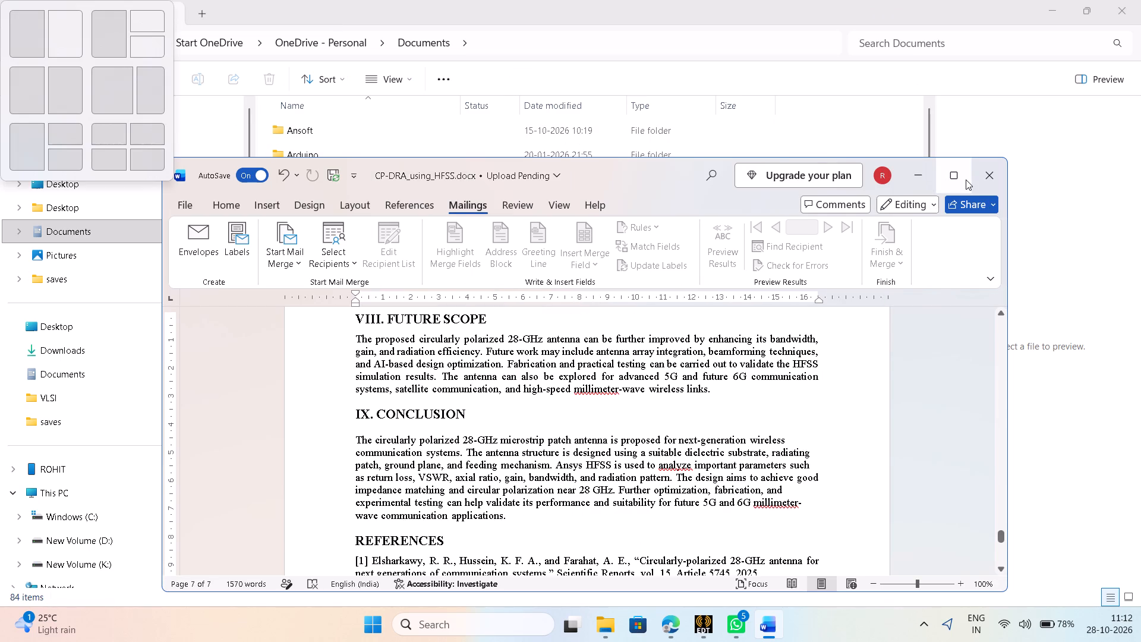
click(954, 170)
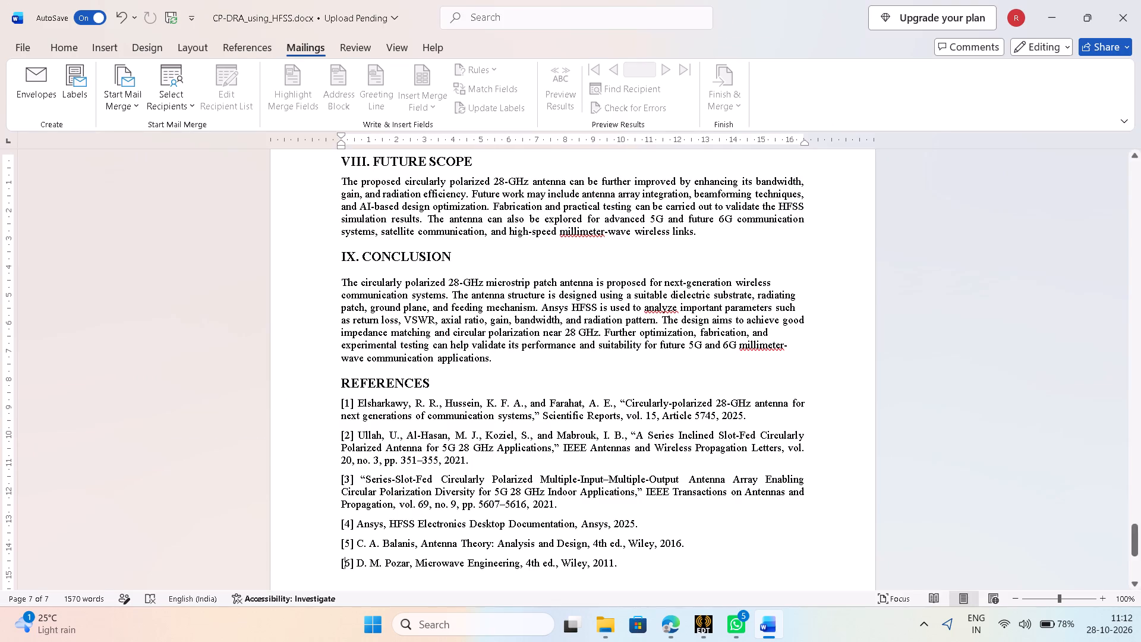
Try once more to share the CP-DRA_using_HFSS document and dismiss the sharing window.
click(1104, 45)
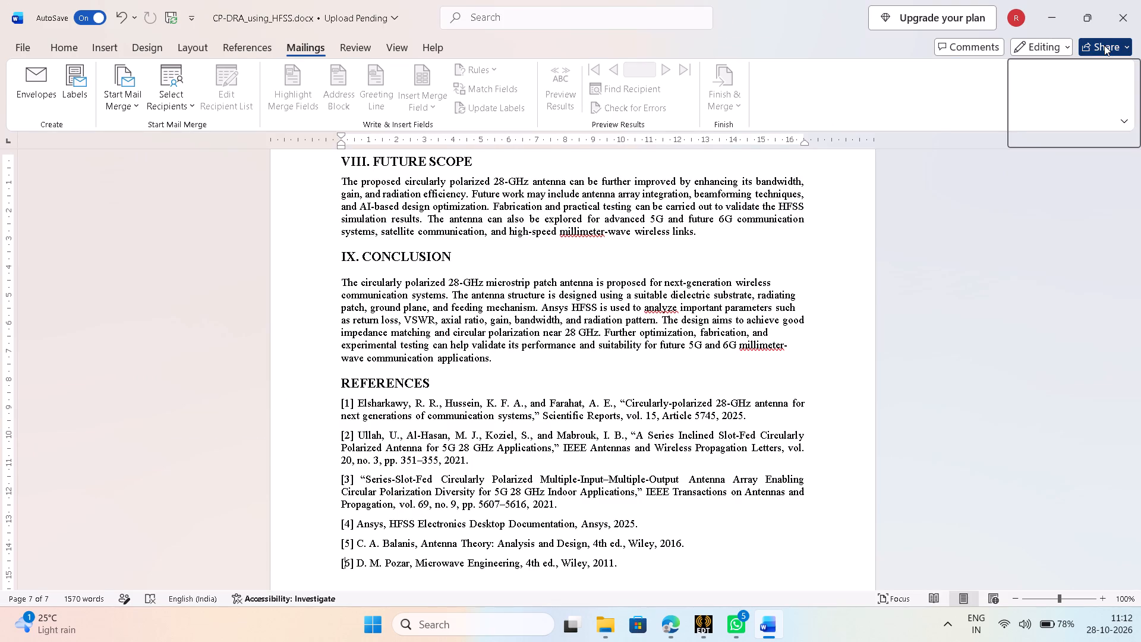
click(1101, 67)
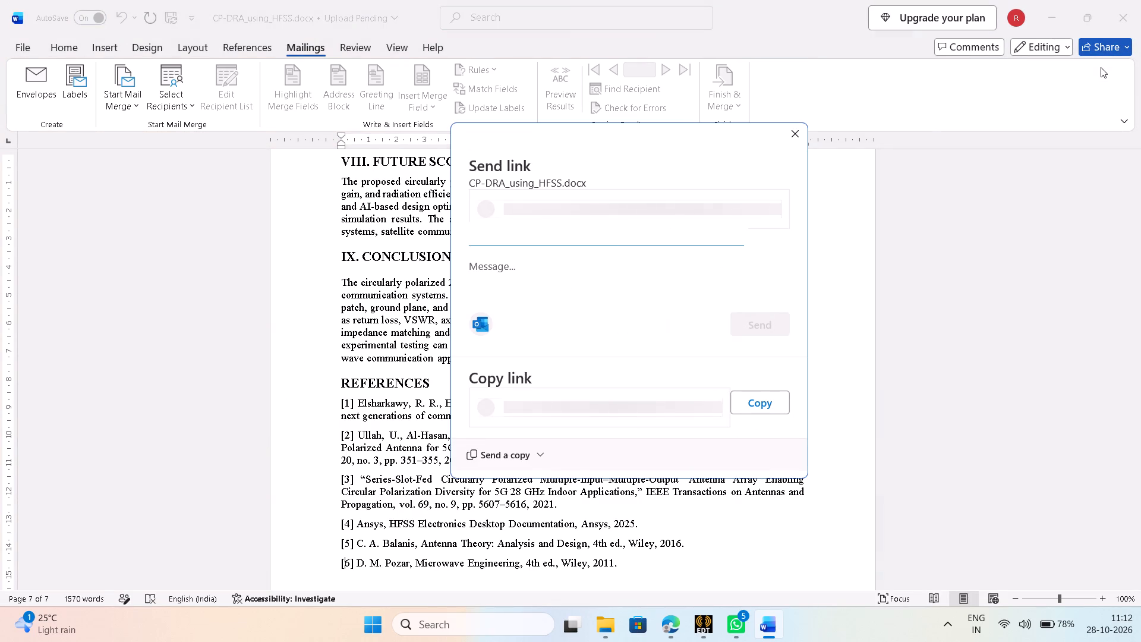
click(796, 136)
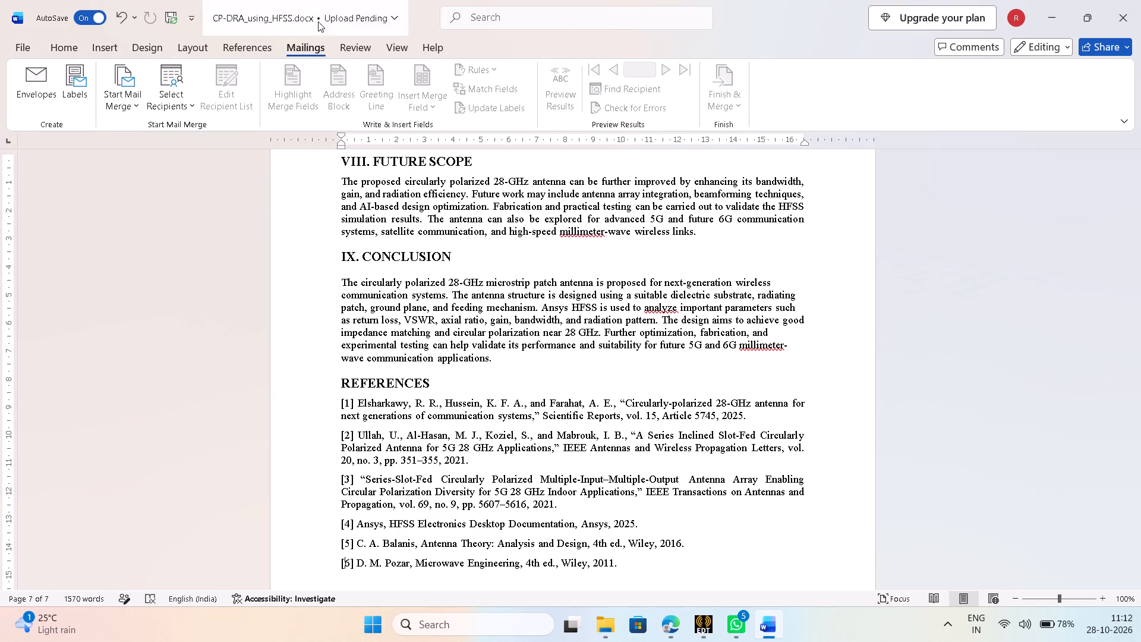
Save the CP-DRA_using_HFSS document to sync its pending changes.
click(178, 15)
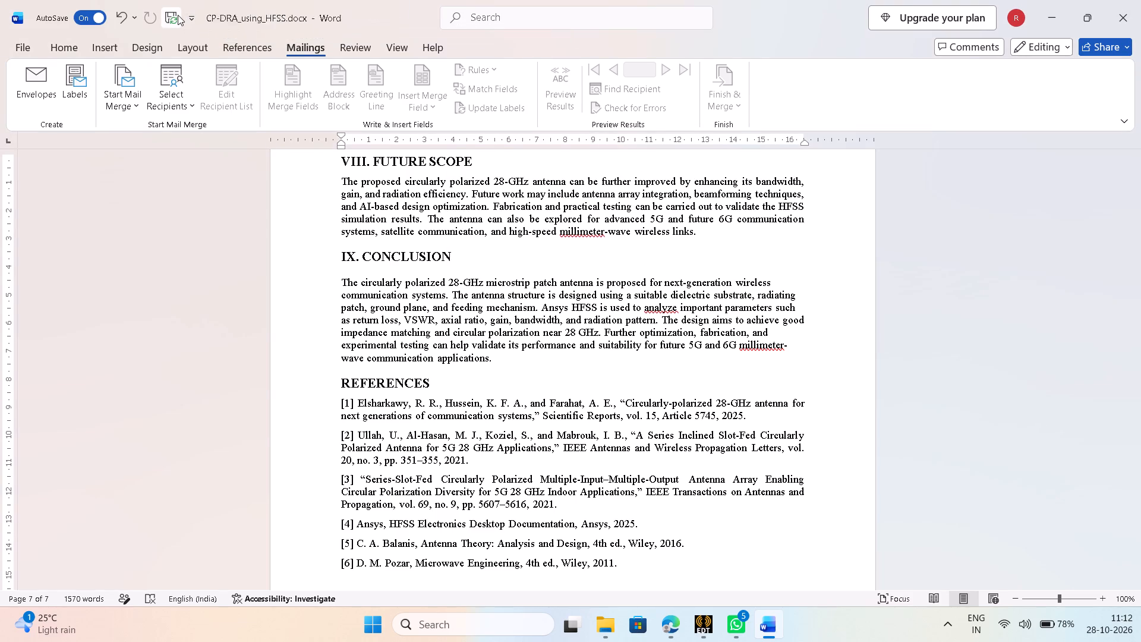
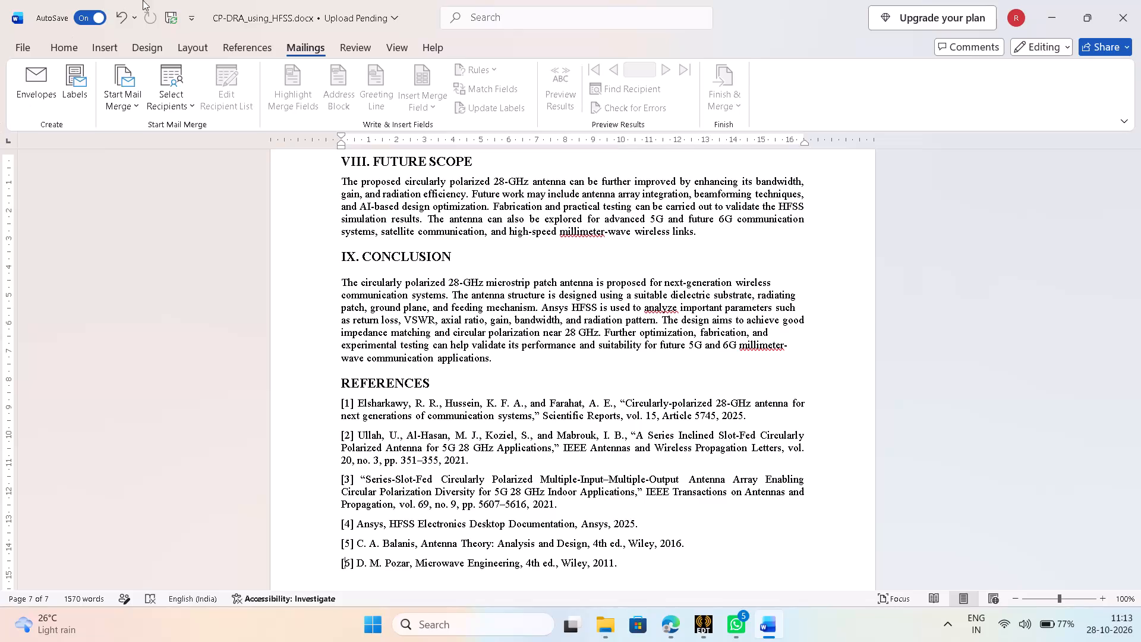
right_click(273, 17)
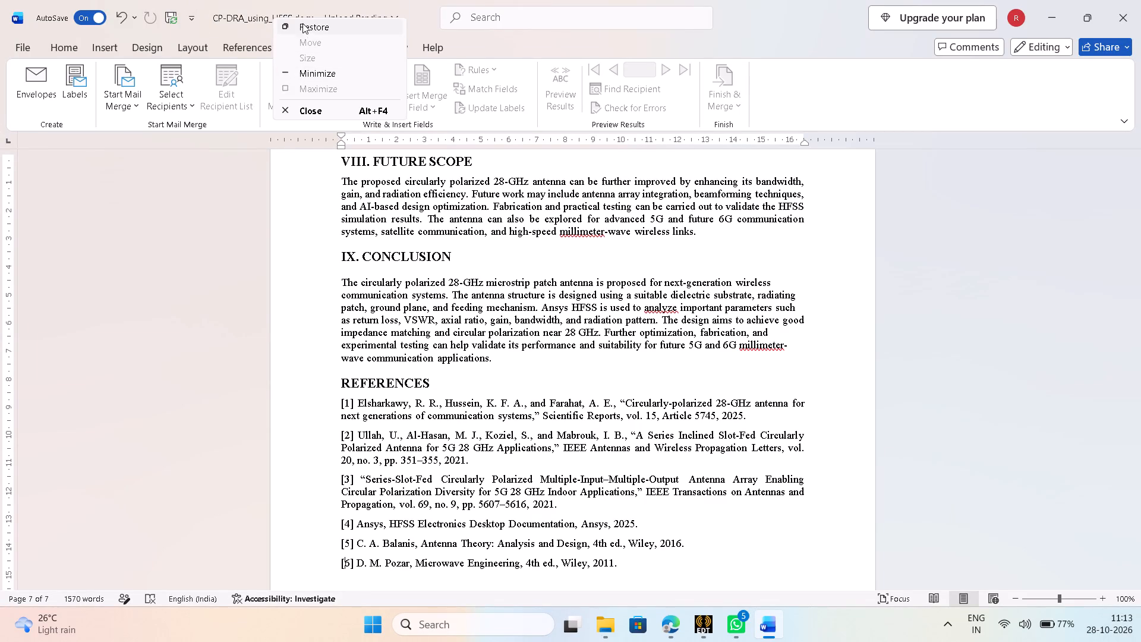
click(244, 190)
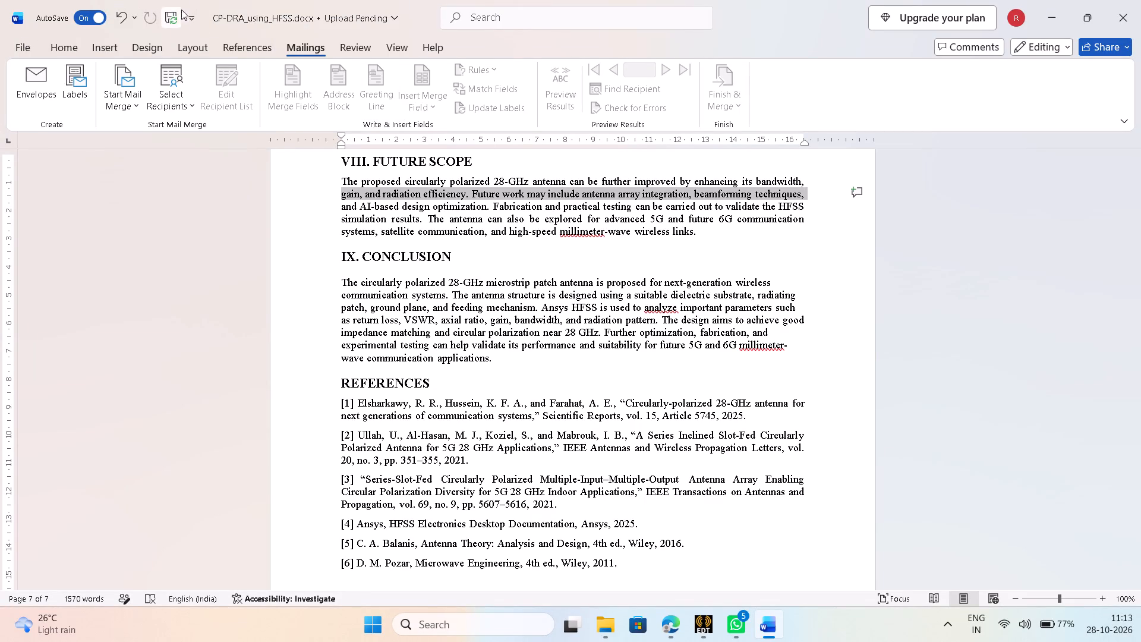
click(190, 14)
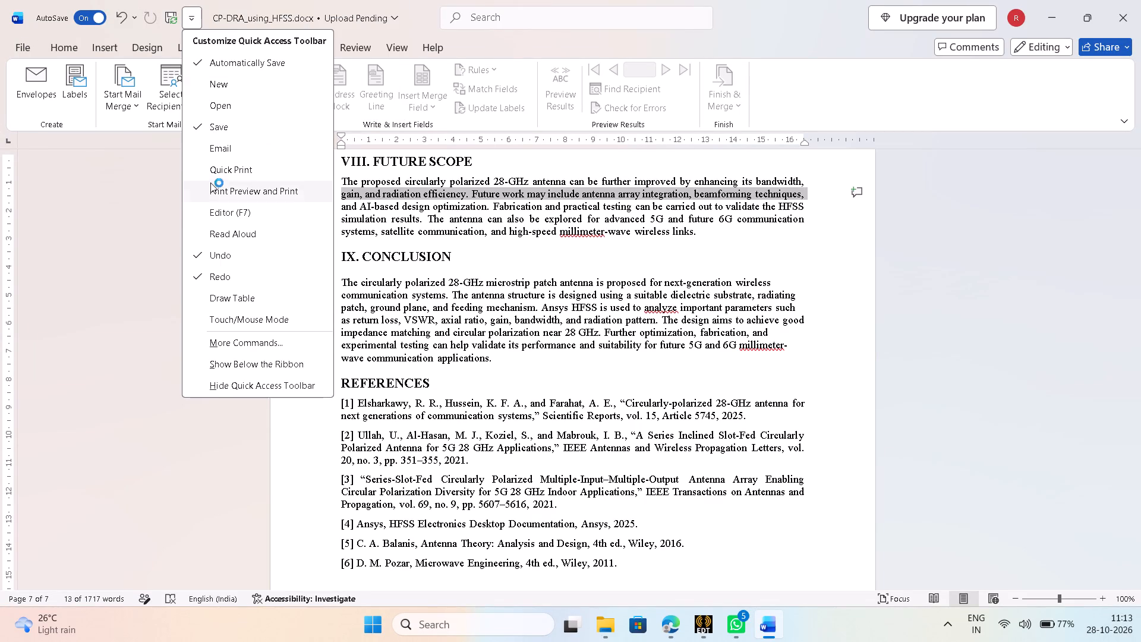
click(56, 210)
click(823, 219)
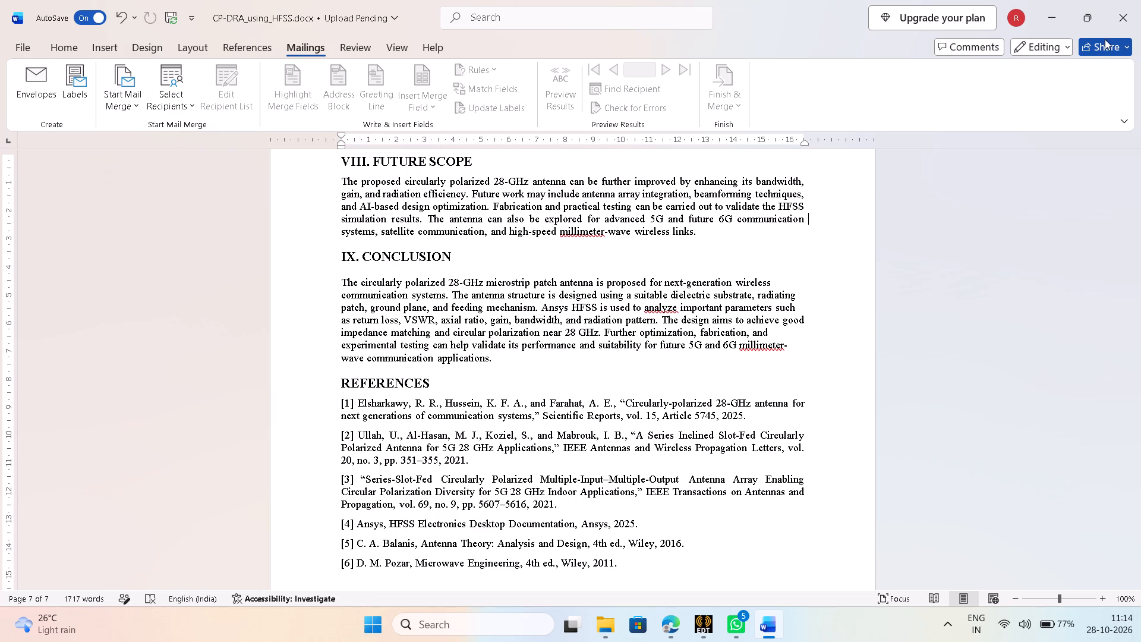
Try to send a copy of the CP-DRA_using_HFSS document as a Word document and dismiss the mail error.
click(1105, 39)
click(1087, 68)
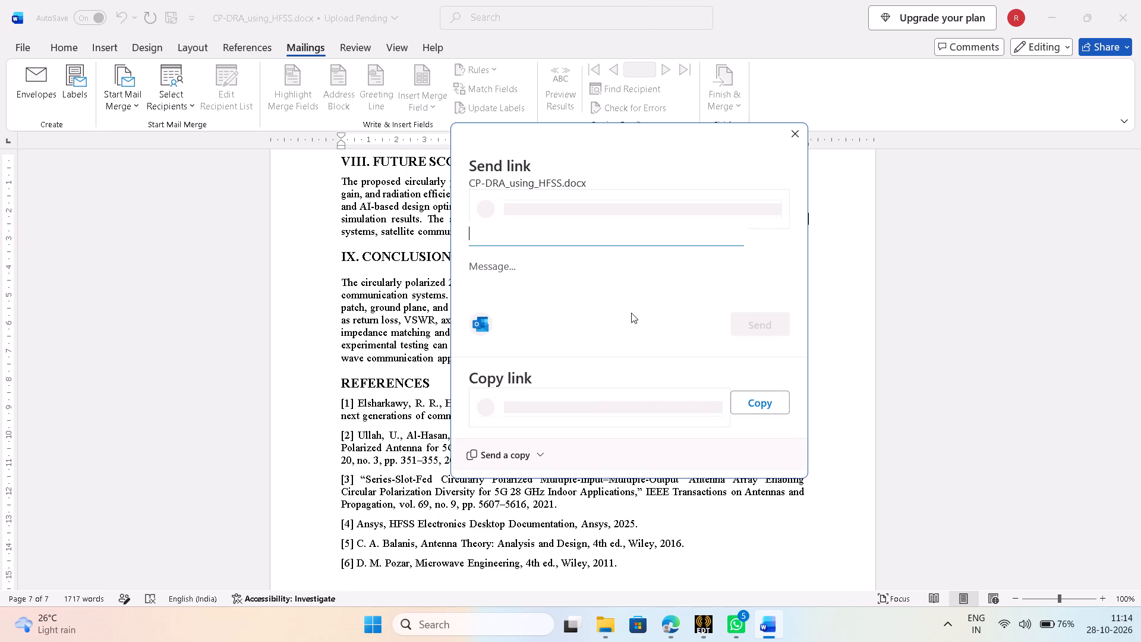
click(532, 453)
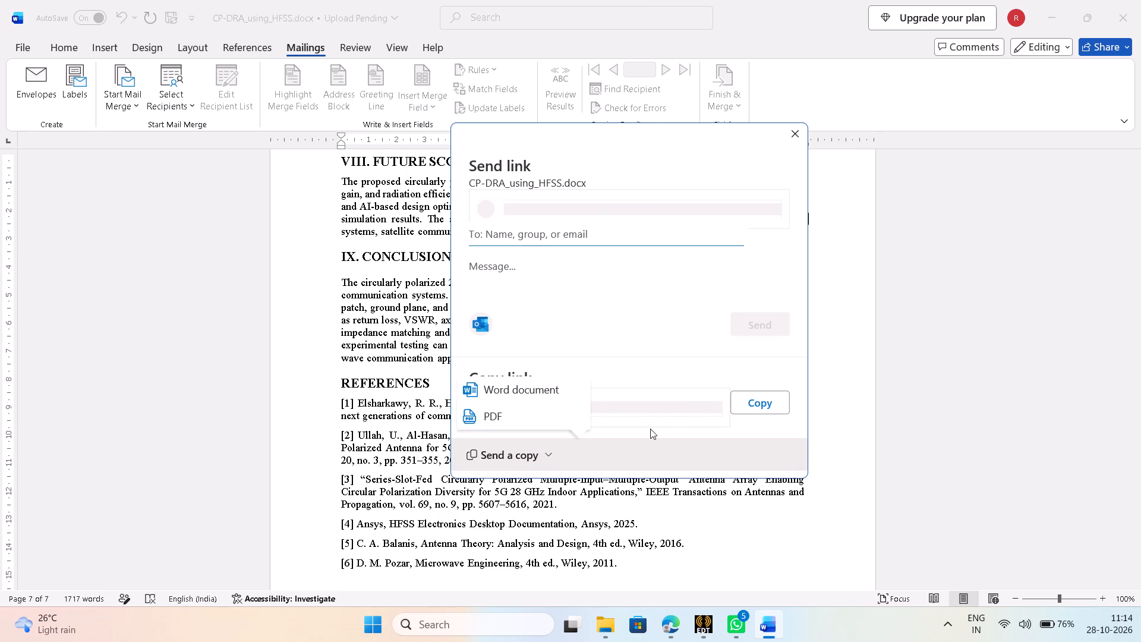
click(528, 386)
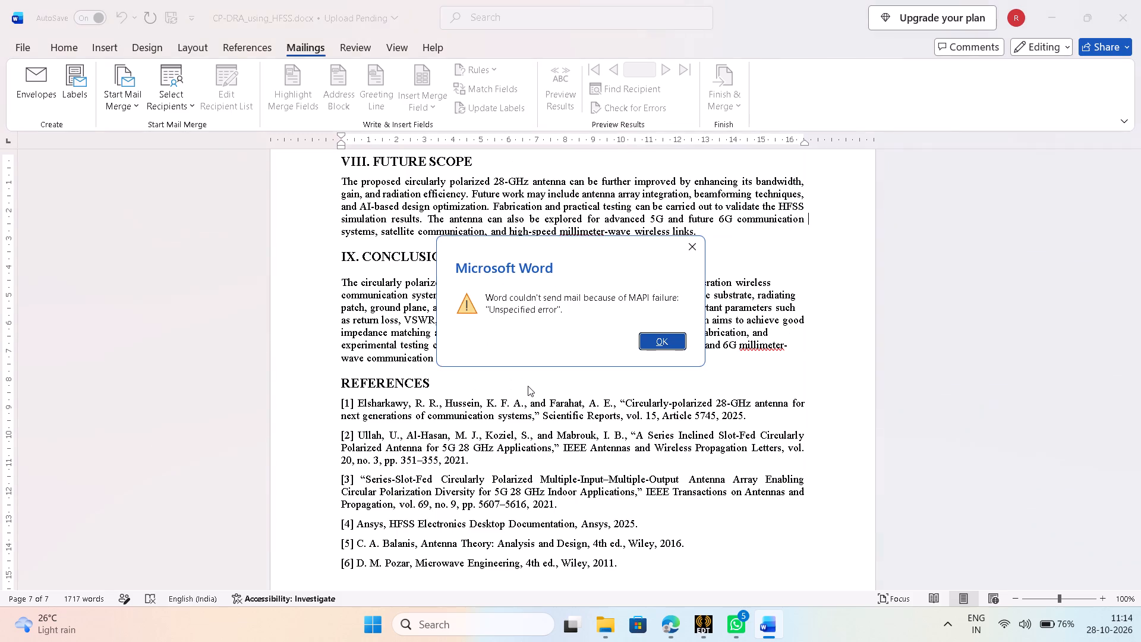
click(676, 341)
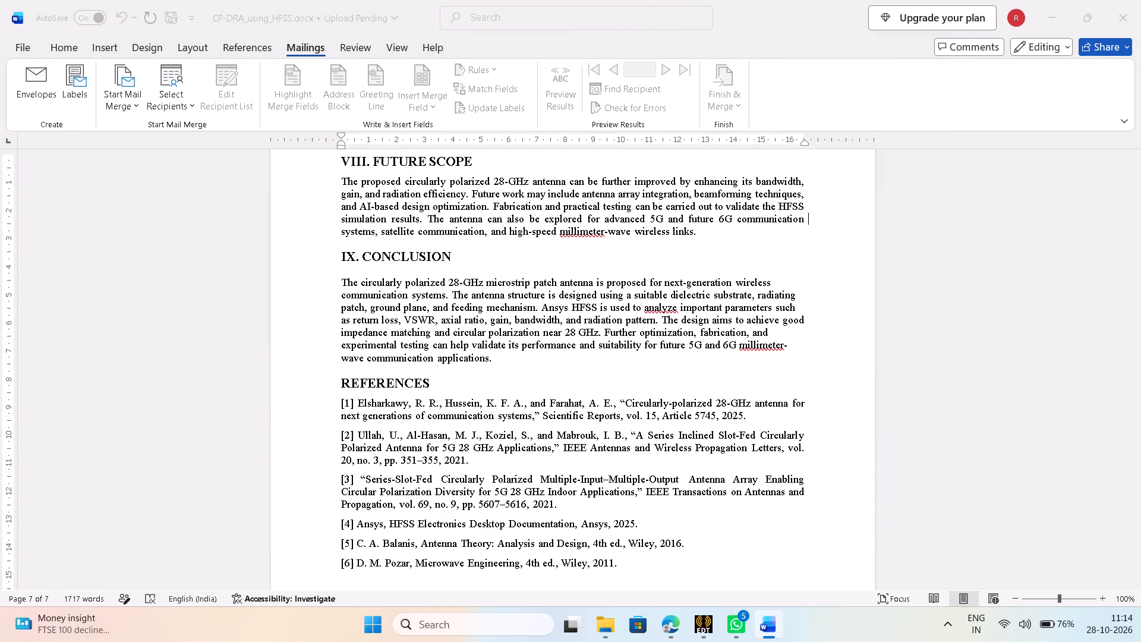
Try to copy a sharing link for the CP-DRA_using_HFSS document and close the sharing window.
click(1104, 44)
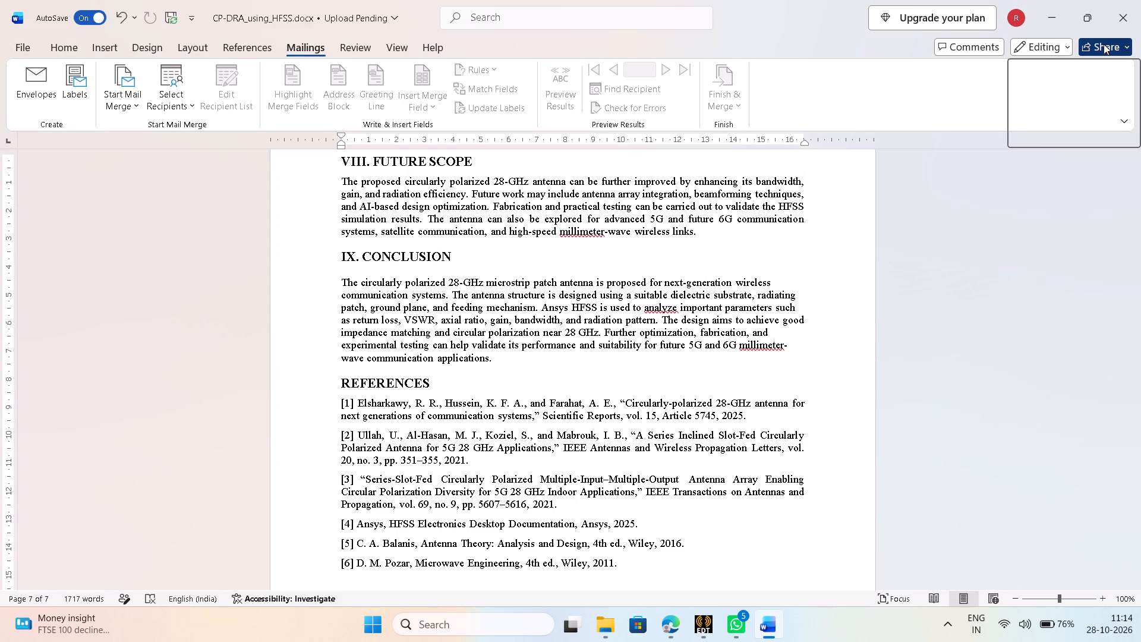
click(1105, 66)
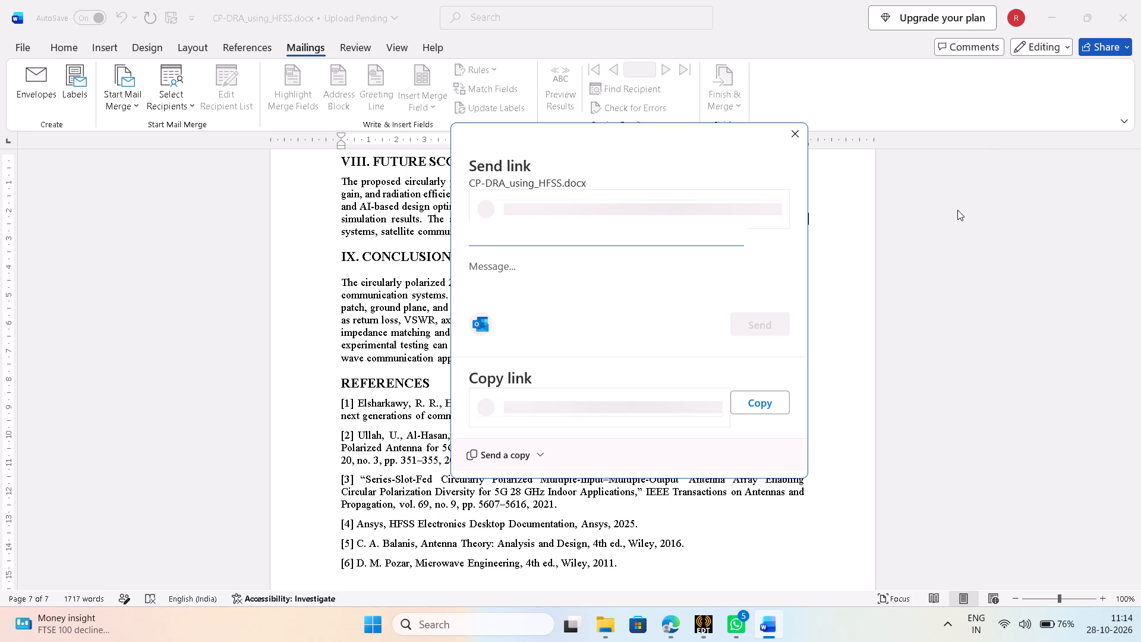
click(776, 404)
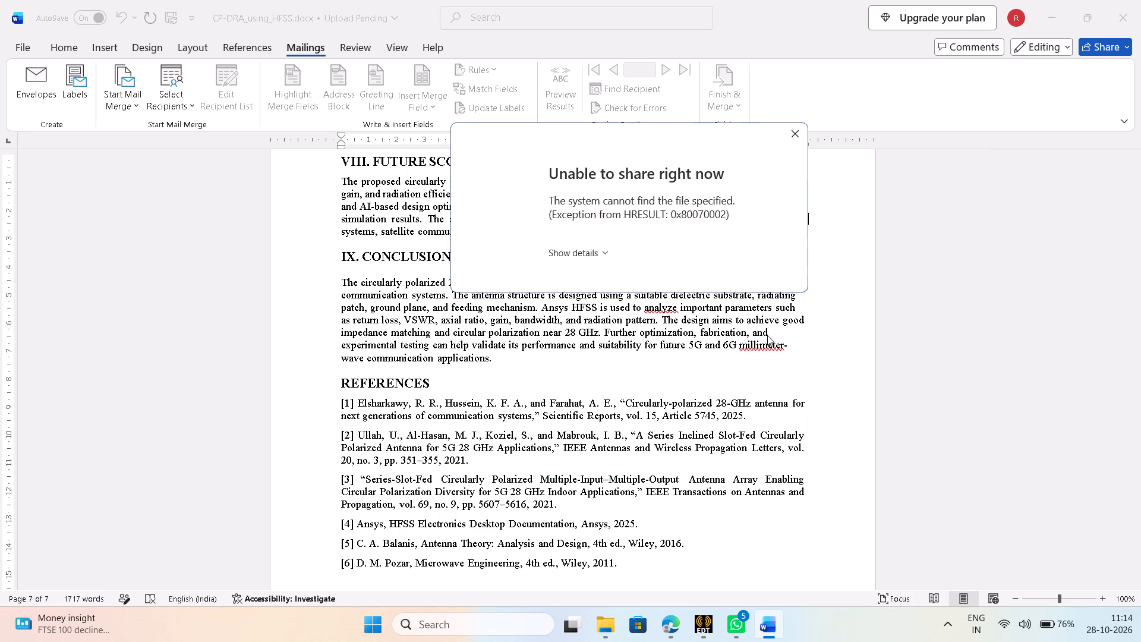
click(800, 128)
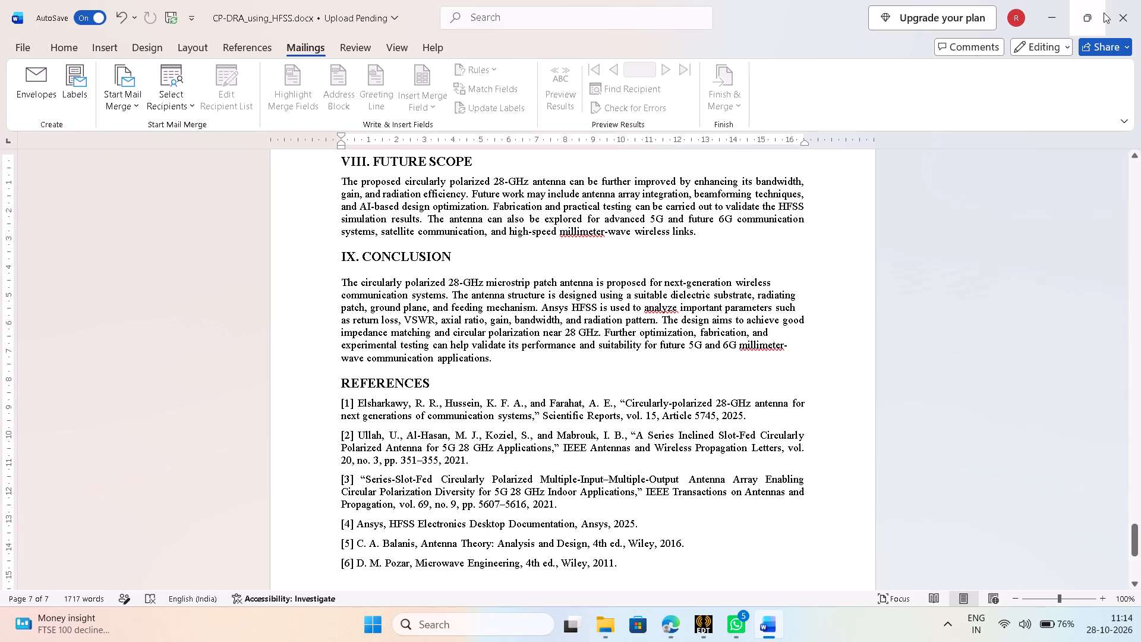
Try another sharing option for the CP-DRA_using_HFSS document.
click(1098, 40)
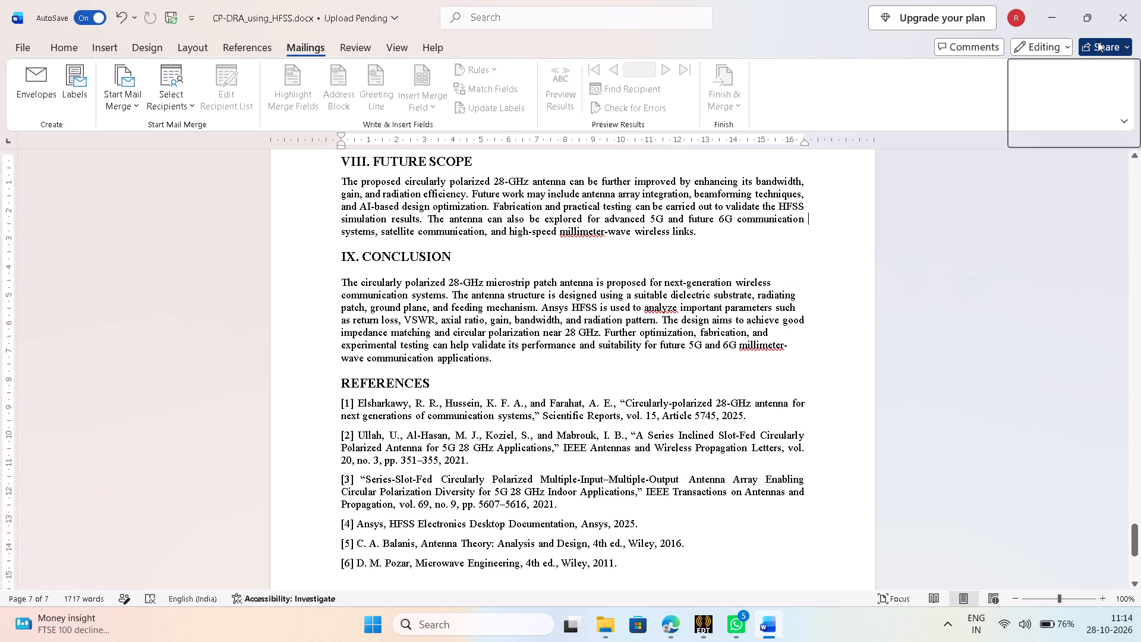
click(1073, 91)
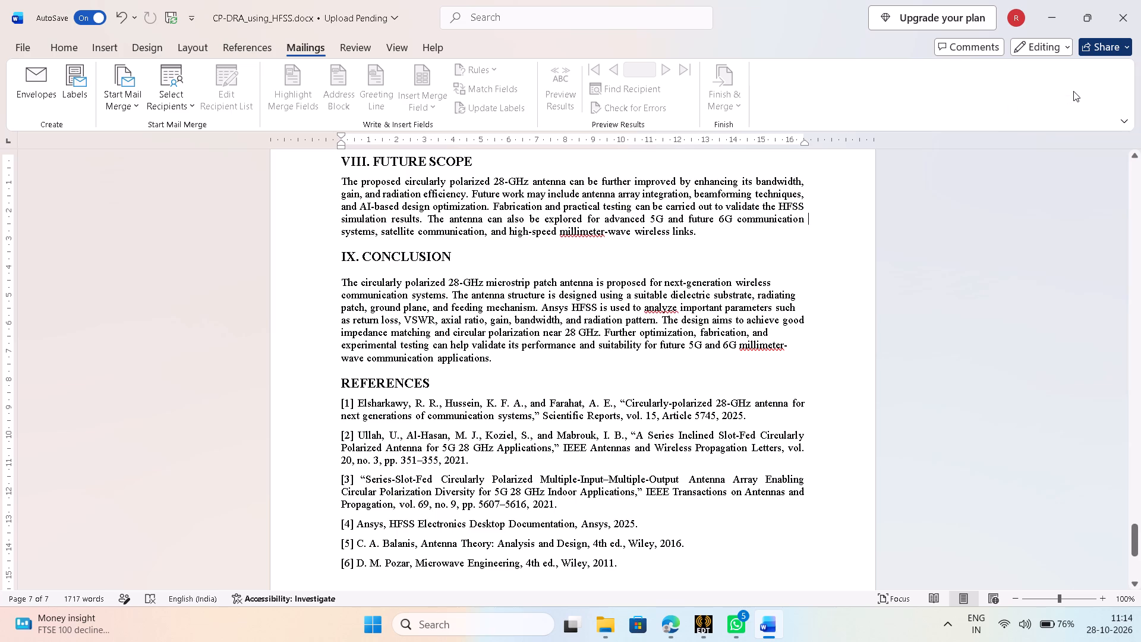
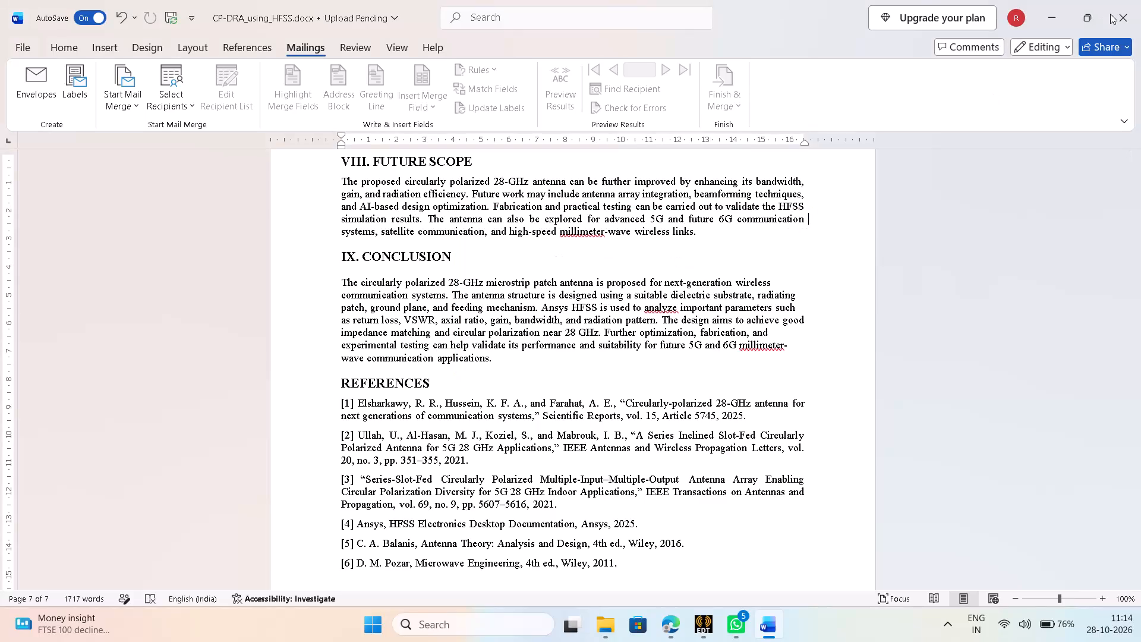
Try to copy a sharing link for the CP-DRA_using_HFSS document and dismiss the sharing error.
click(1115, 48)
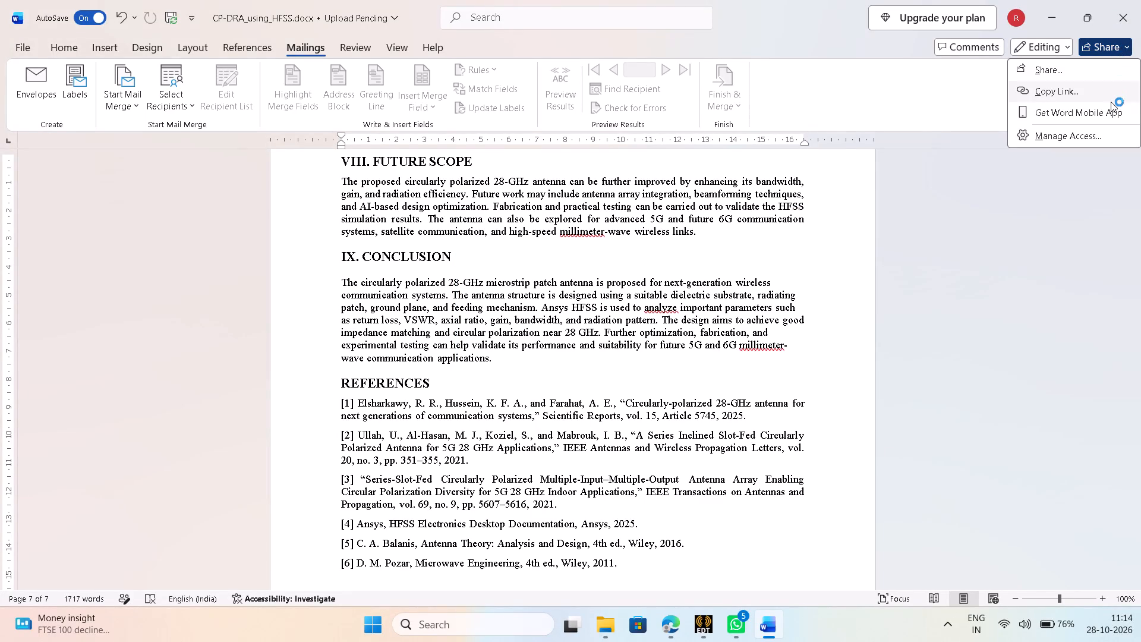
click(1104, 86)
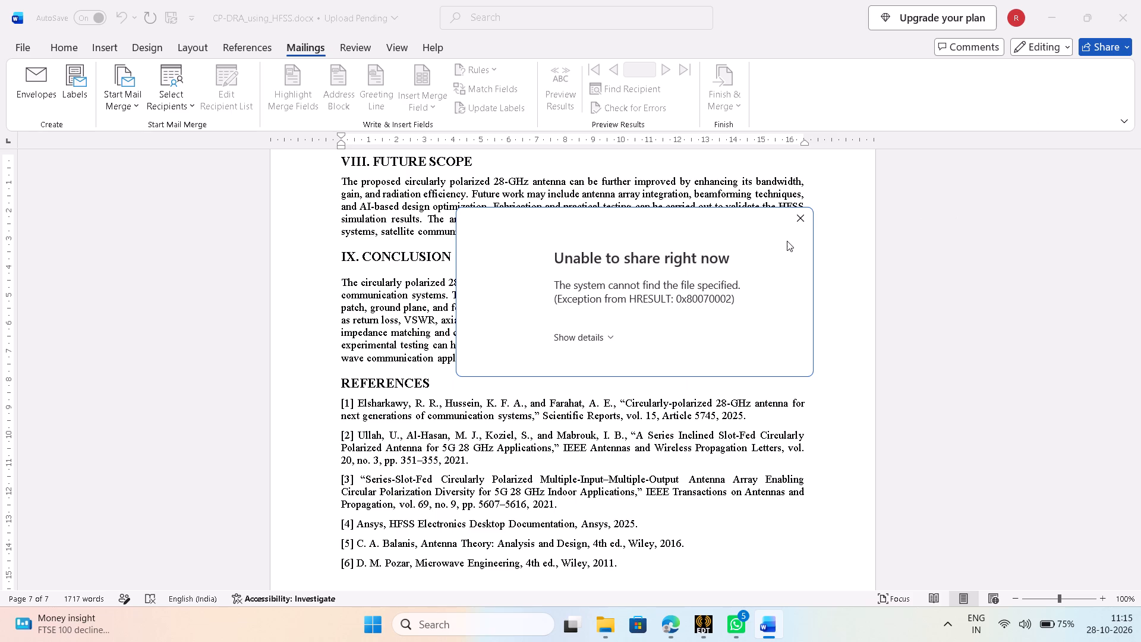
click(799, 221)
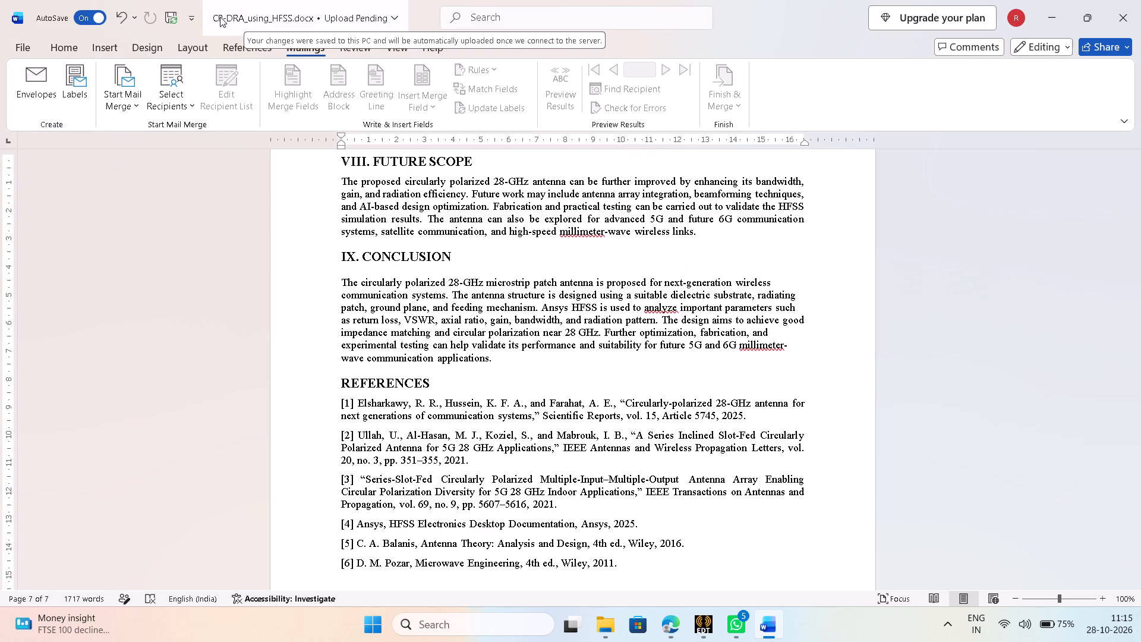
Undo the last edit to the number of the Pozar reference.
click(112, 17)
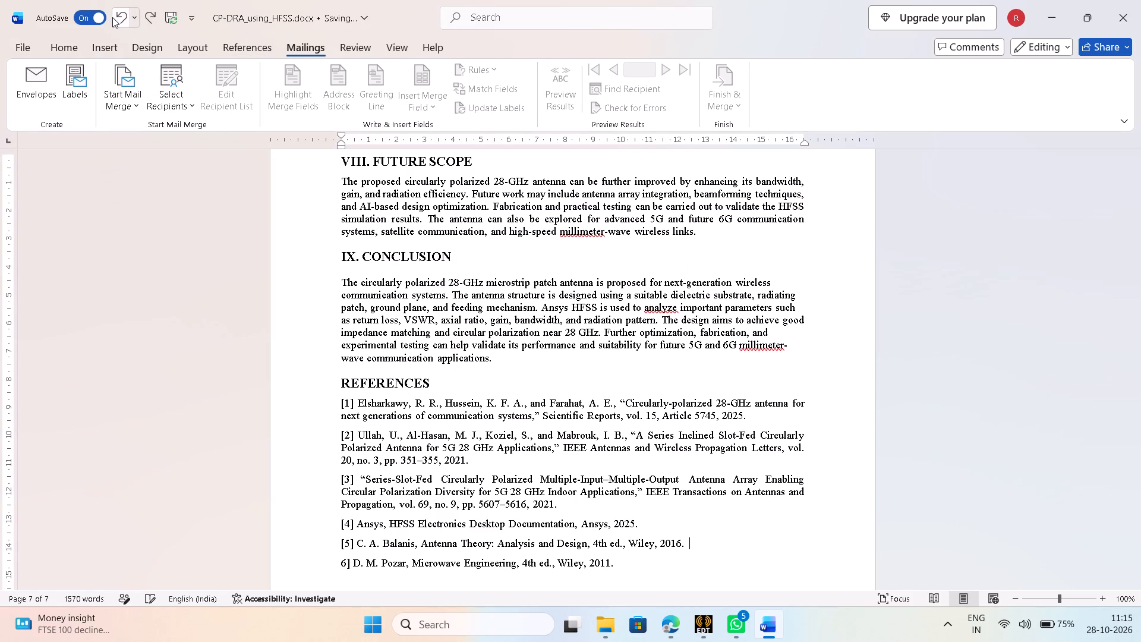
Remove the Save command from the Quick Access Toolbar.
right_click(175, 17)
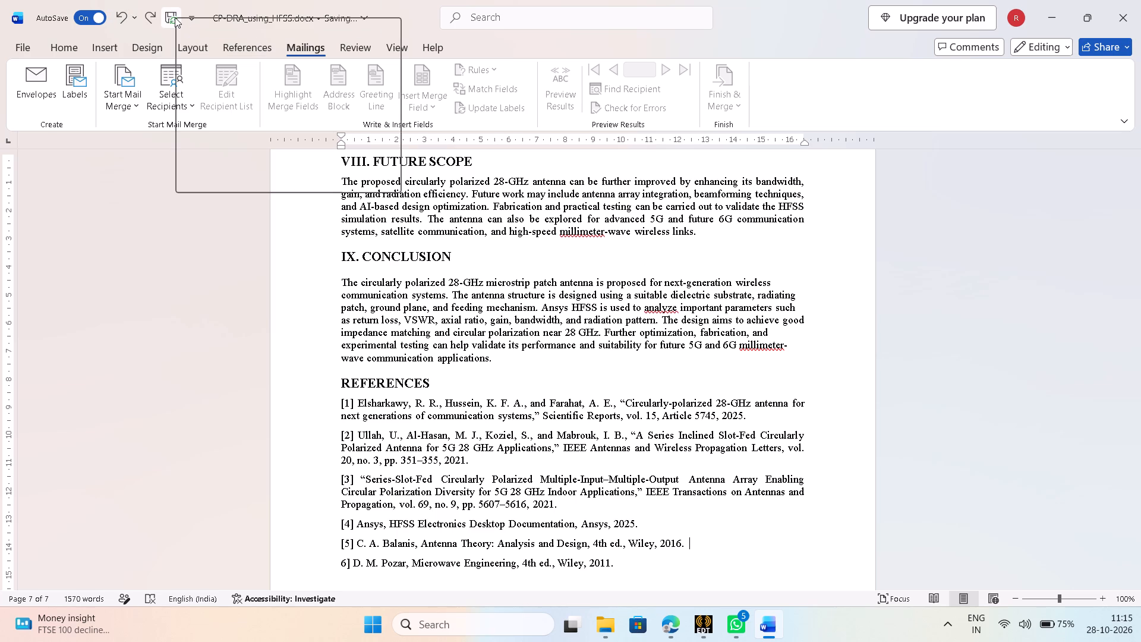
click(206, 24)
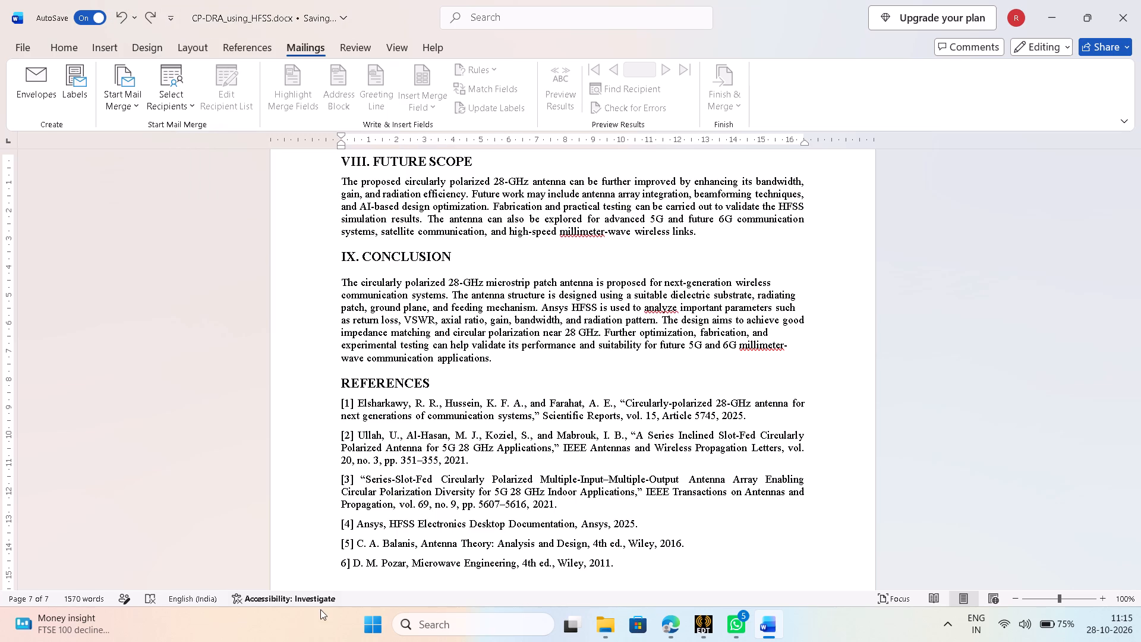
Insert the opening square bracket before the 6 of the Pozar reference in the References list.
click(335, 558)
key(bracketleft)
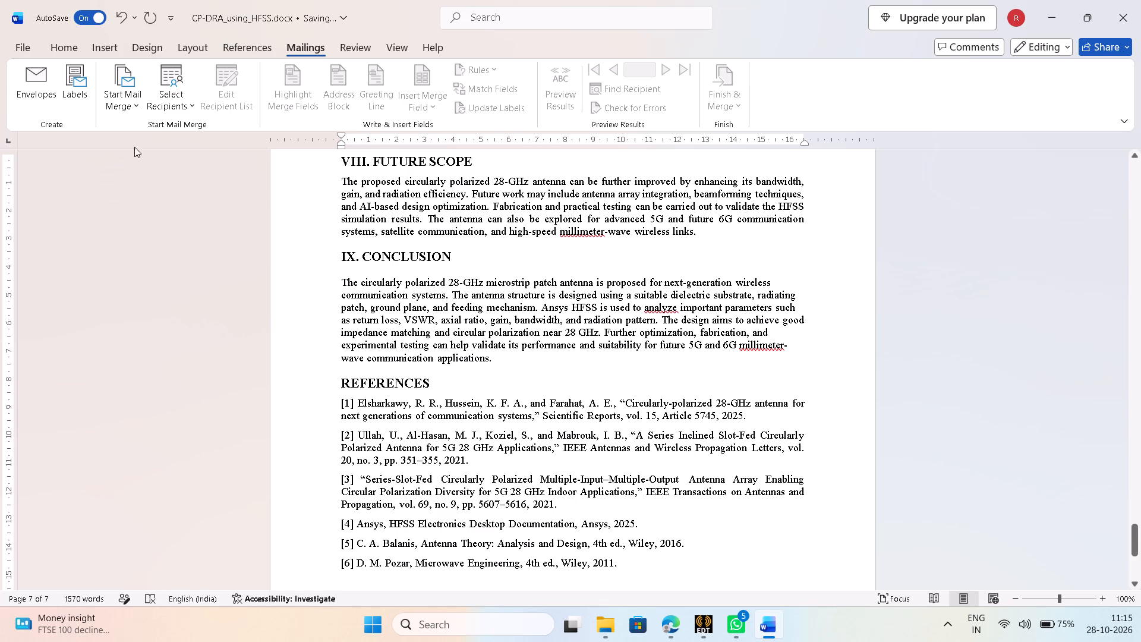
Turn off AutoSave for the CP-DRA_using_HFSS document.
click(96, 18)
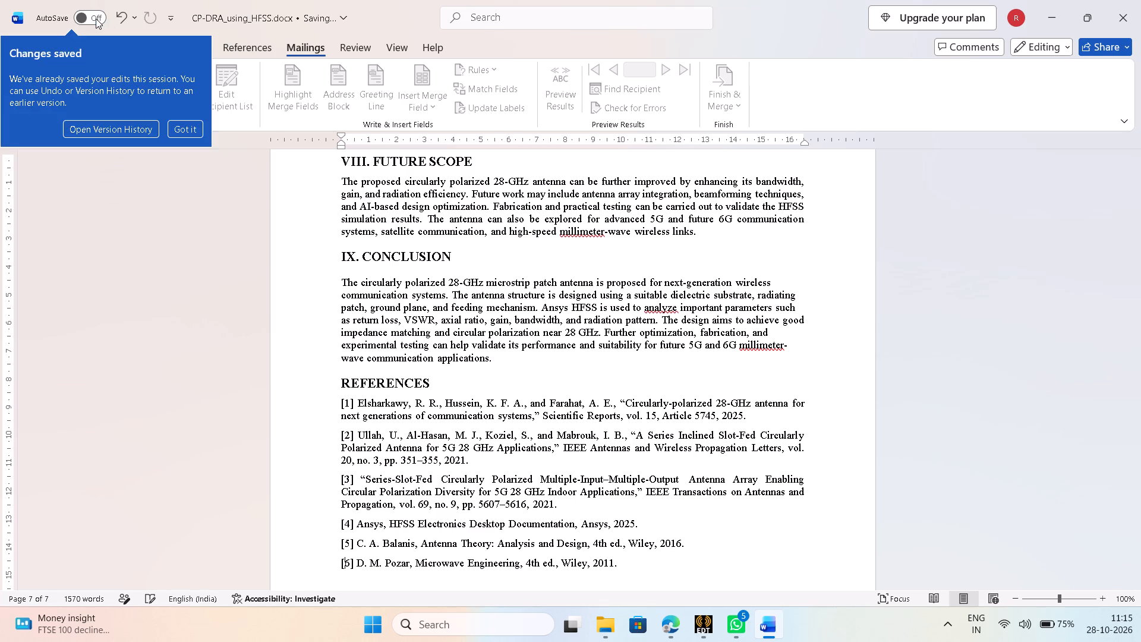
Dismiss the saved-changes notice and close the CP-DRA_using_HFSS.docx document window.
click(179, 134)
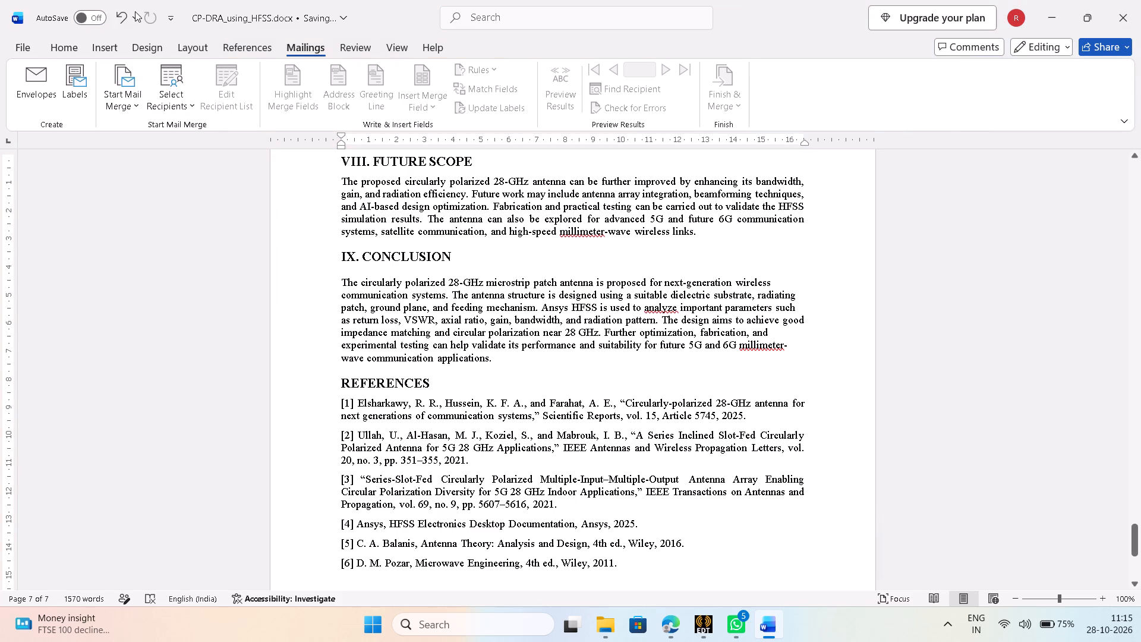
right_click(274, 14)
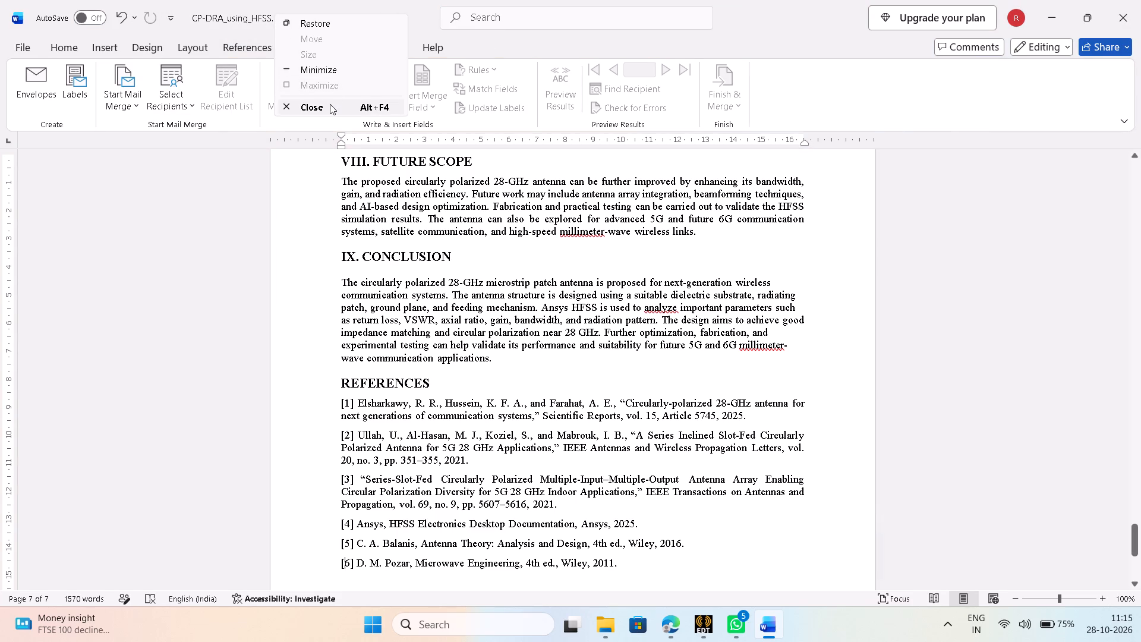
click(330, 104)
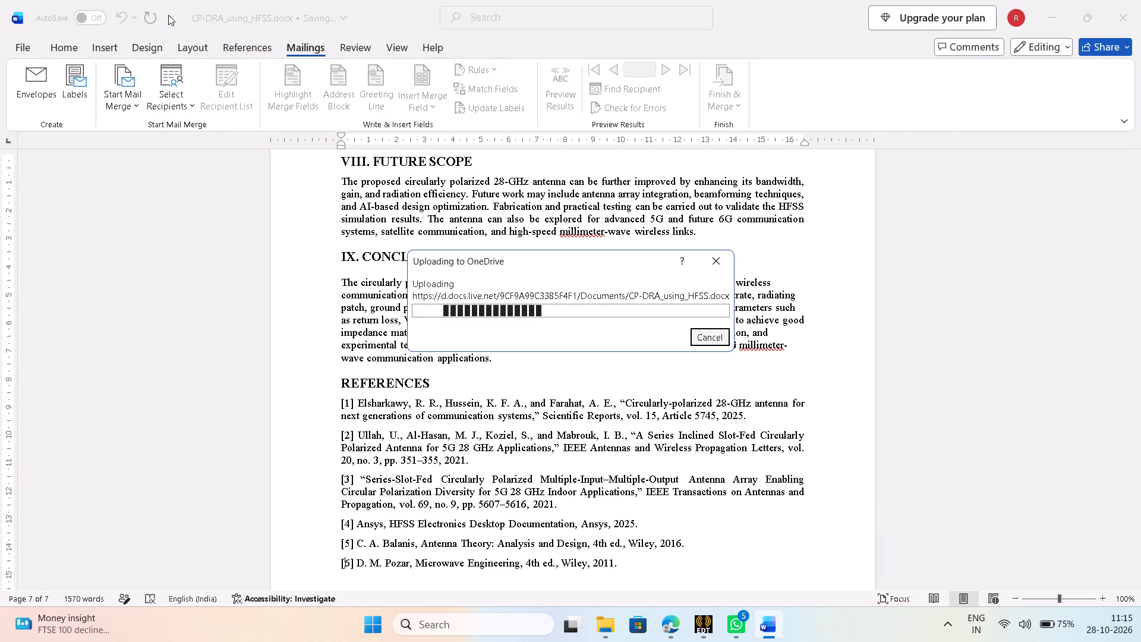
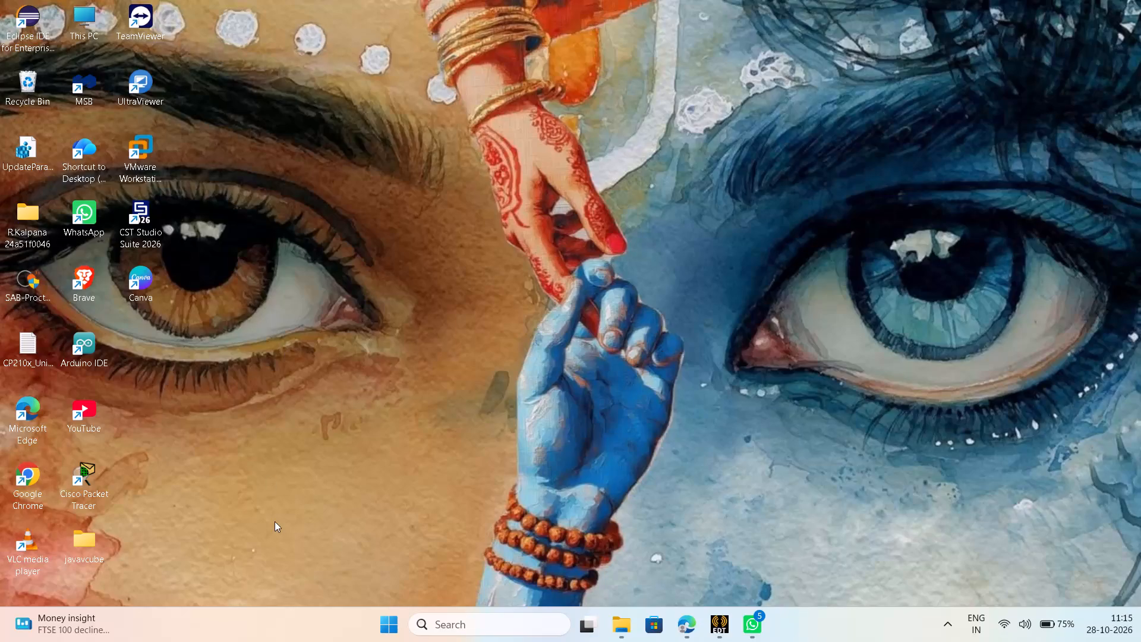
Launch Word from the desktop to reach its start screen with the recent documents.
click(386, 620)
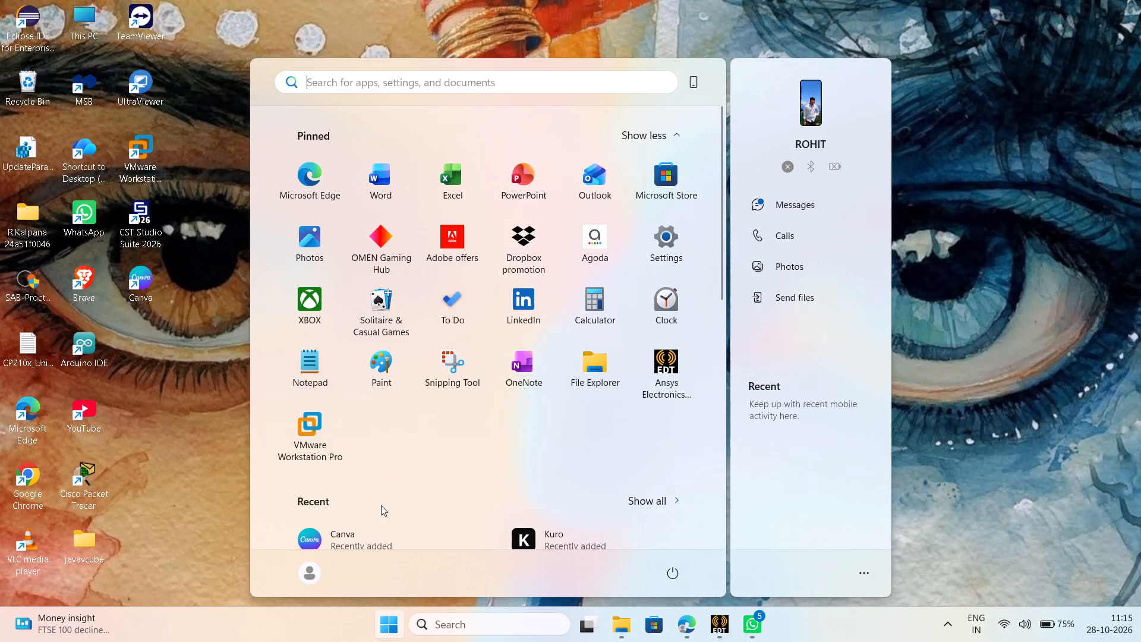
double_click(381, 198)
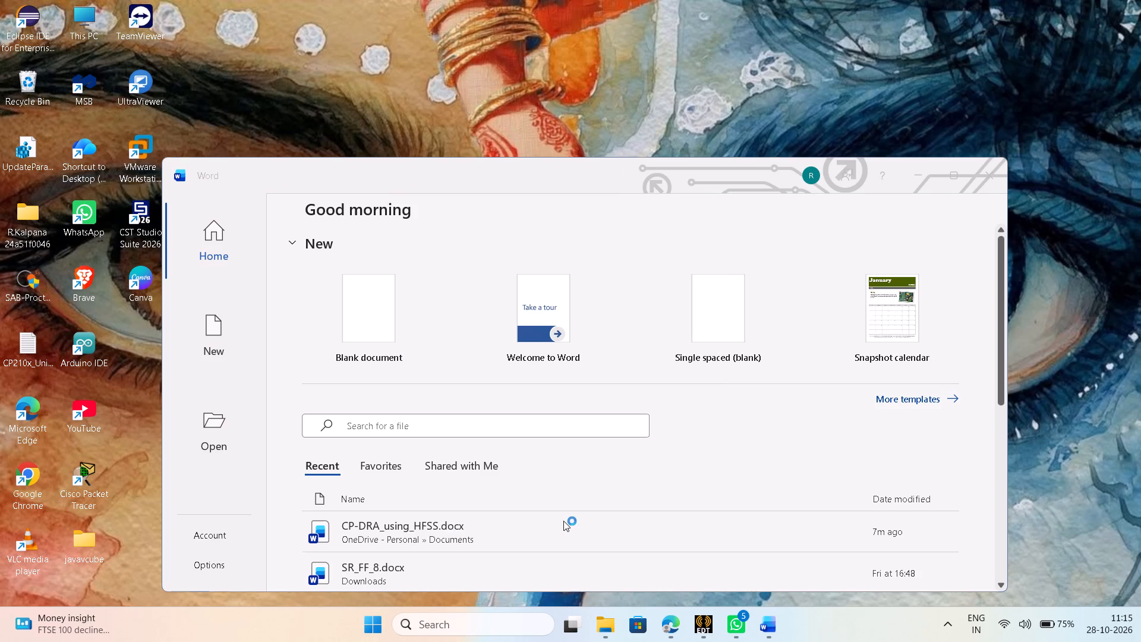
Bring up the available file actions for CP-DRA_using_HFSS.docx in the list of recent documents.
right_click(563, 530)
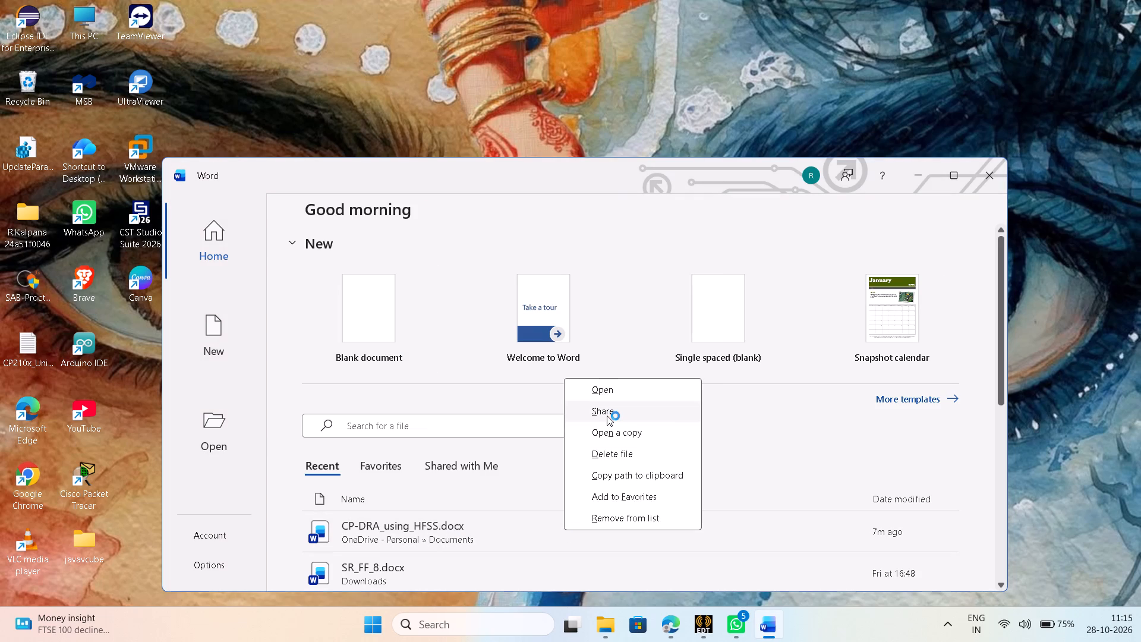
Share CP-DRA_using_HFSS.docx by copying a sharing link that lets anyone with the link edit.
click(607, 416)
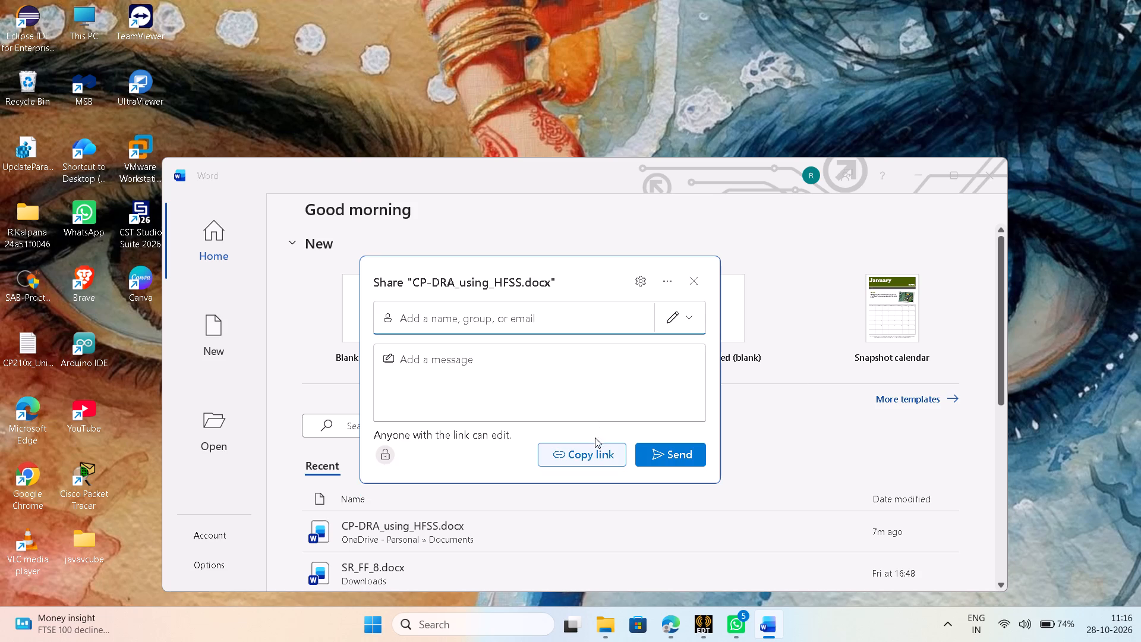
click(597, 455)
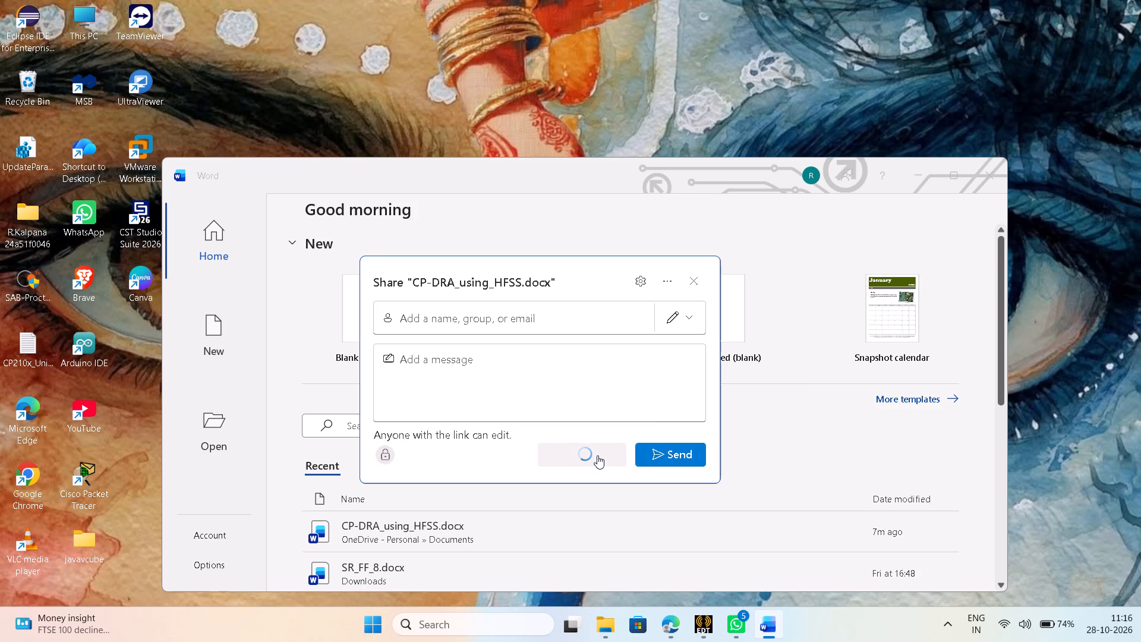
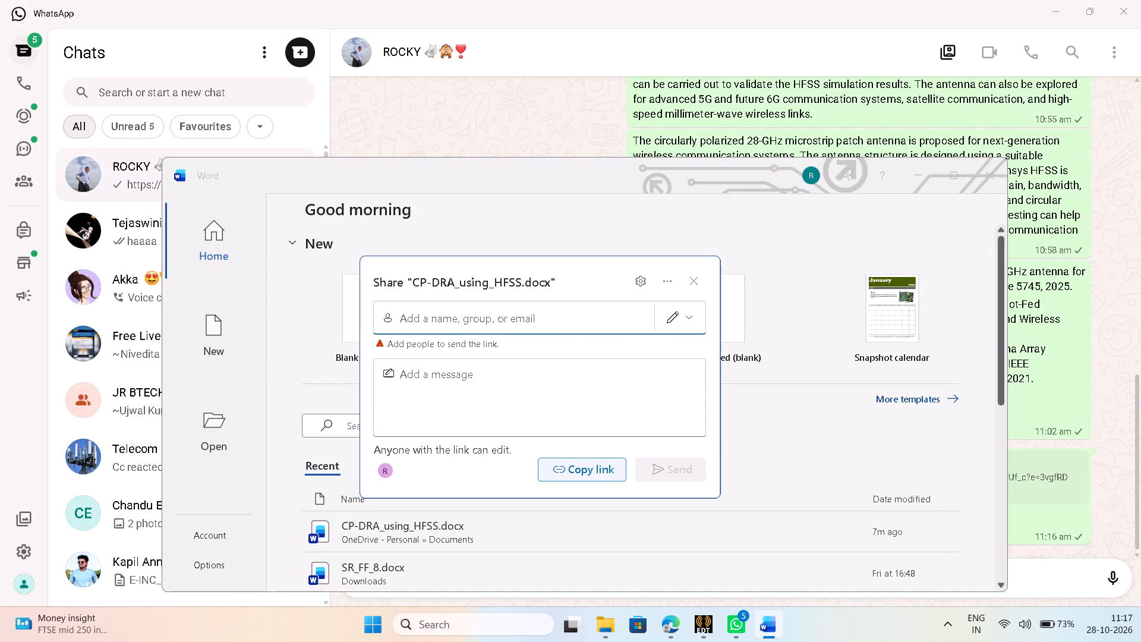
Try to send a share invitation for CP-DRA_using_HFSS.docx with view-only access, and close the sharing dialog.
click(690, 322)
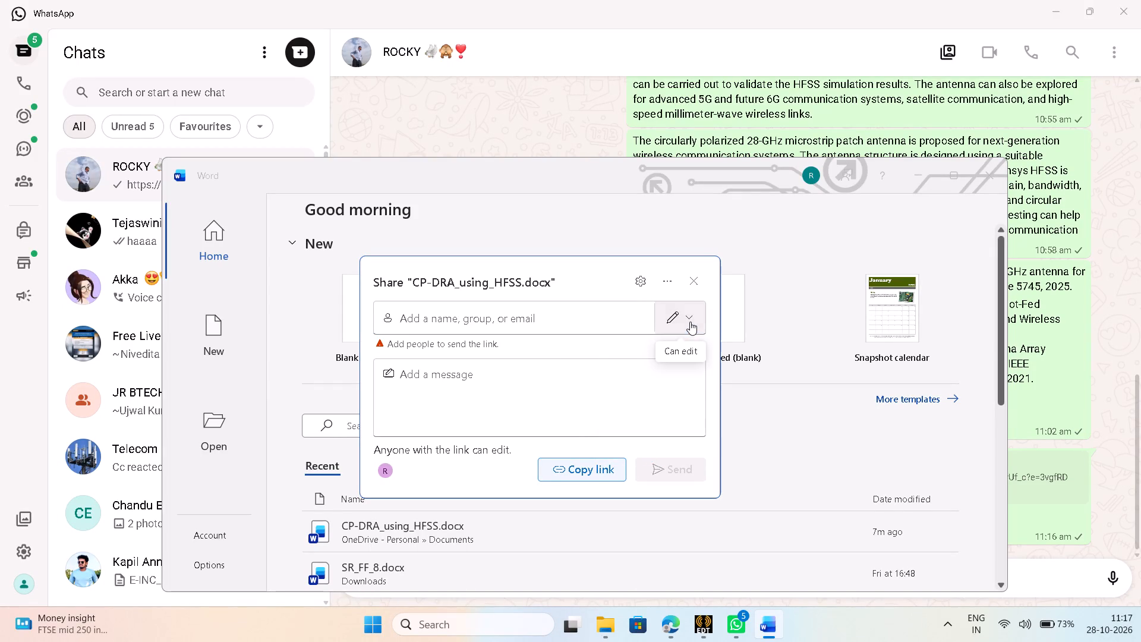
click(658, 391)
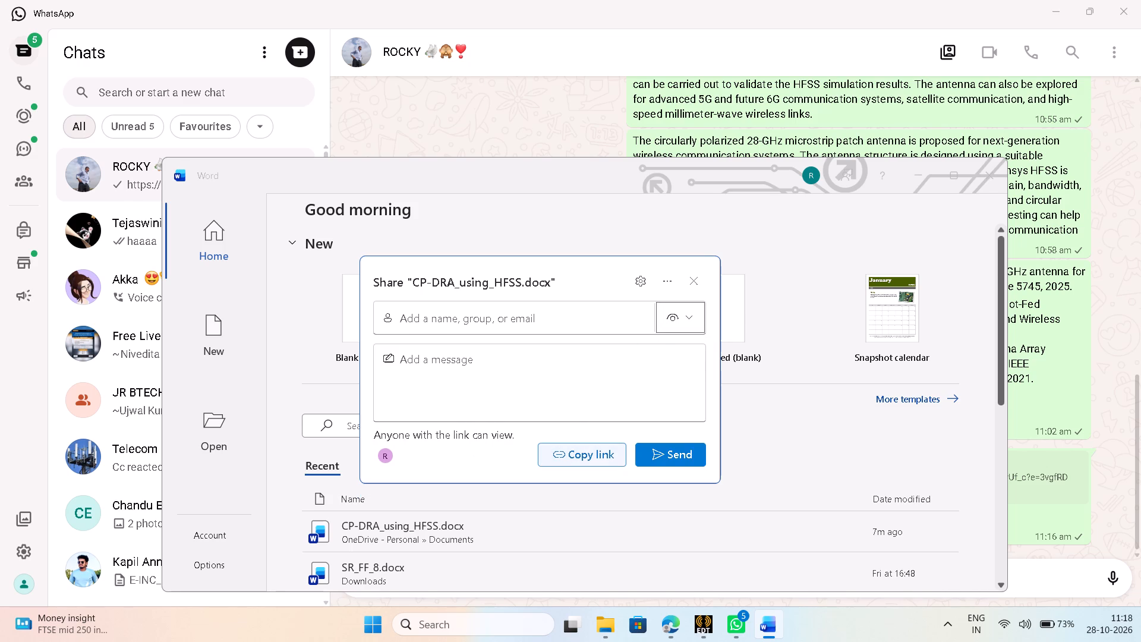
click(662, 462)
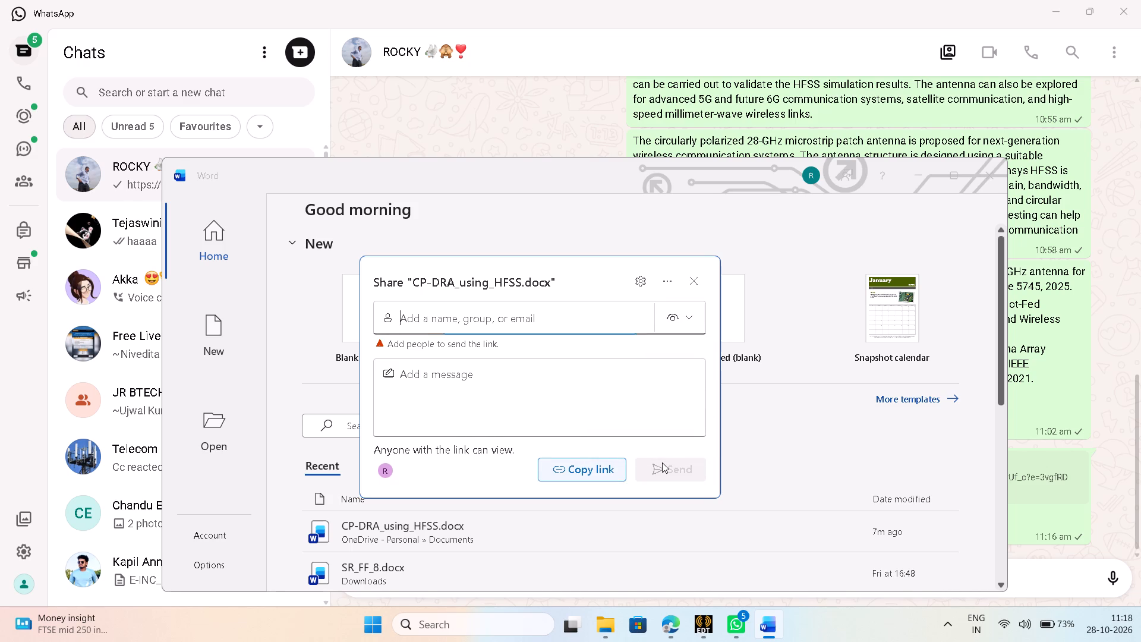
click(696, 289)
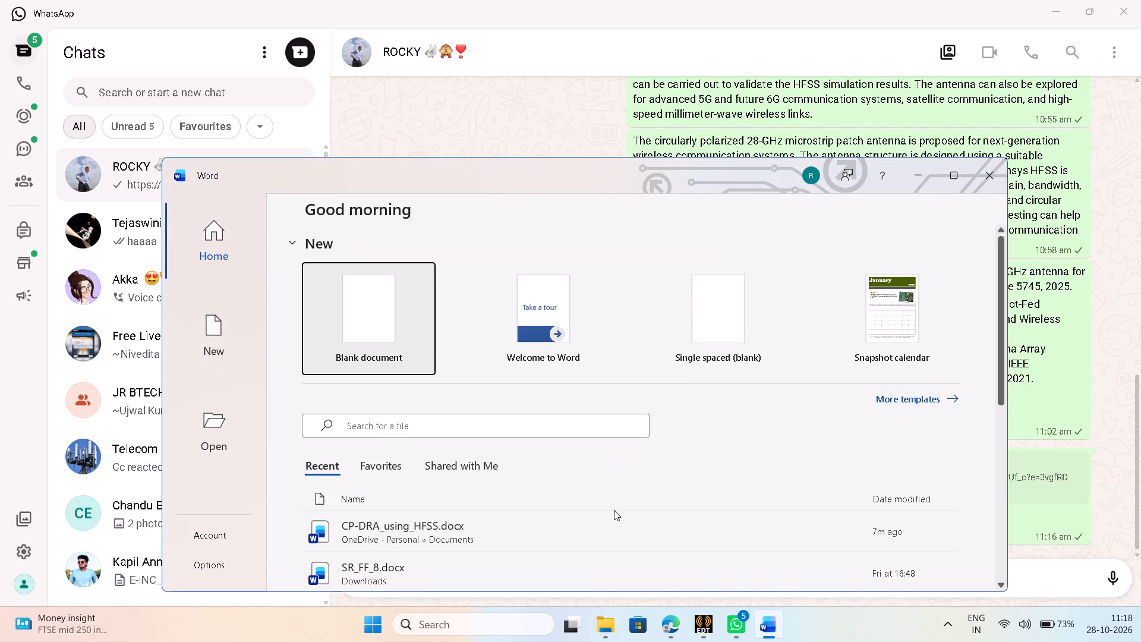
Copy the file path of CP-DRA_using_HFSS.docx in the recent documents list to the clipboard.
right_click(618, 521)
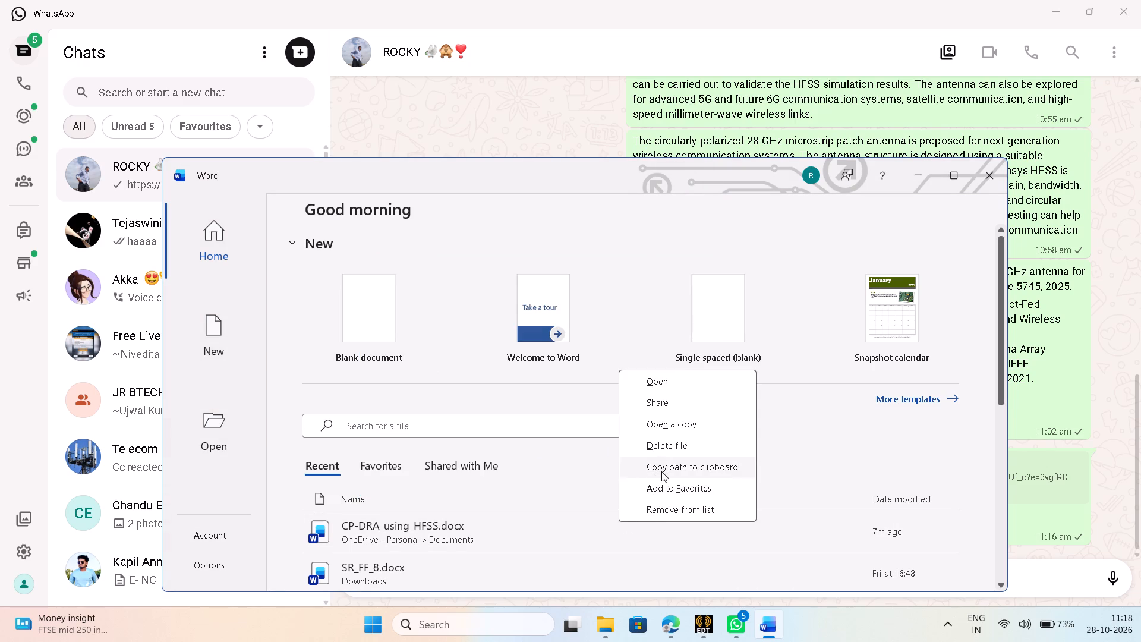
click(661, 471)
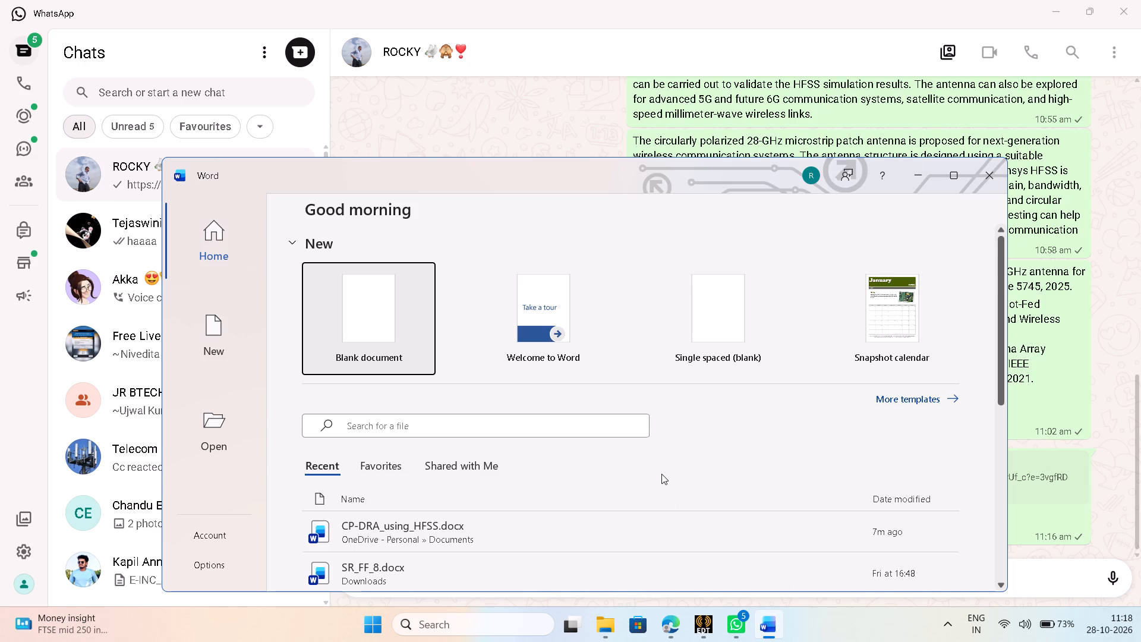
Open CP-DRA_using_HFSS.docx from the list of recent documents.
right_click(663, 530)
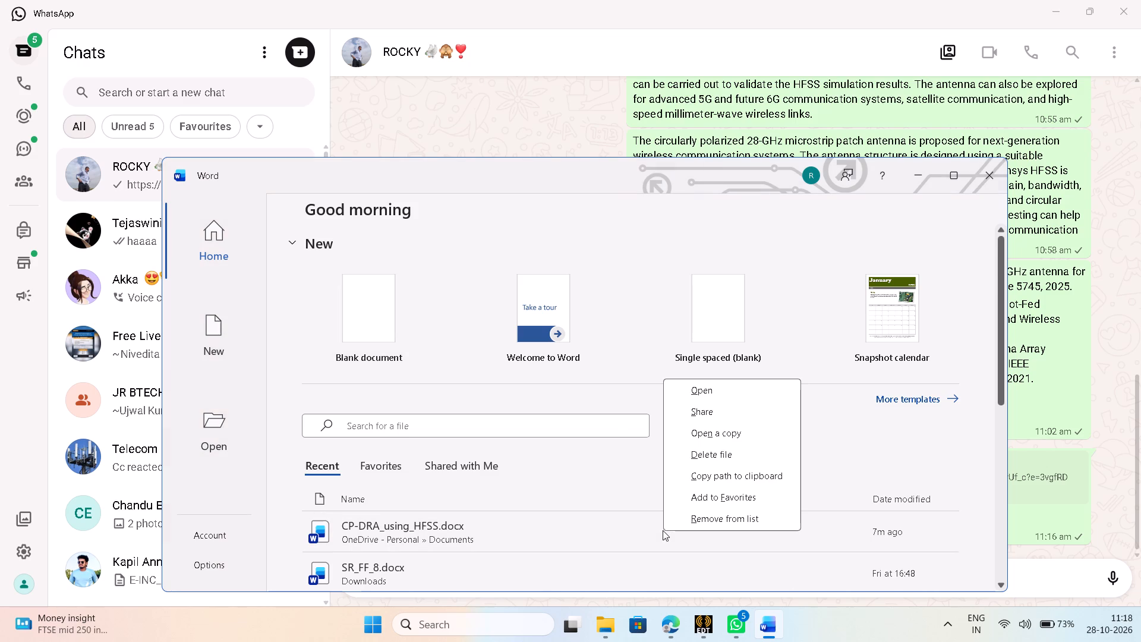
click(663, 530)
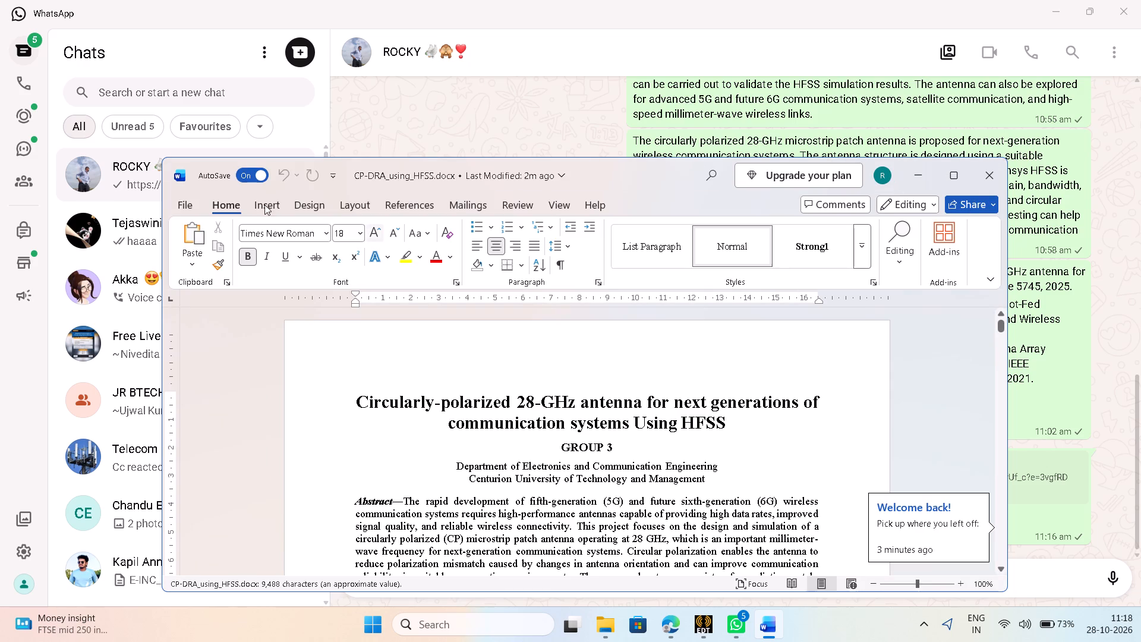
Bring up the file management view with the recent documents from the open CP-DRA_using_HFSS document.
click(189, 208)
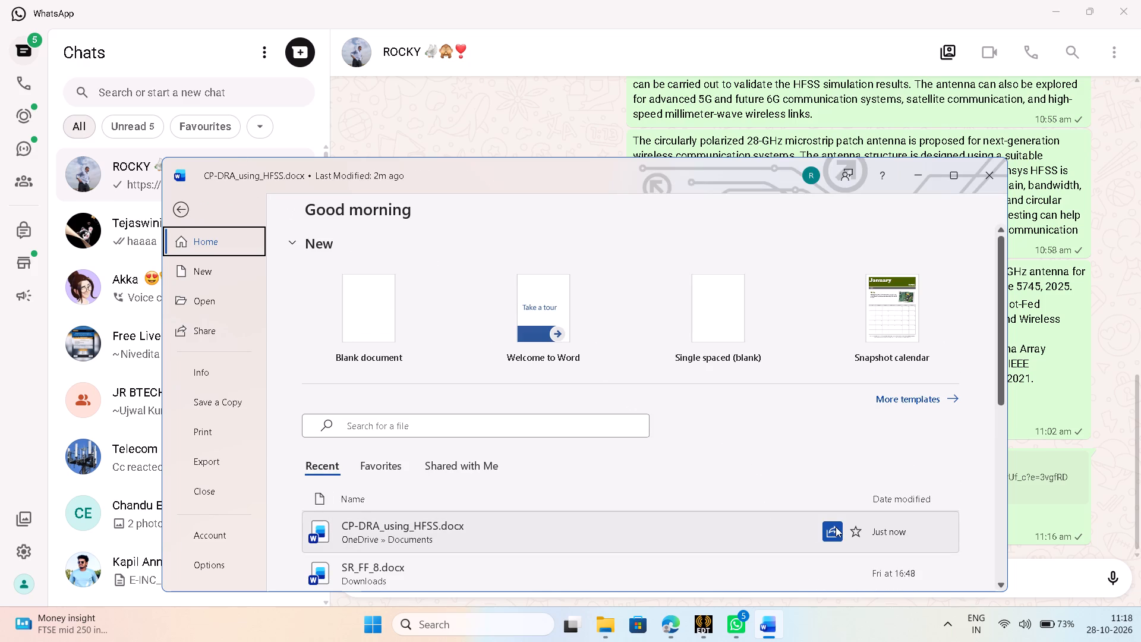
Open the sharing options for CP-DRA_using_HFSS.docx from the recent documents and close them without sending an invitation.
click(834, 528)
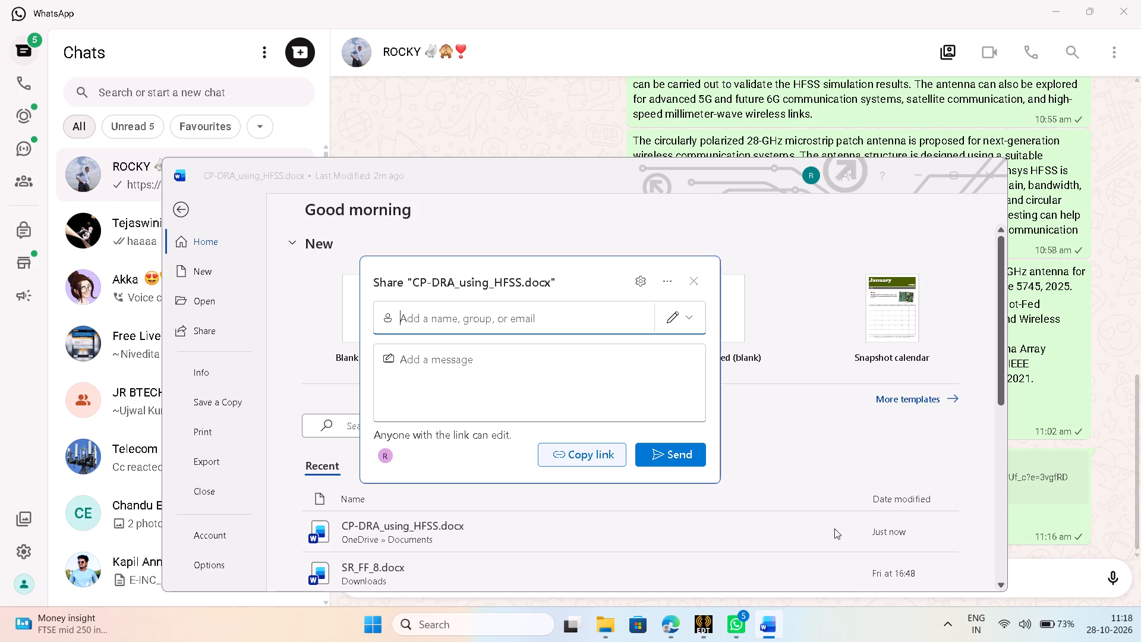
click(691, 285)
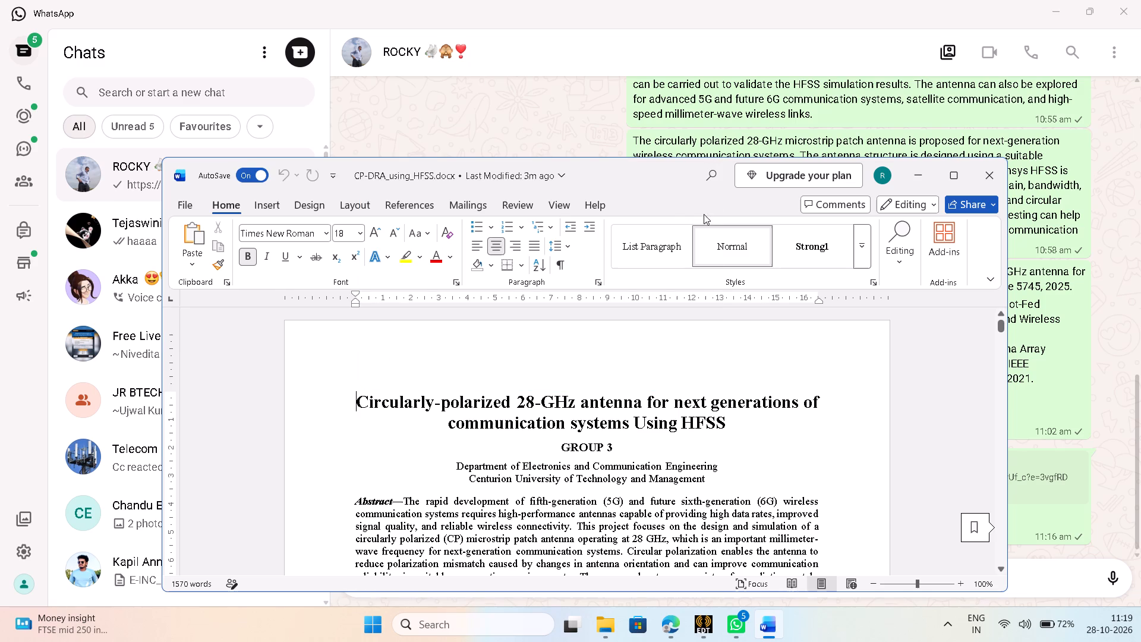
Dismiss the mail-sending error message over the CP-DRA_using_HFSS.docx document.
click(686, 417)
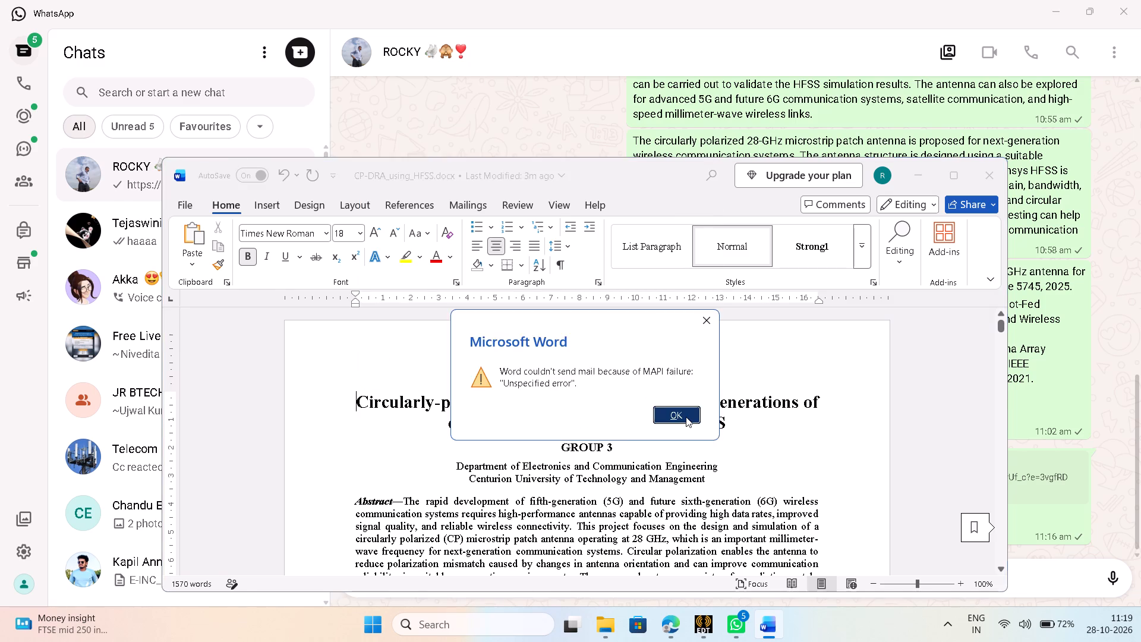
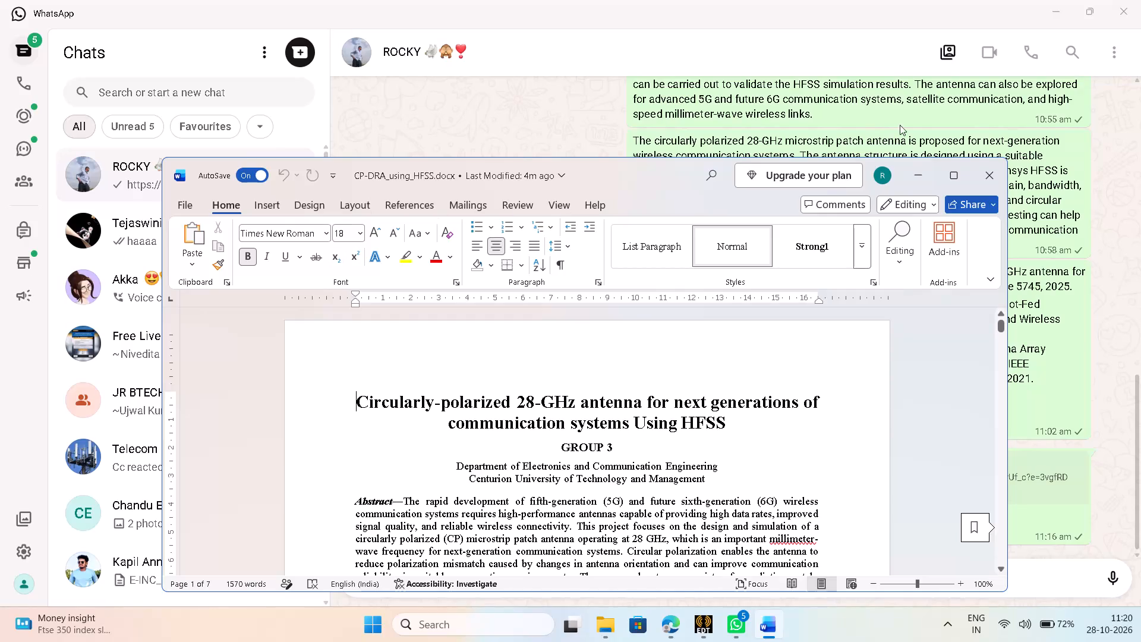
Open the sharing options for the CP-DRA_using_HFSS.docx document.
click(981, 201)
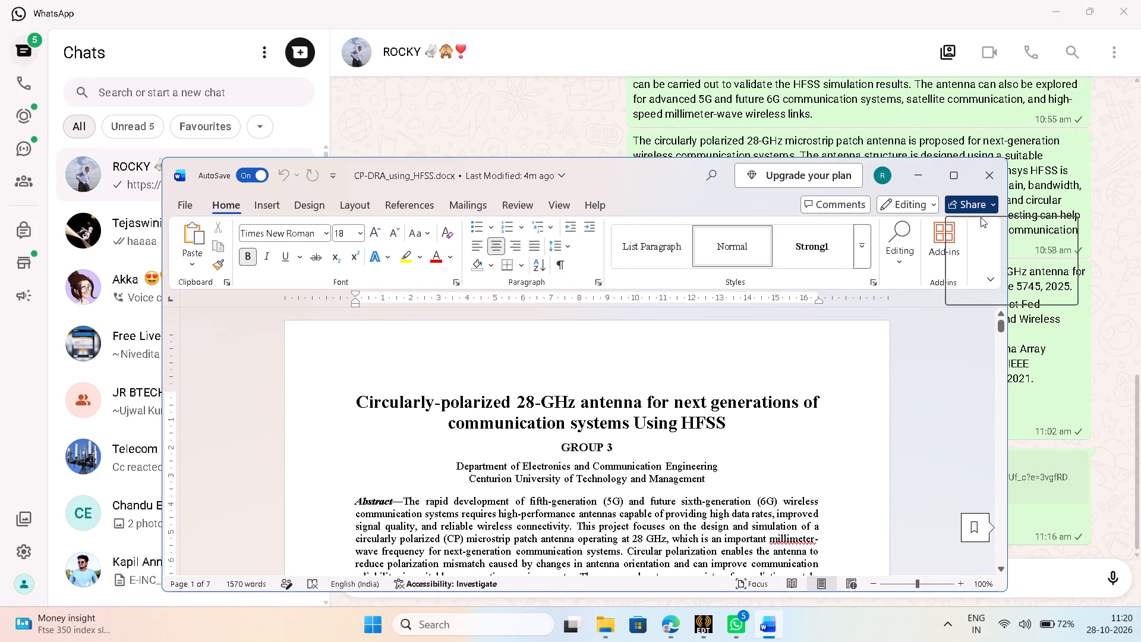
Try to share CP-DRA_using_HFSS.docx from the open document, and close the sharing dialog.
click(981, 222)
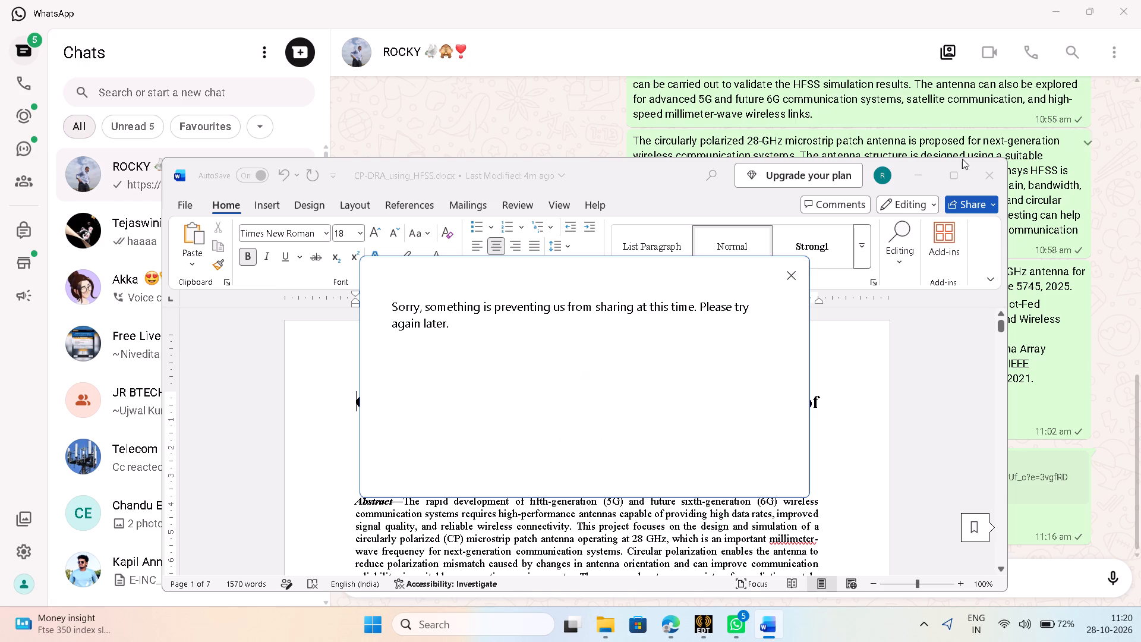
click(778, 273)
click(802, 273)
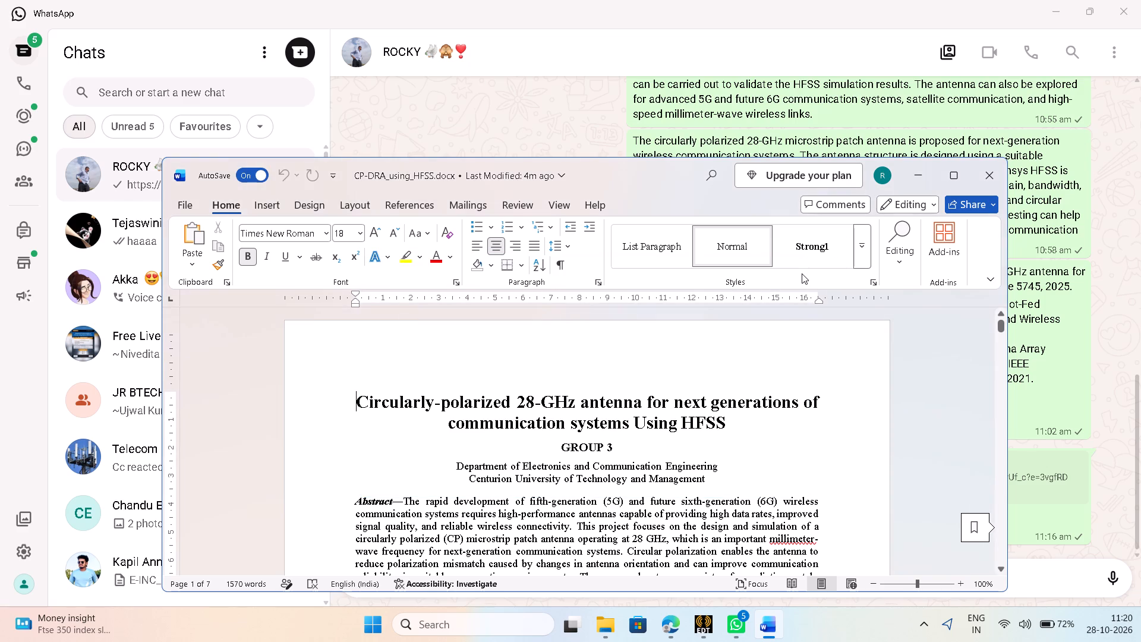
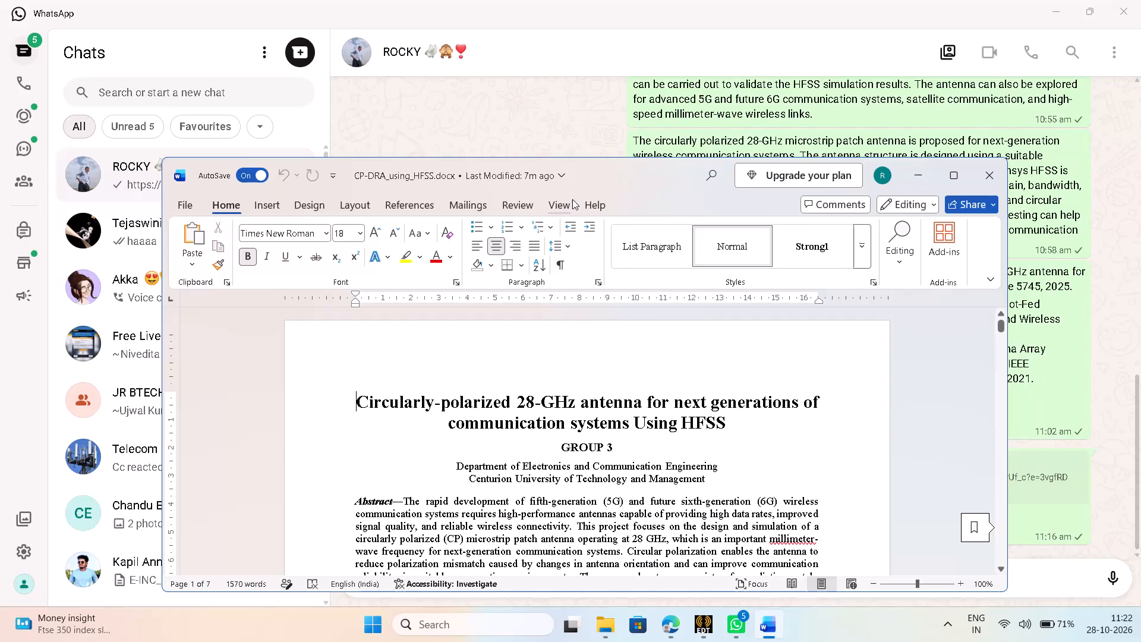
Maximize the CP-DRA_using_HFSS.docx window and add the Save command to the Quick Access Toolbar.
right_click(460, 187)
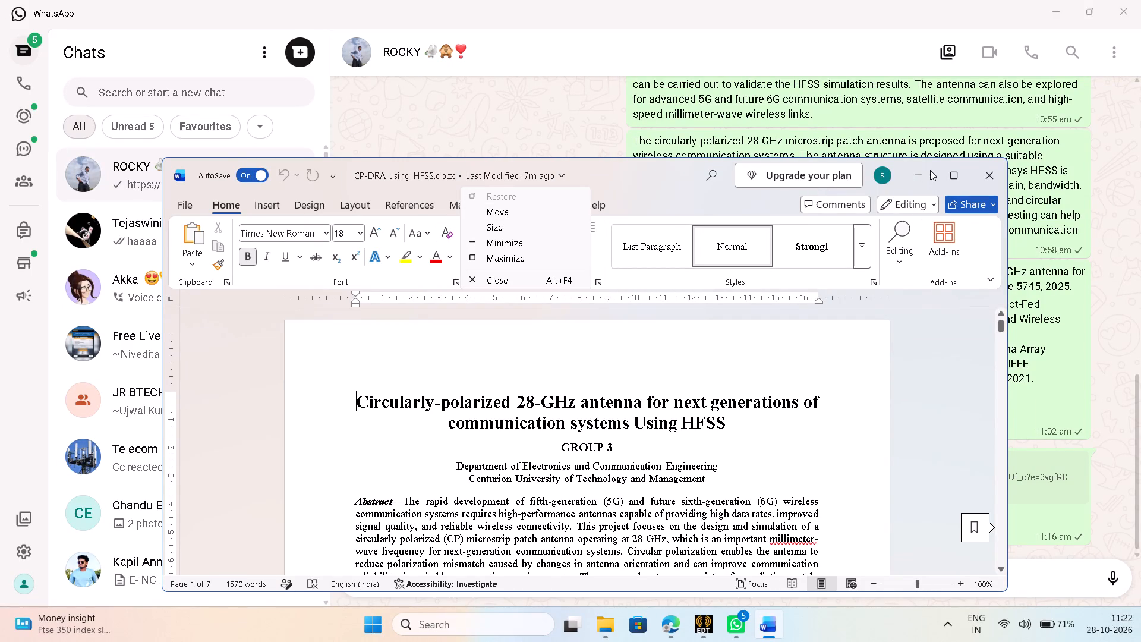
click(952, 171)
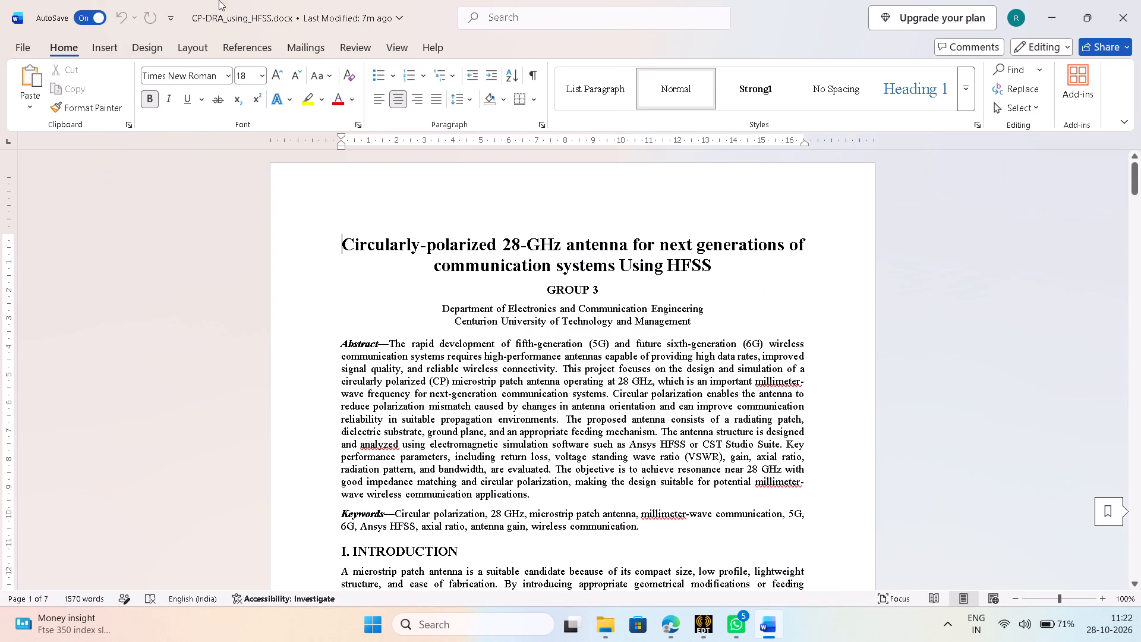
click(173, 18)
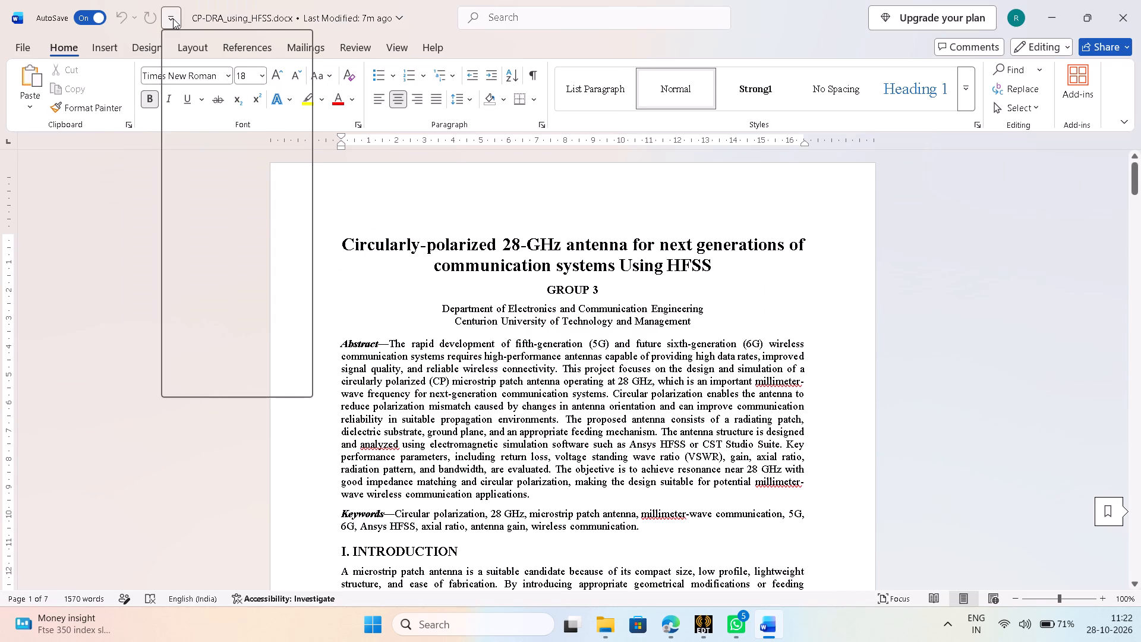
click(197, 130)
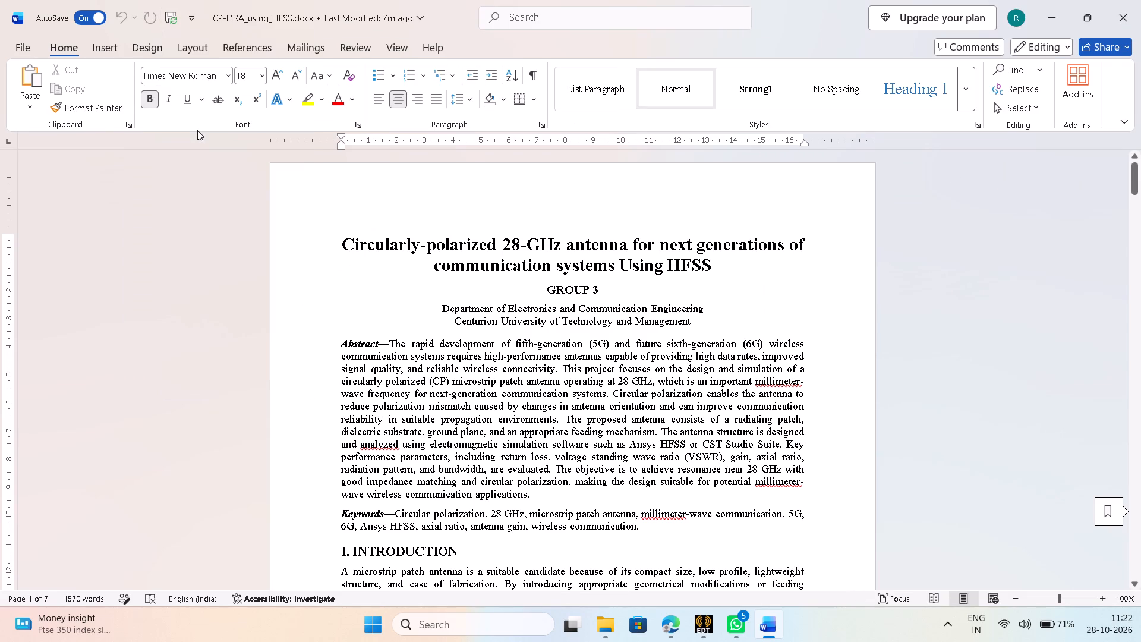
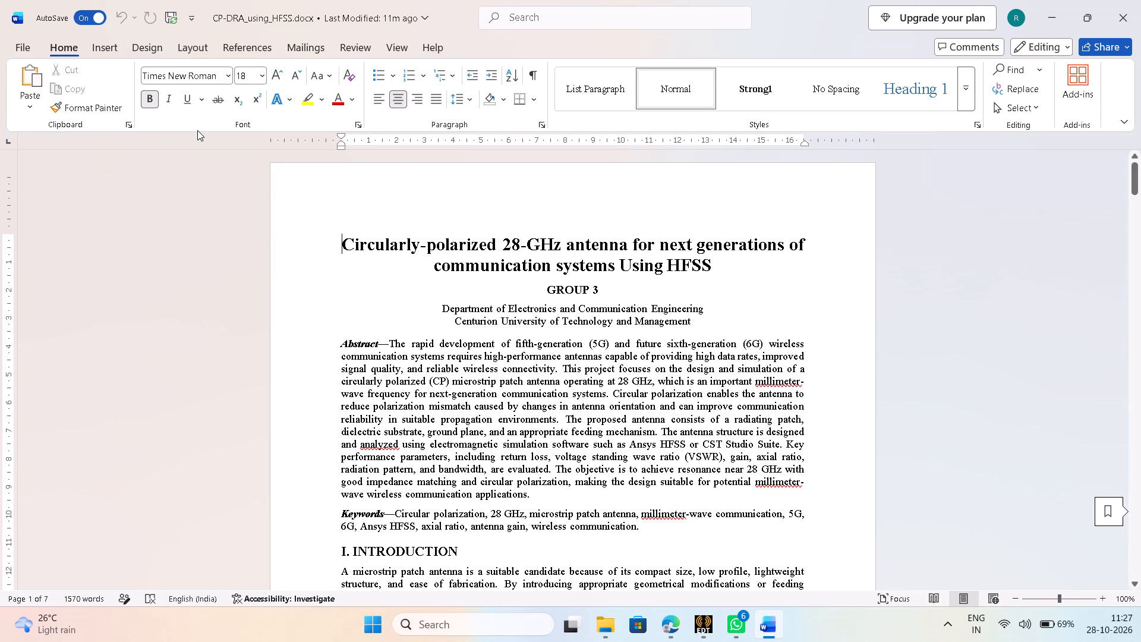
Review the paper from the title and abstract through the methodology, boundary setup and axial-ratio result.
scroll(206, 53, down, 2)
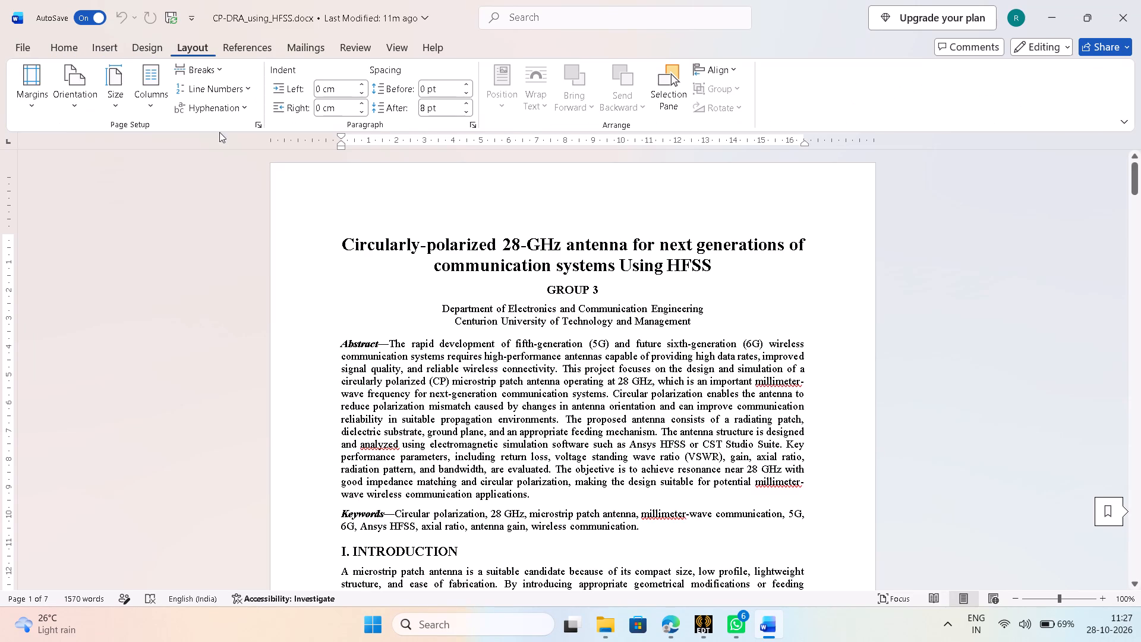
click(434, 226)
key(Down)
key(Down)
scroll(434, 226, down, 3)
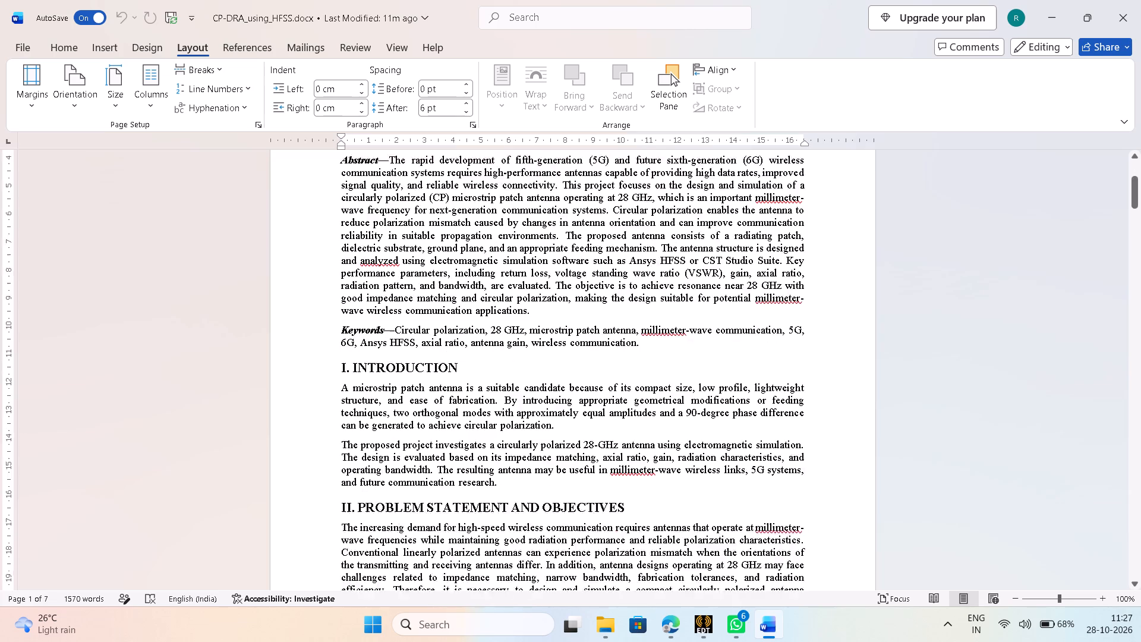
scroll(434, 226, down, 8)
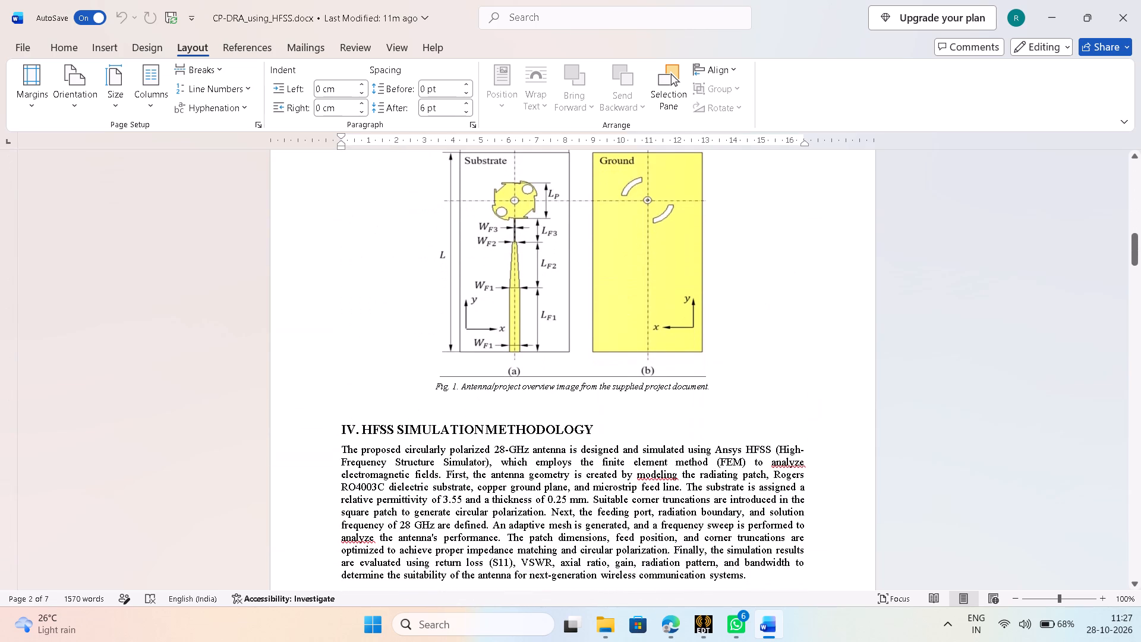
scroll(434, 226, down, 5)
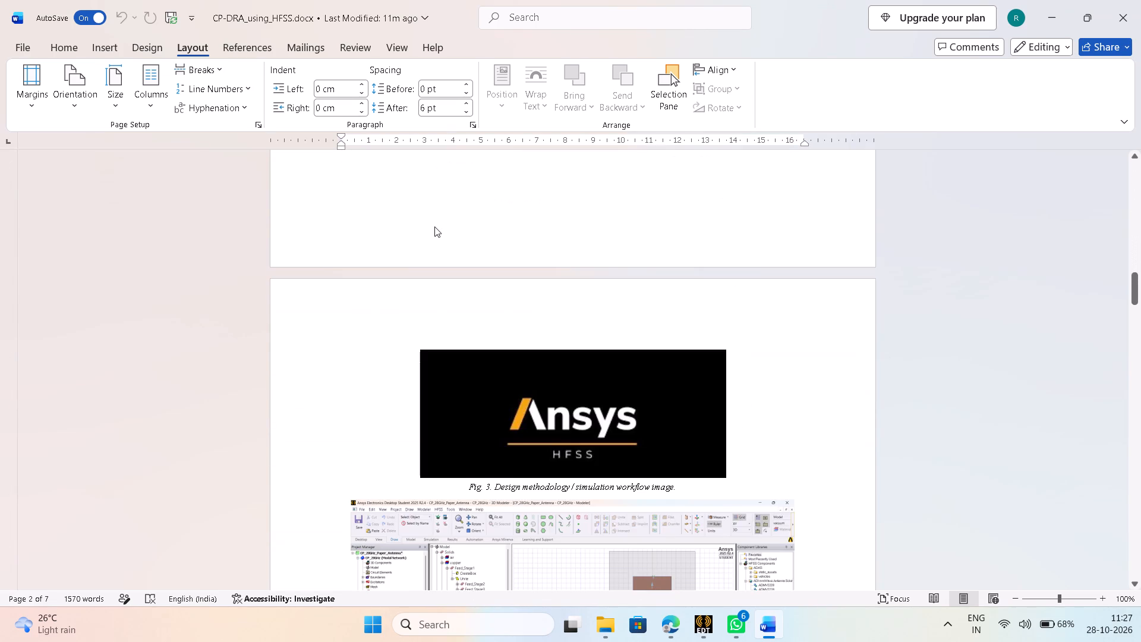
scroll(434, 226, down, 3)
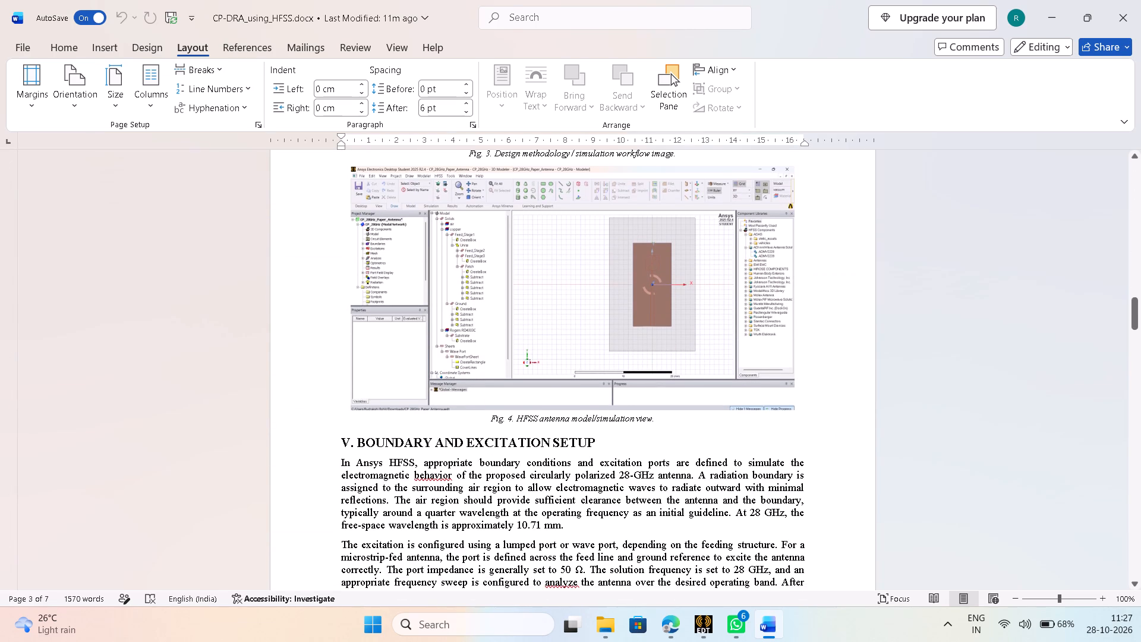
scroll(434, 226, down, 3)
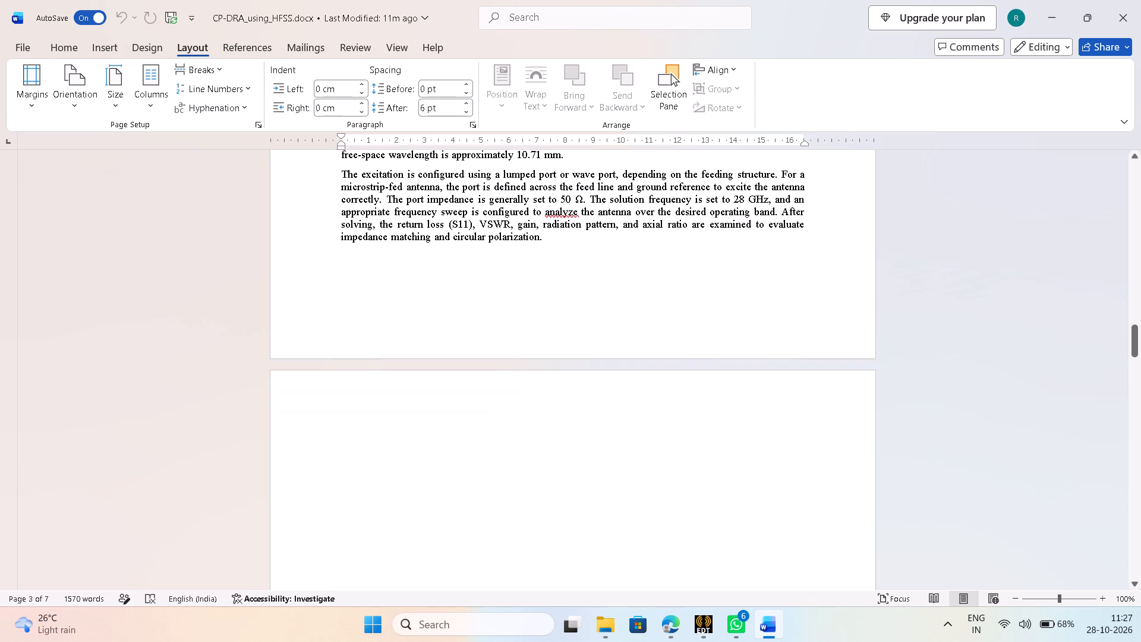
scroll(434, 226, down, 4)
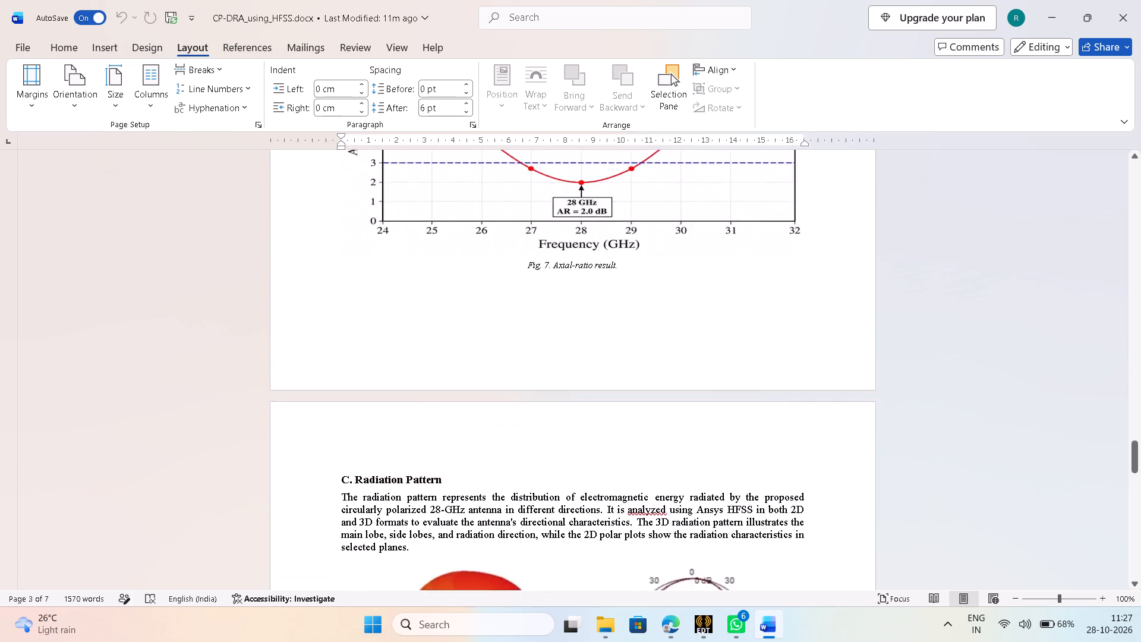
Review the rest of the paper, from the radiation pattern and gain analysis through applications, conclusion and references.
scroll(434, 226, down, 6)
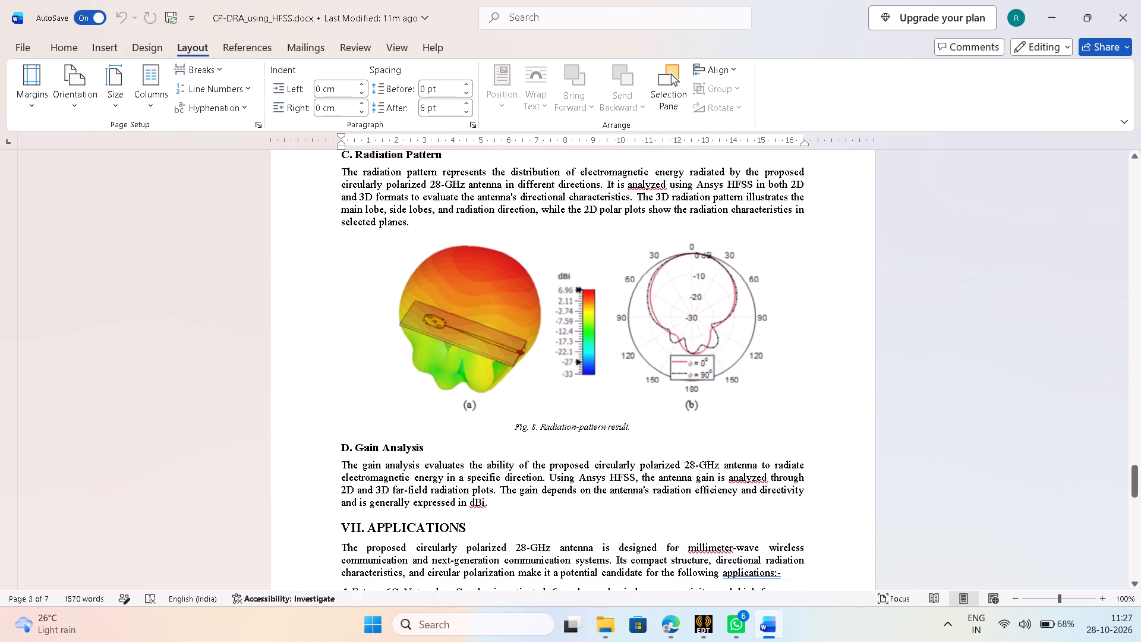
scroll(434, 226, down, 3)
right_click(434, 226)
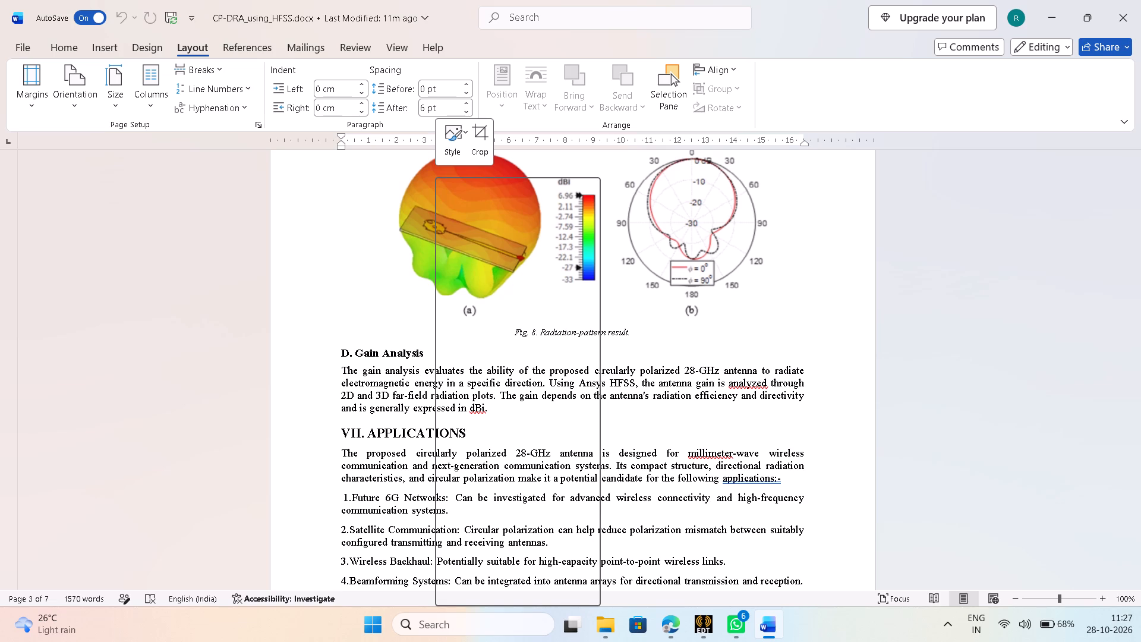
click(901, 256)
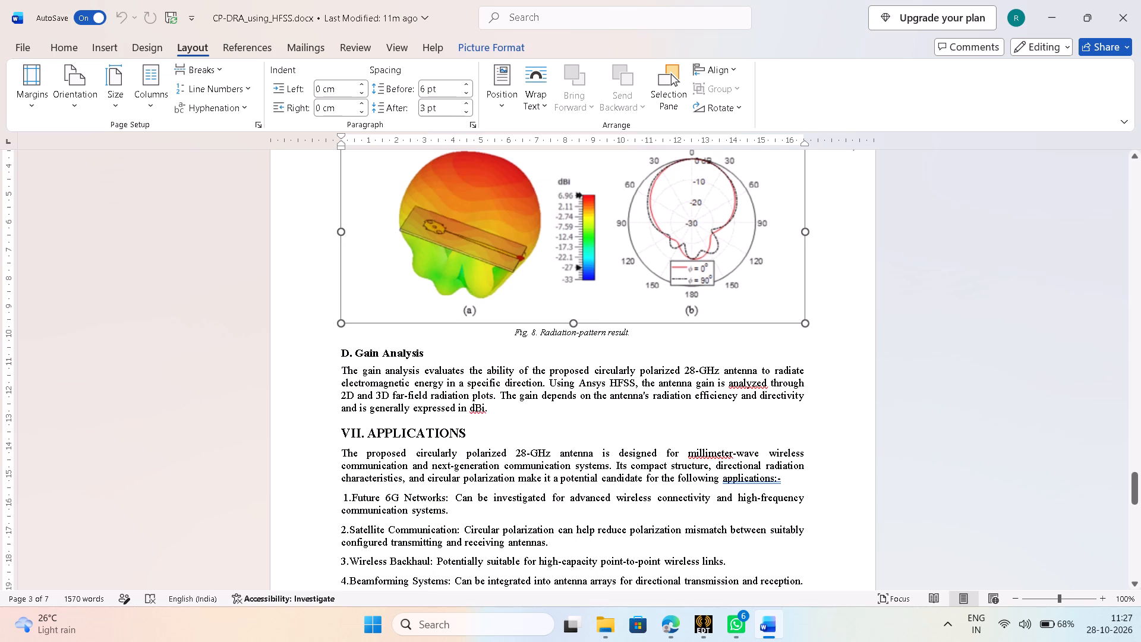
scroll(901, 254, down, 1)
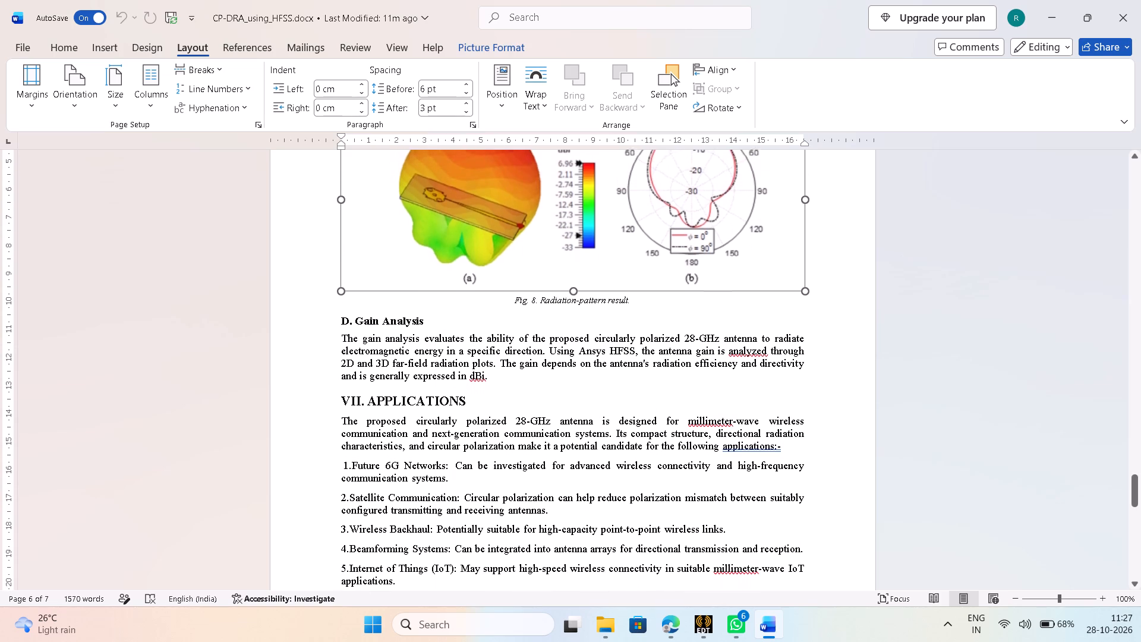
scroll(901, 254, down, 1)
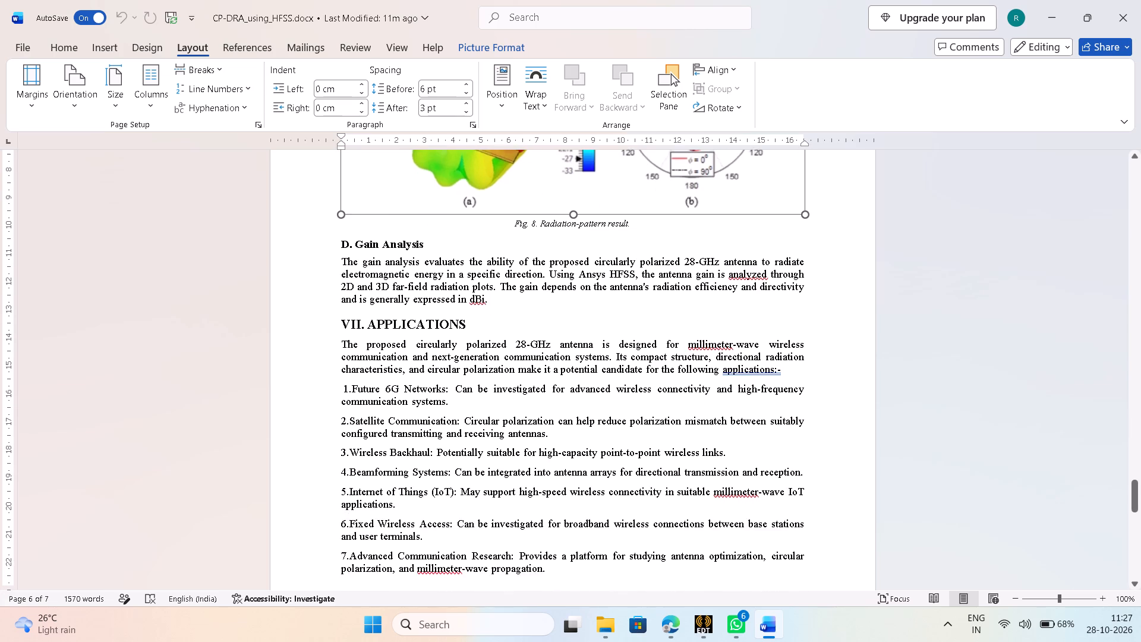
scroll(901, 254, down, 6)
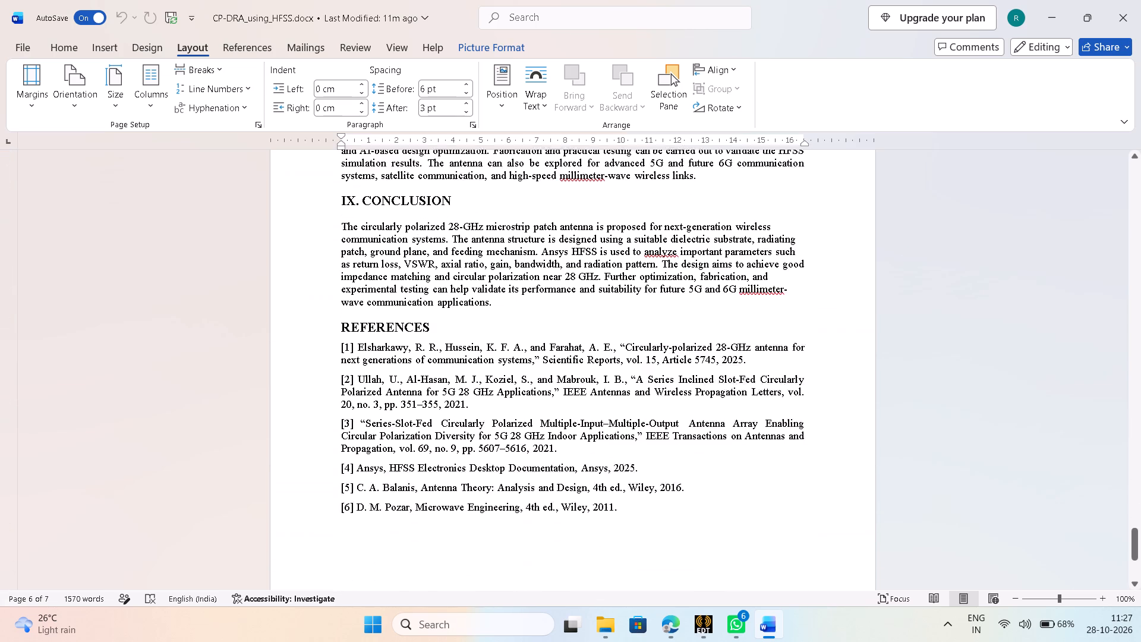
scroll(901, 254, down, 1)
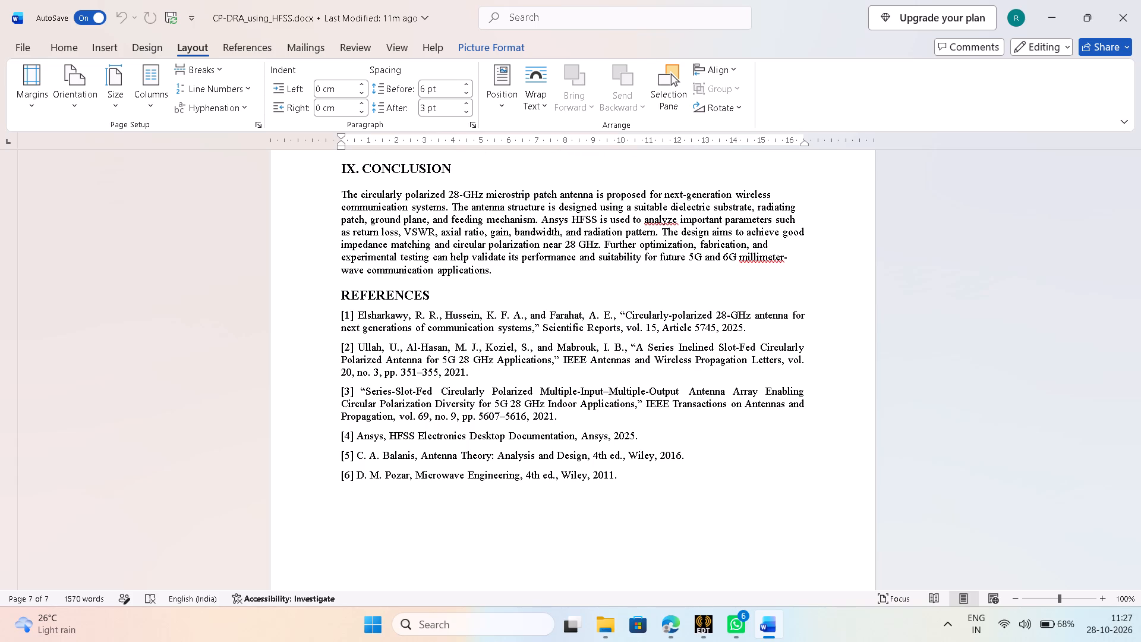
Copy a sharing link for the CP-DRA_using_HFSS.docx document.
click(1108, 46)
click(1101, 89)
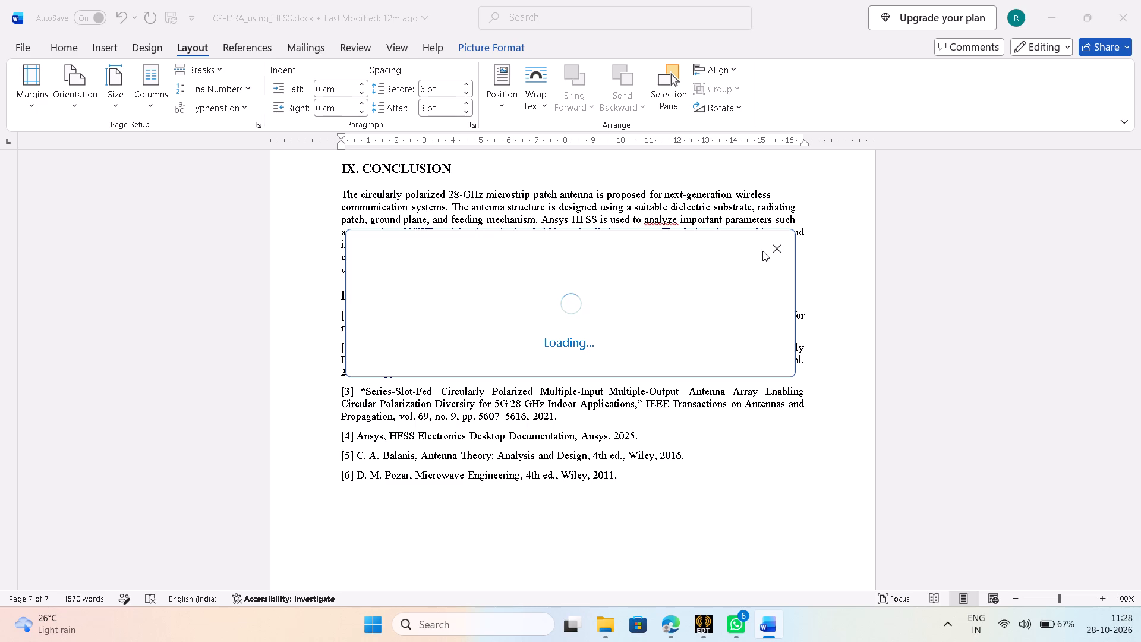
click(762, 251)
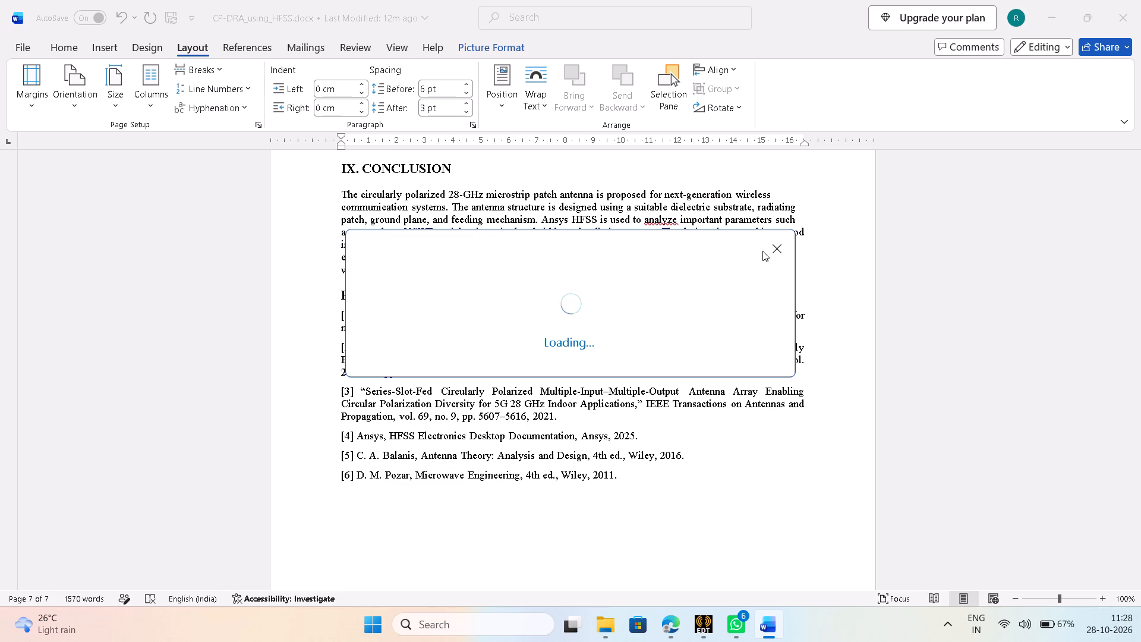
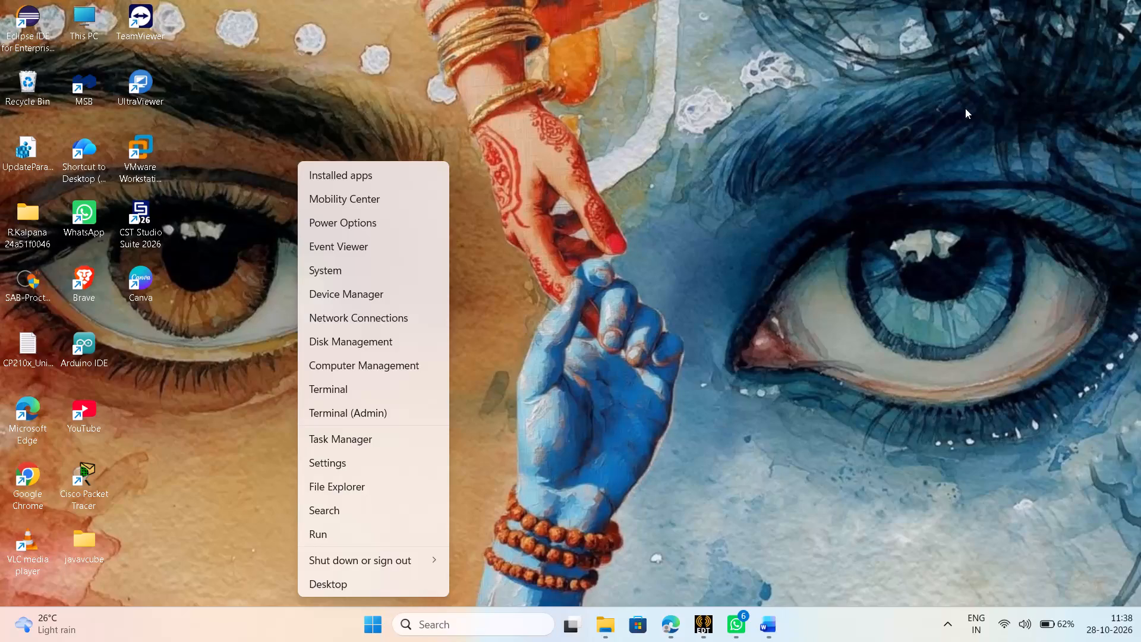
Turn off Wi-Fi and lower the screen brightness to about one fifth of its range.
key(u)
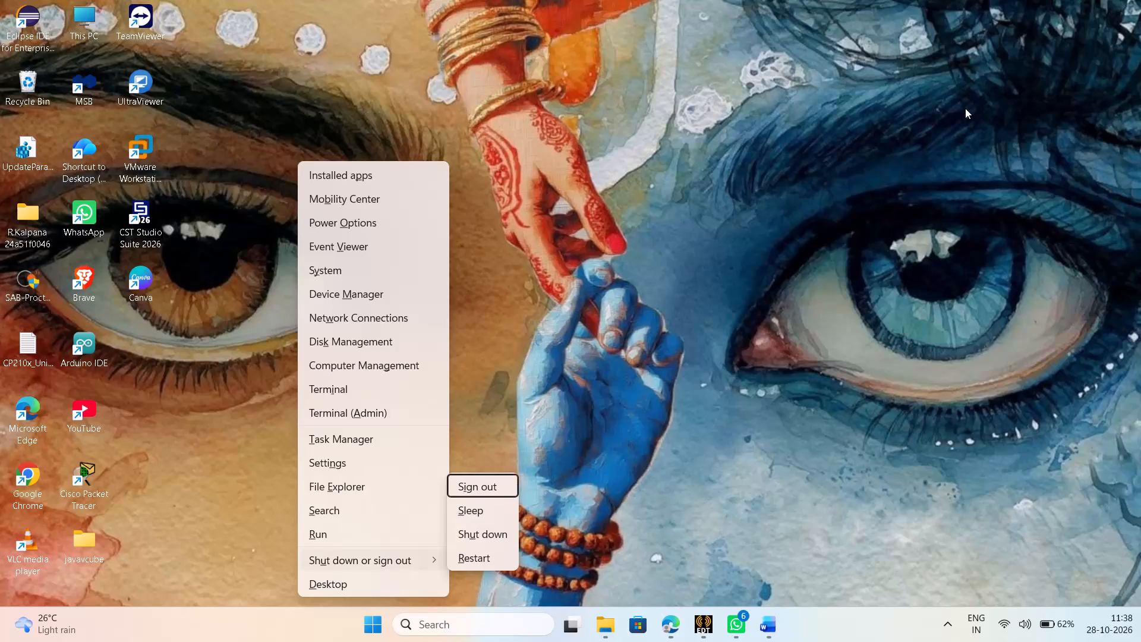
click(1044, 621)
click(1024, 625)
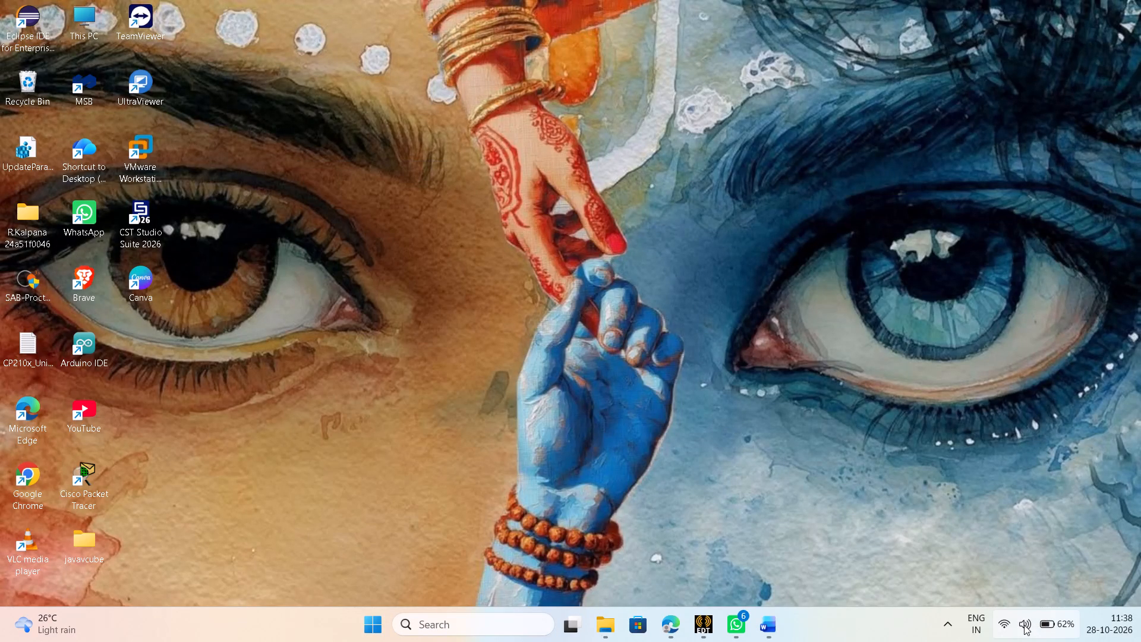
click(979, 342)
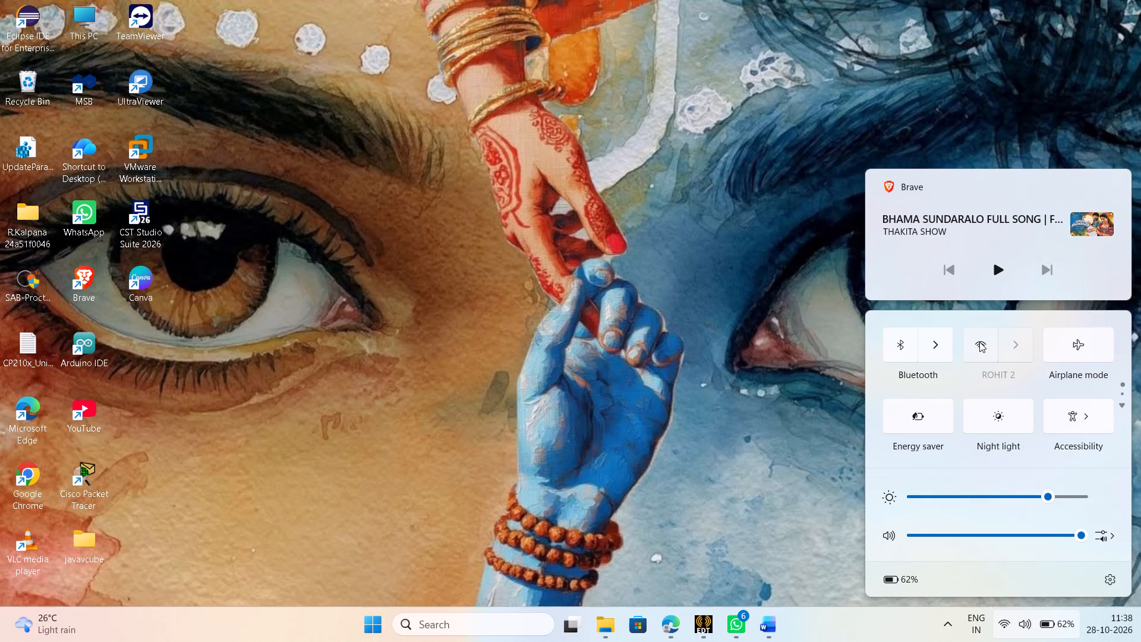
click(941, 498)
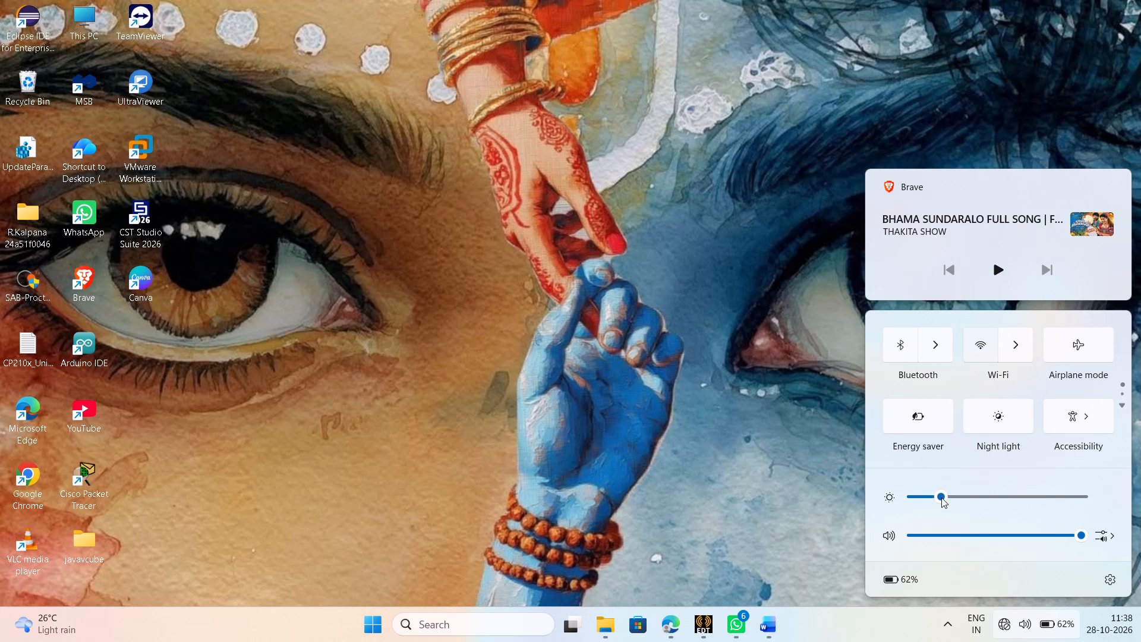
click(776, 346)
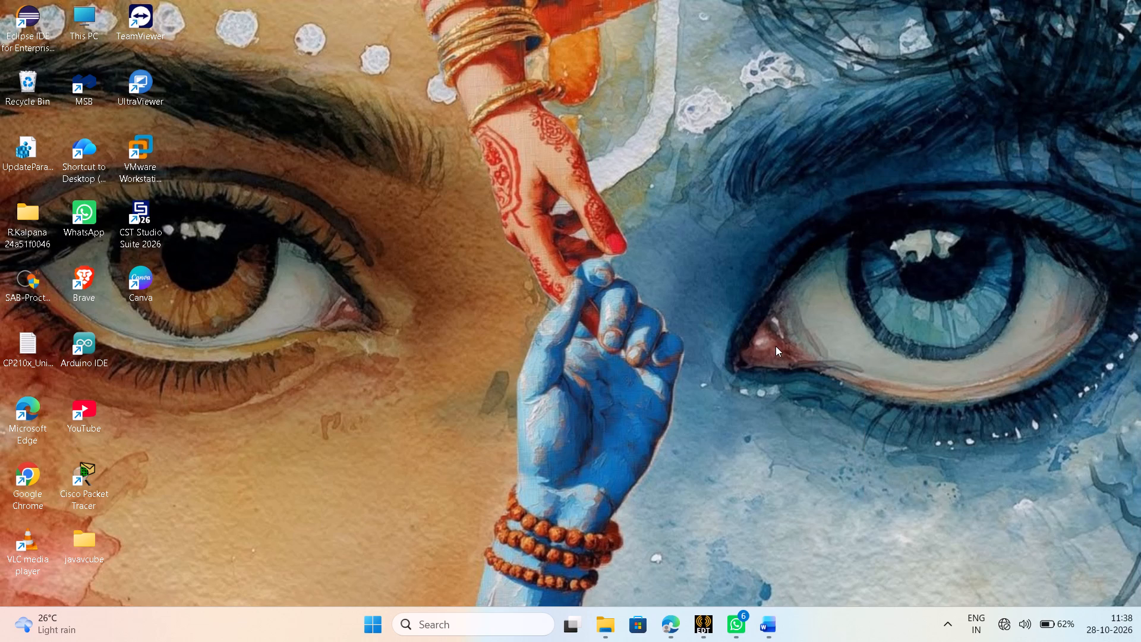
Put the computer to sleep.
key(super+x)
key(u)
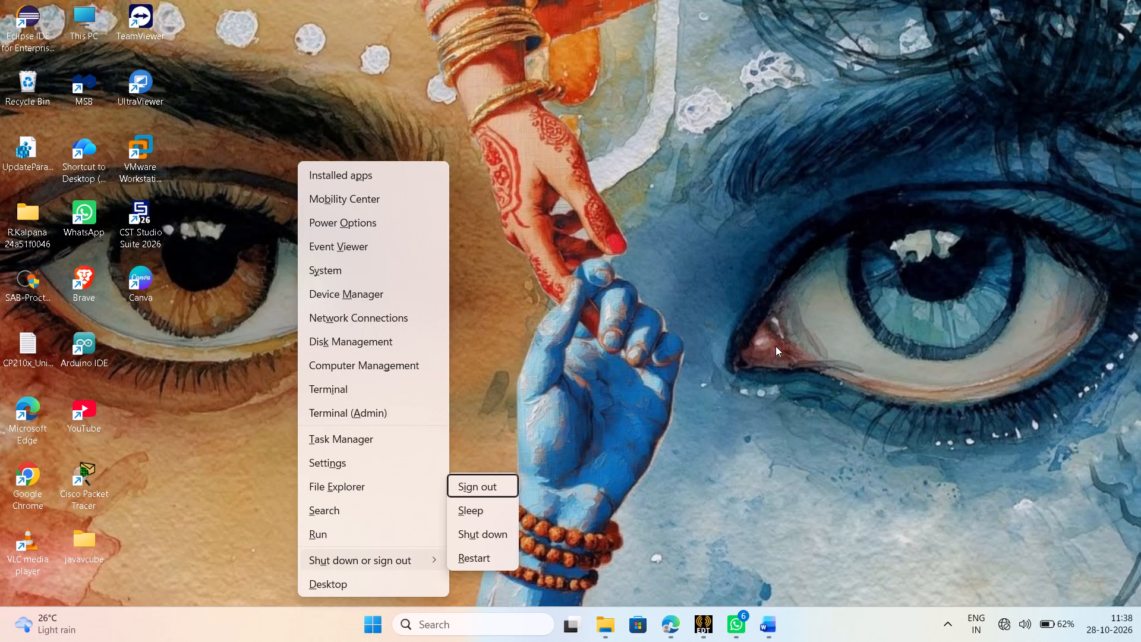
key(Down)
key(Return)
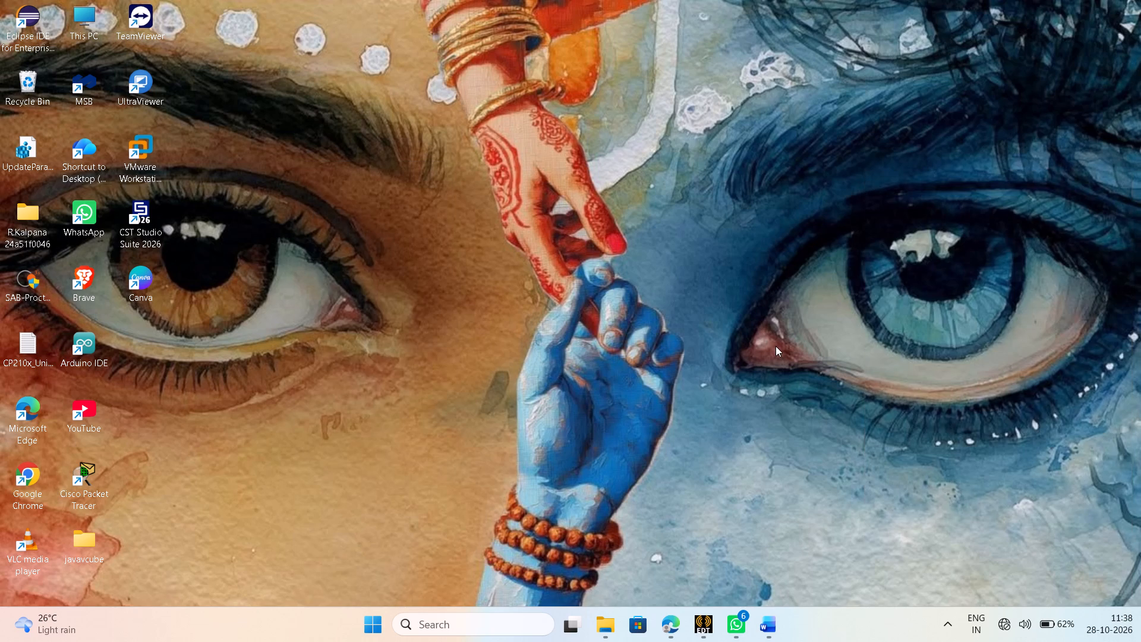